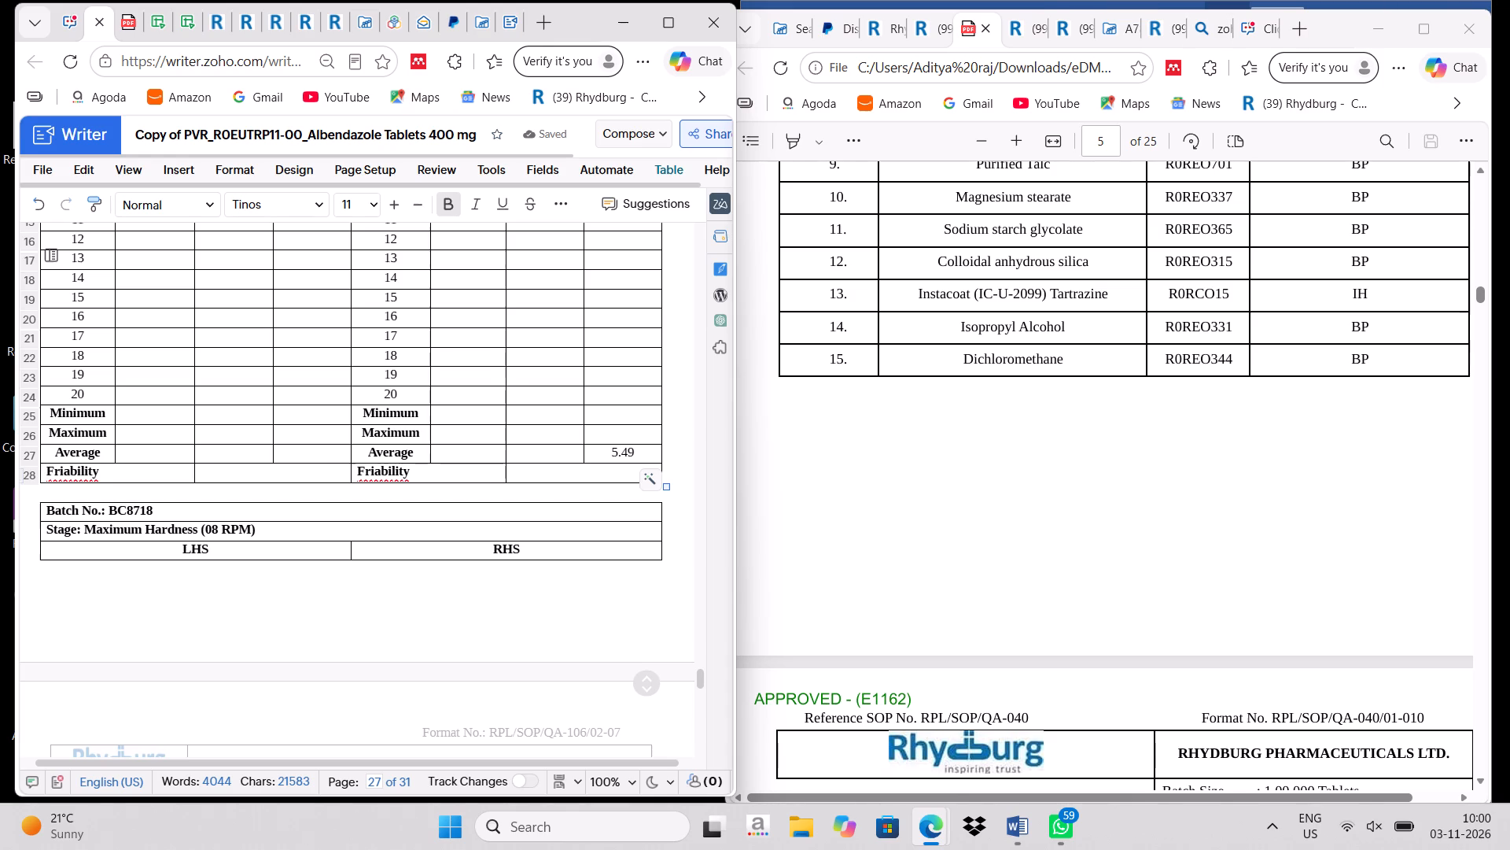
Switch to Cliq in a maximized window, search for the Quality Assurance manager, and open a chat with them.
{"action": "left_click", "coordinate": [71, 14]}
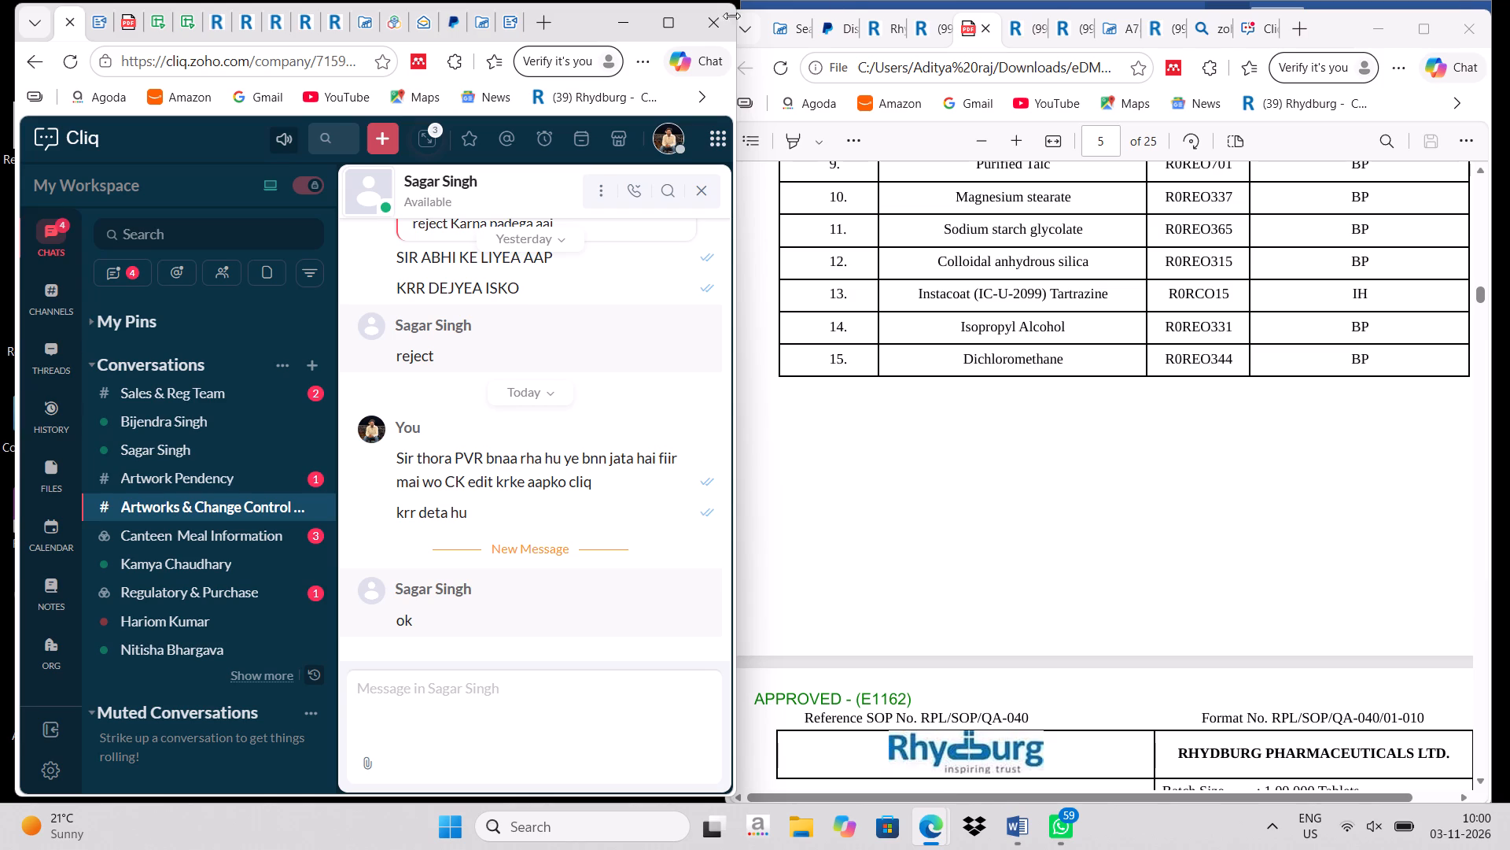
{"action": "left_click", "coordinate": [660, 19]}
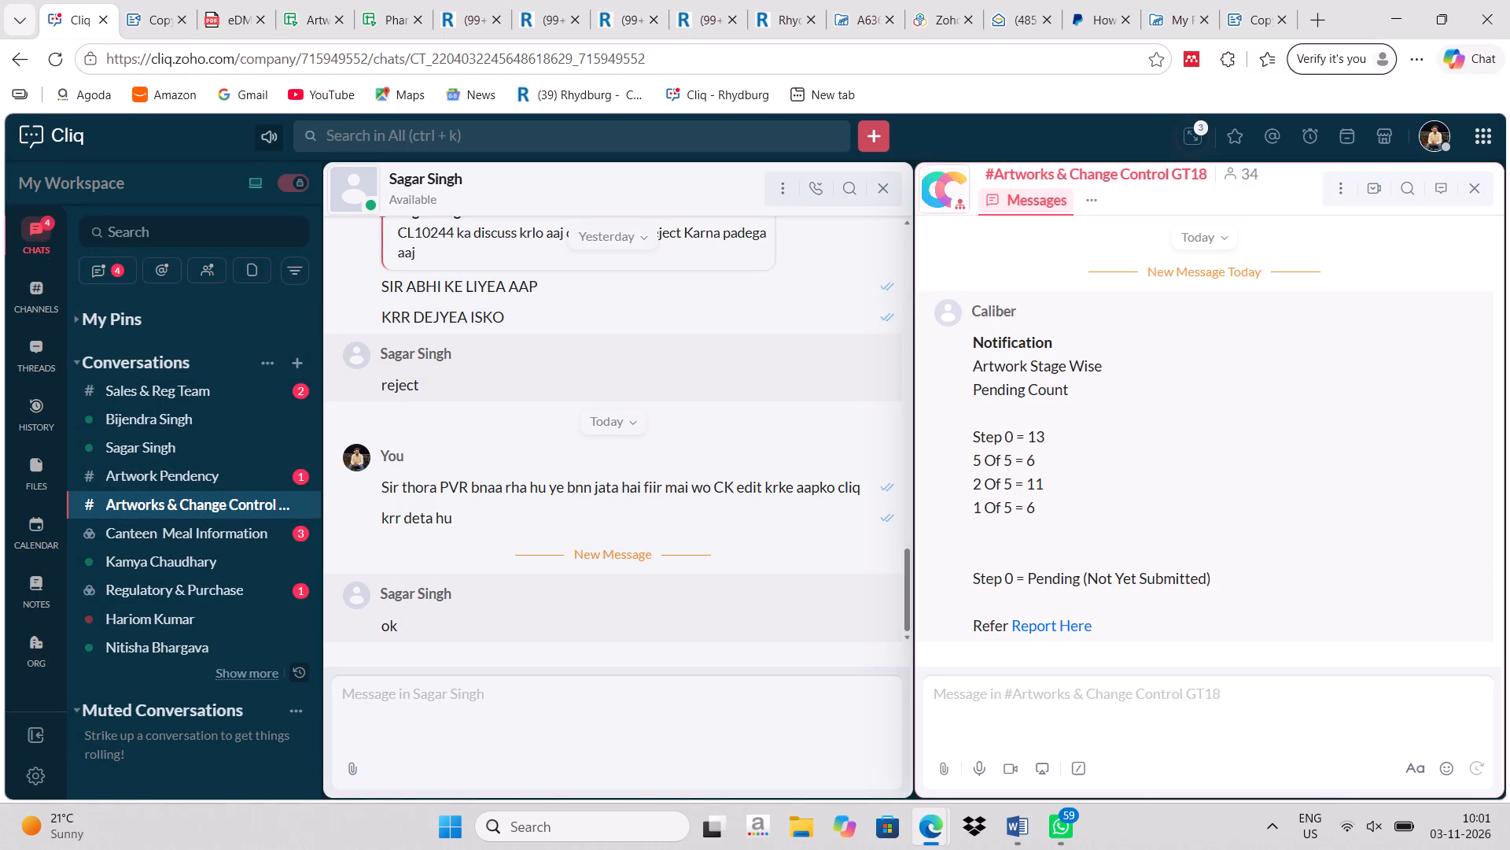
{"action": "left_click", "coordinate": [436, 134]}
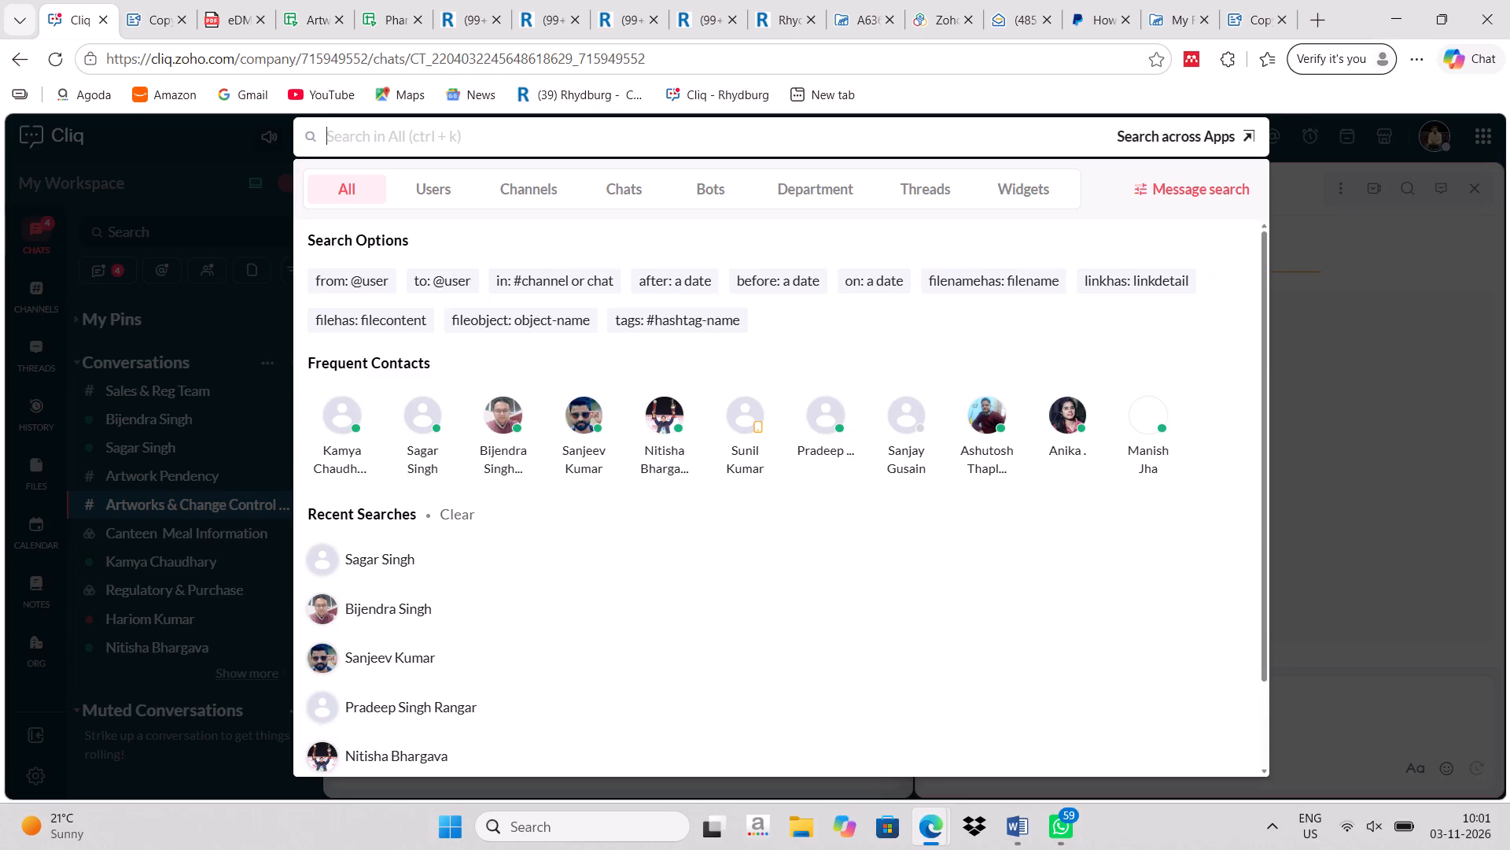
{"action": "type", "text": "prd"}
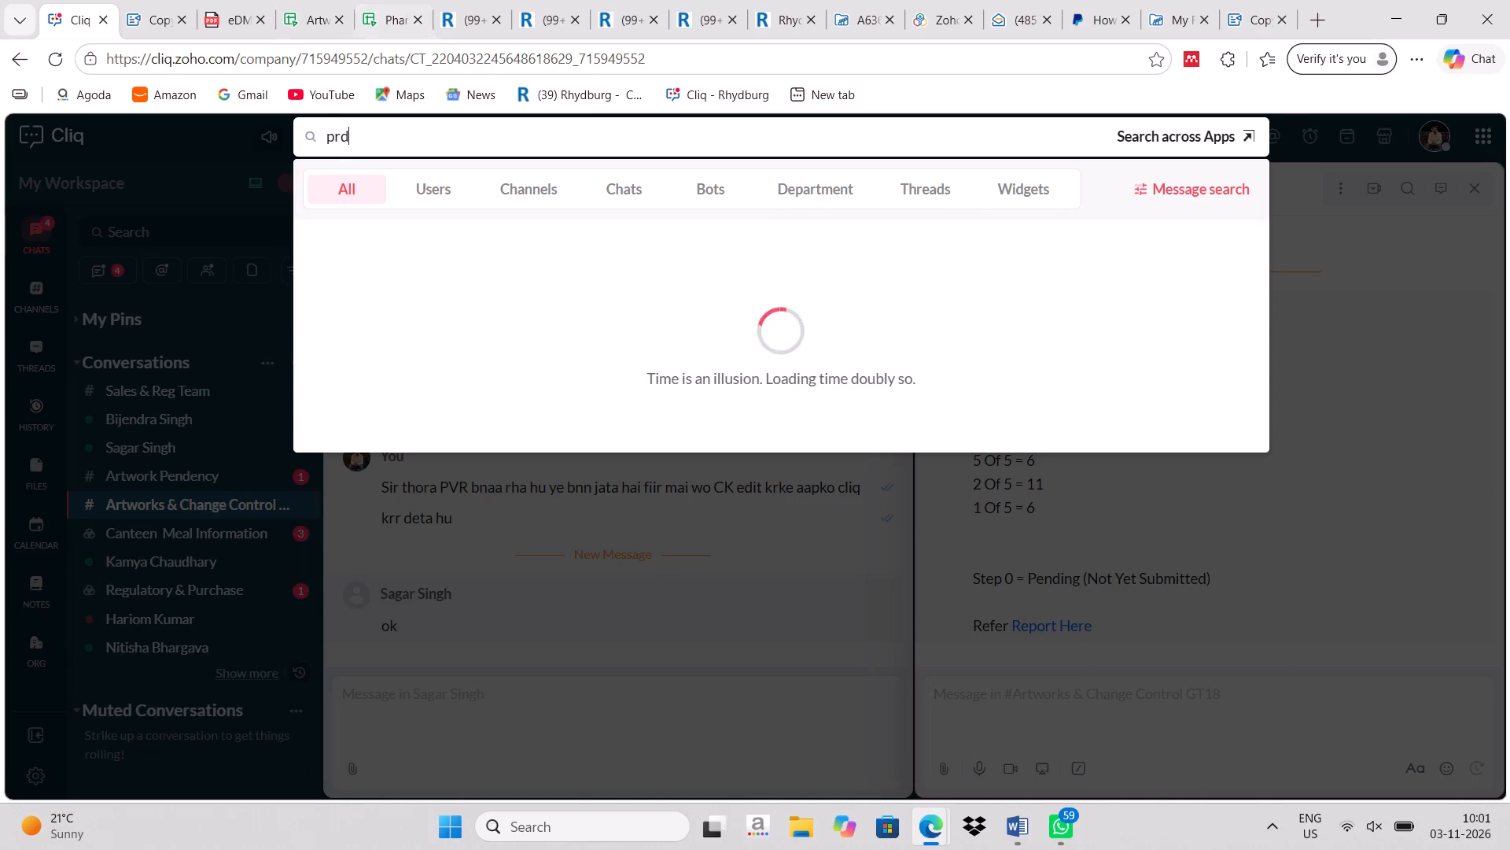
{"action": "key", "text": "BackSpace"}
{"action": "type", "text": "adee"}
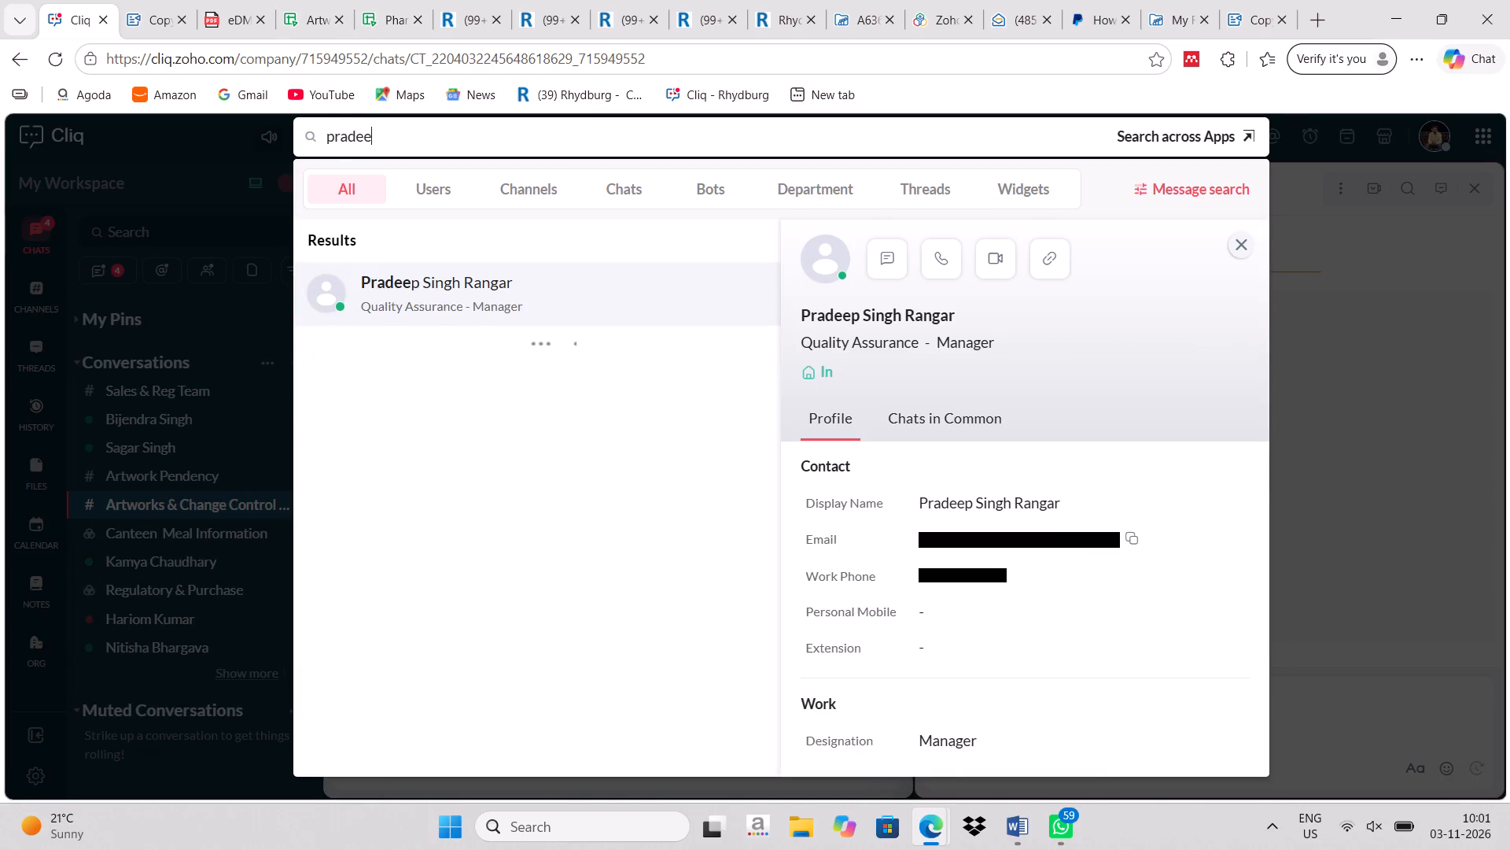
{"action": "left_click", "coordinate": [882, 257]}
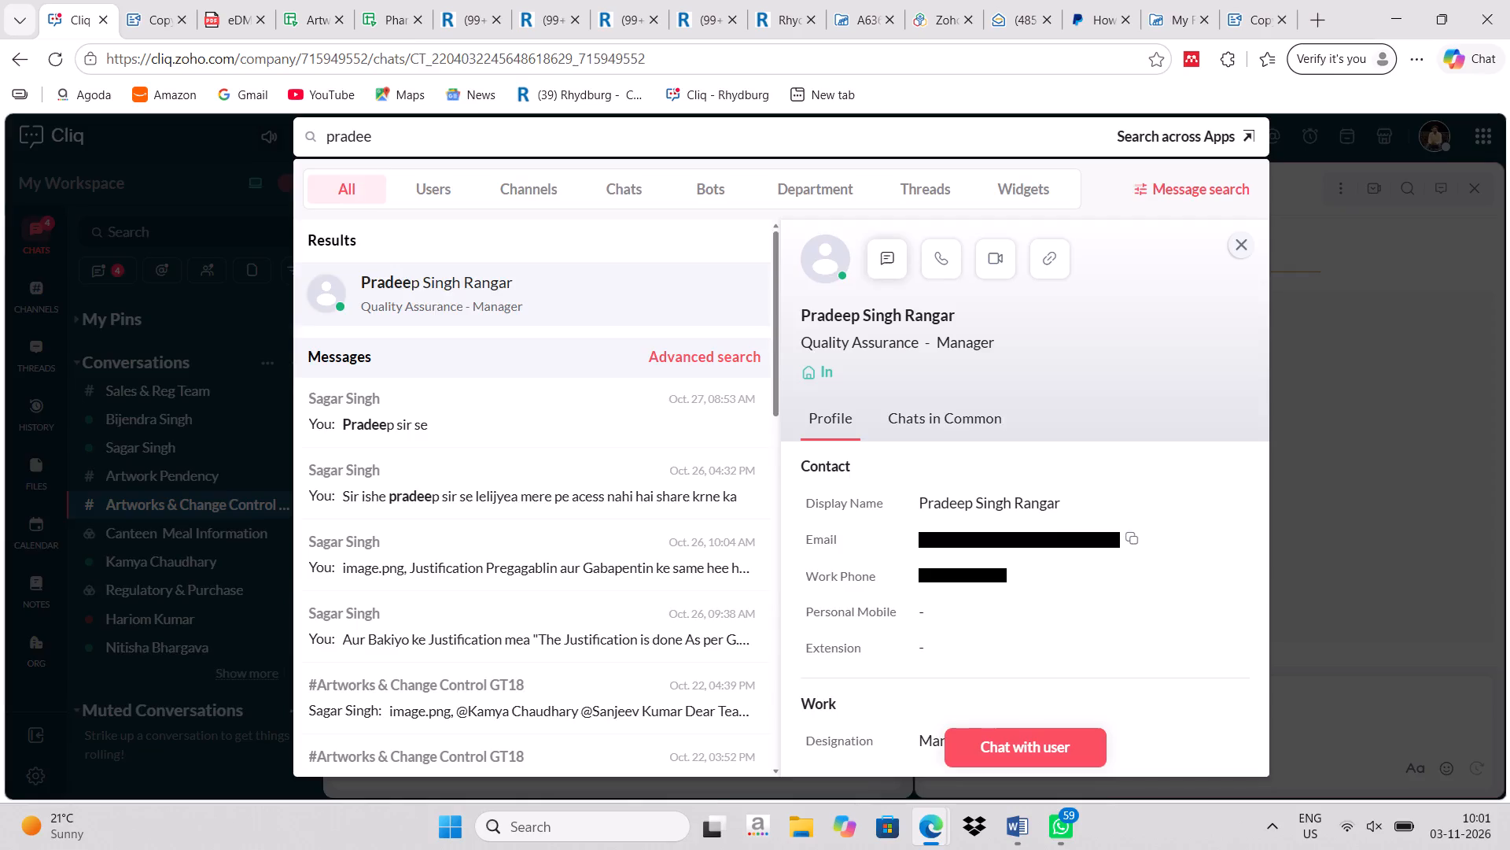
Find the October 23 message about updating the IP sheet in the manager's chat and open its Zoho Sheet link.
{"action": "scroll", "coordinate": [480, 504], "scroll_direction": "up", "scroll_amount": 1}
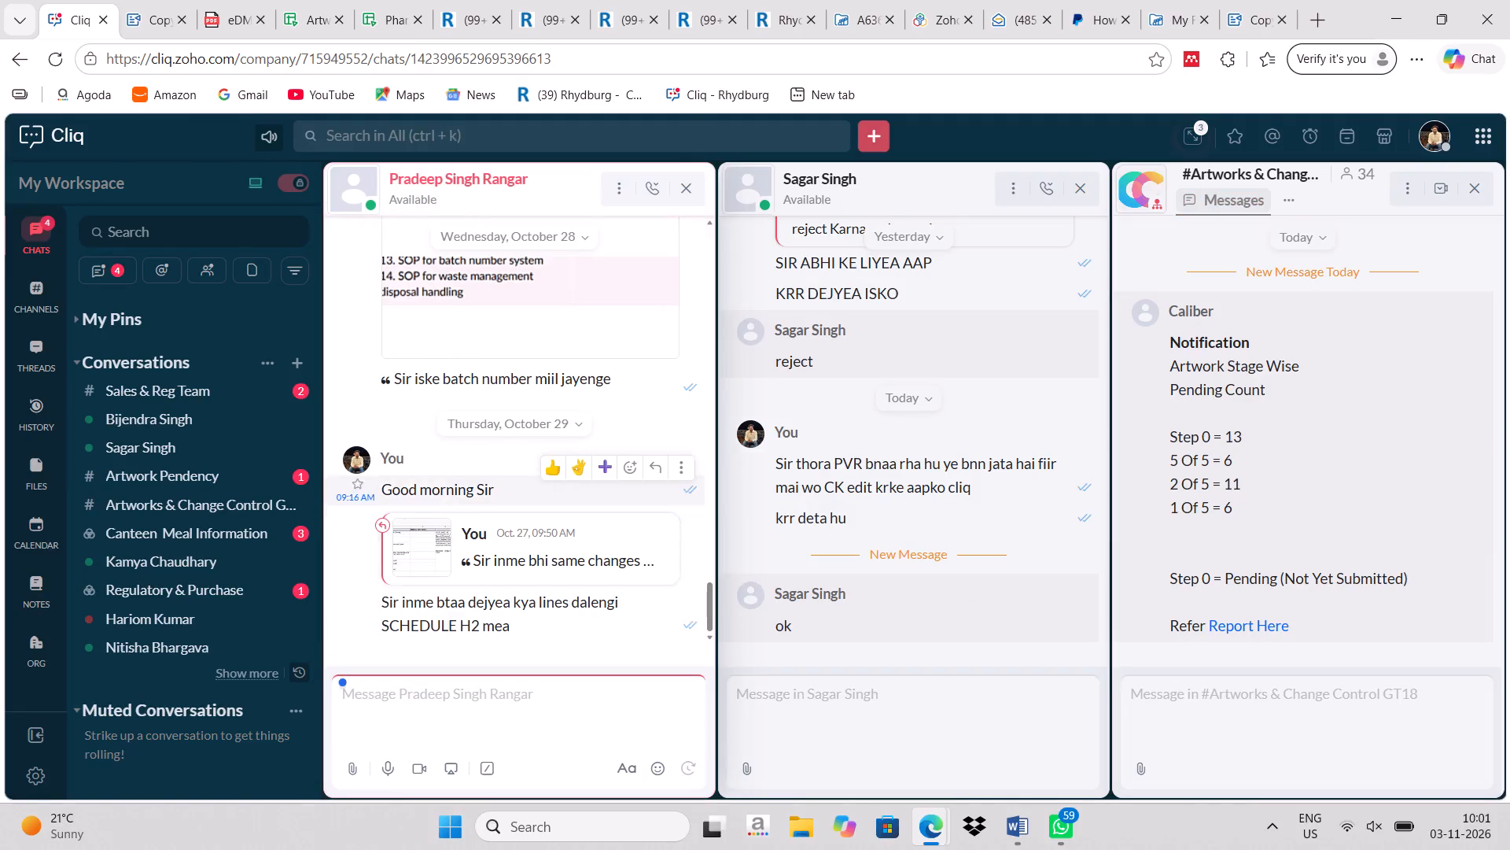
{"action": "scroll", "coordinate": [480, 504], "scroll_direction": "up", "scroll_amount": 8}
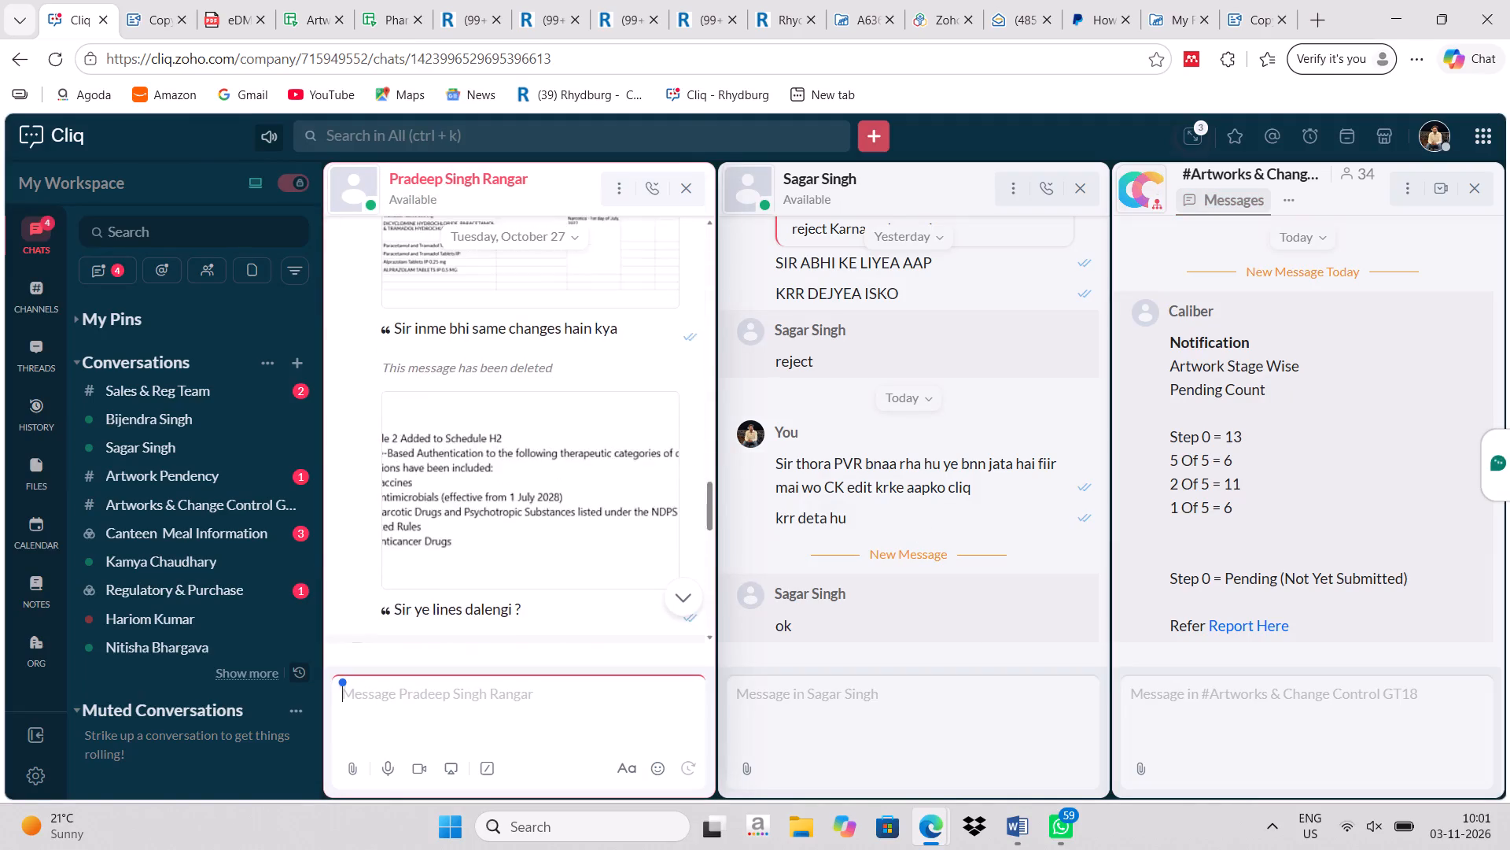
{"action": "scroll", "coordinate": [481, 503], "scroll_direction": "up", "scroll_amount": 11}
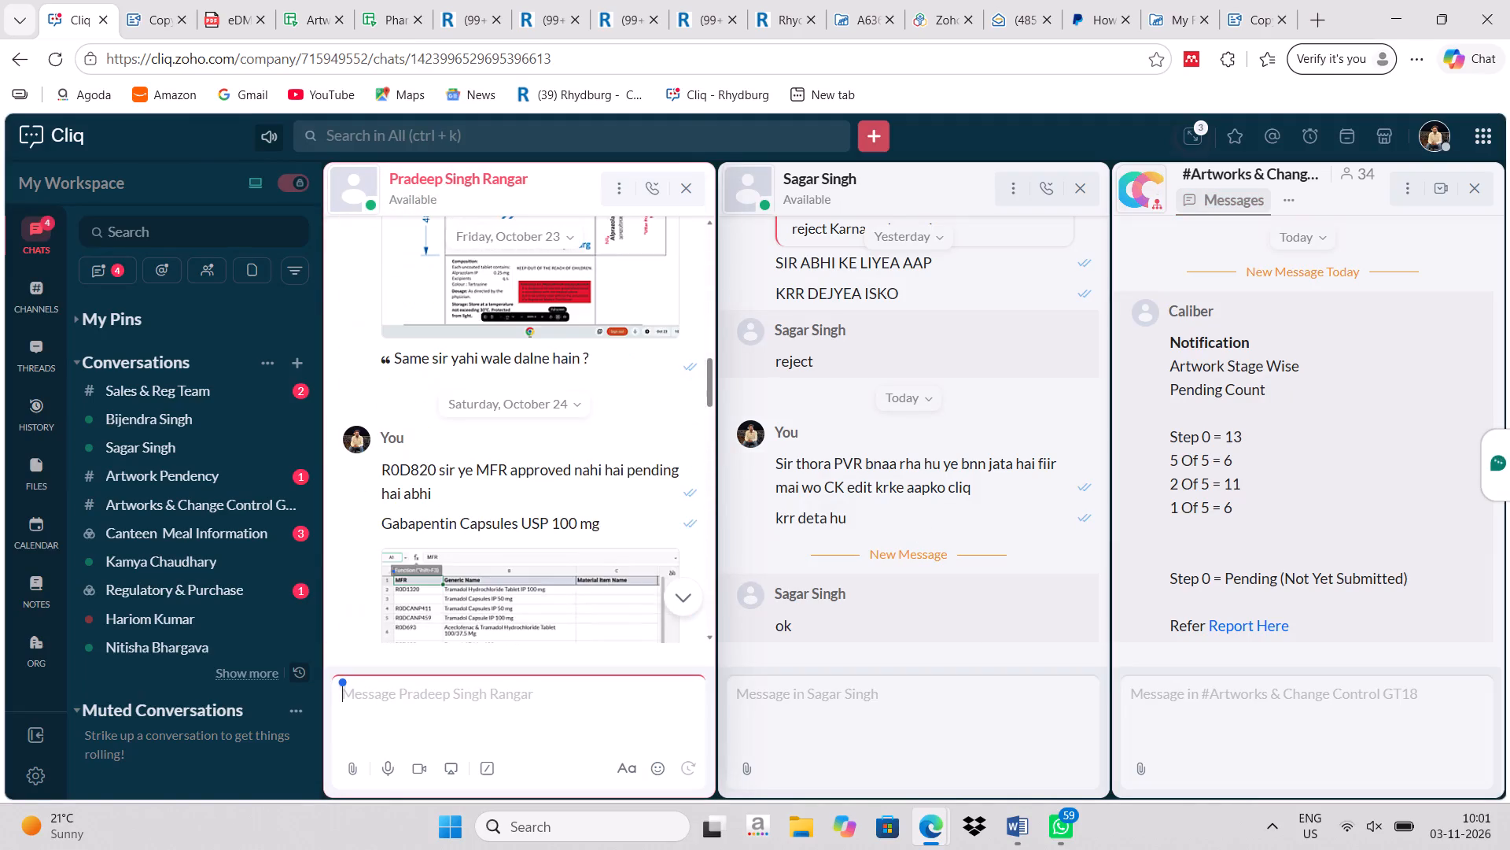
{"action": "scroll", "coordinate": [492, 453], "scroll_direction": "up", "scroll_amount": 10}
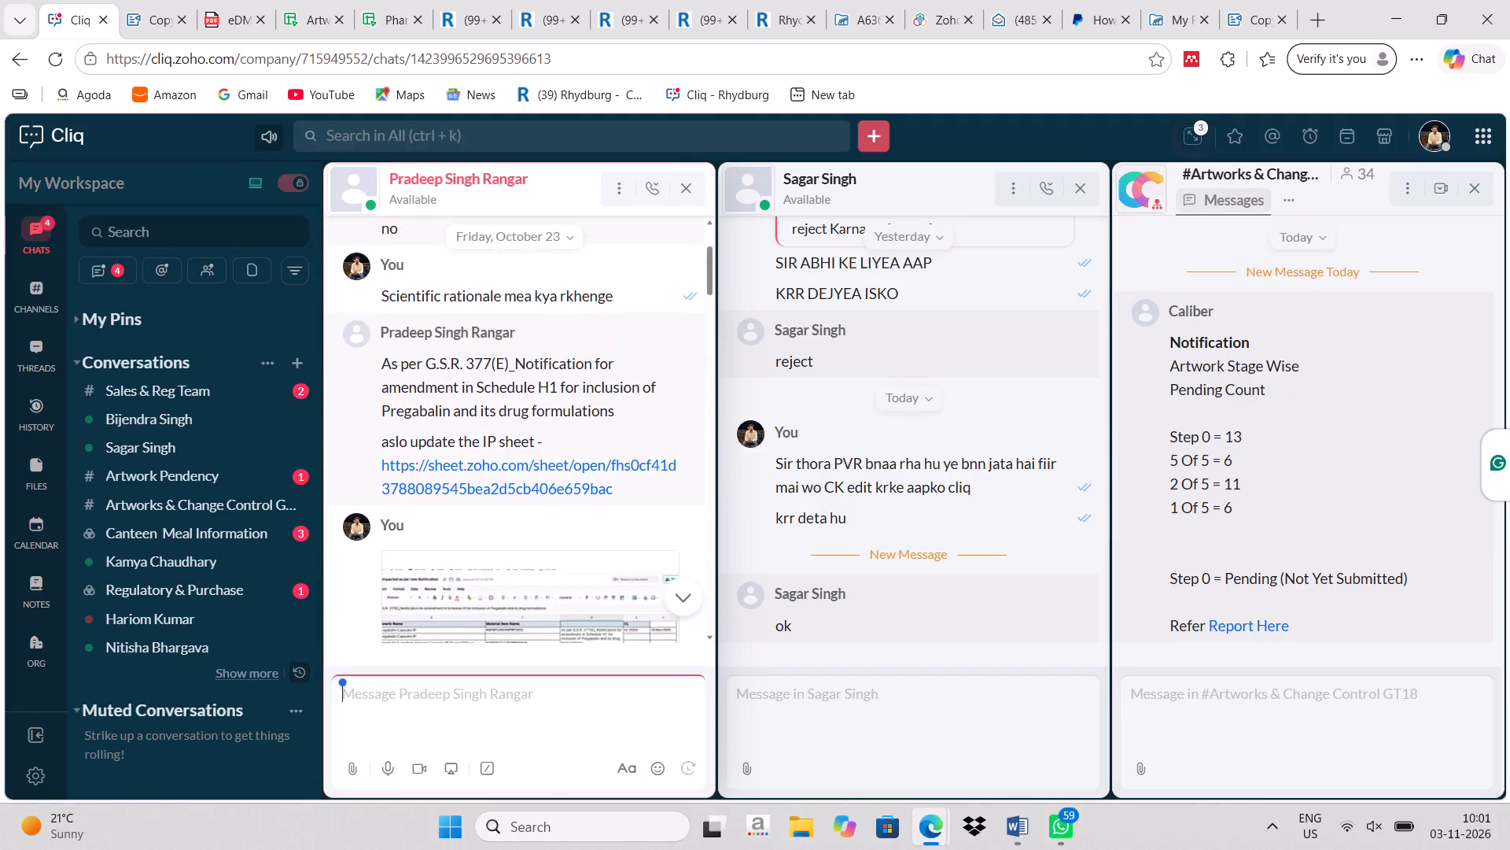
{"action": "left_click", "coordinate": [473, 468]}
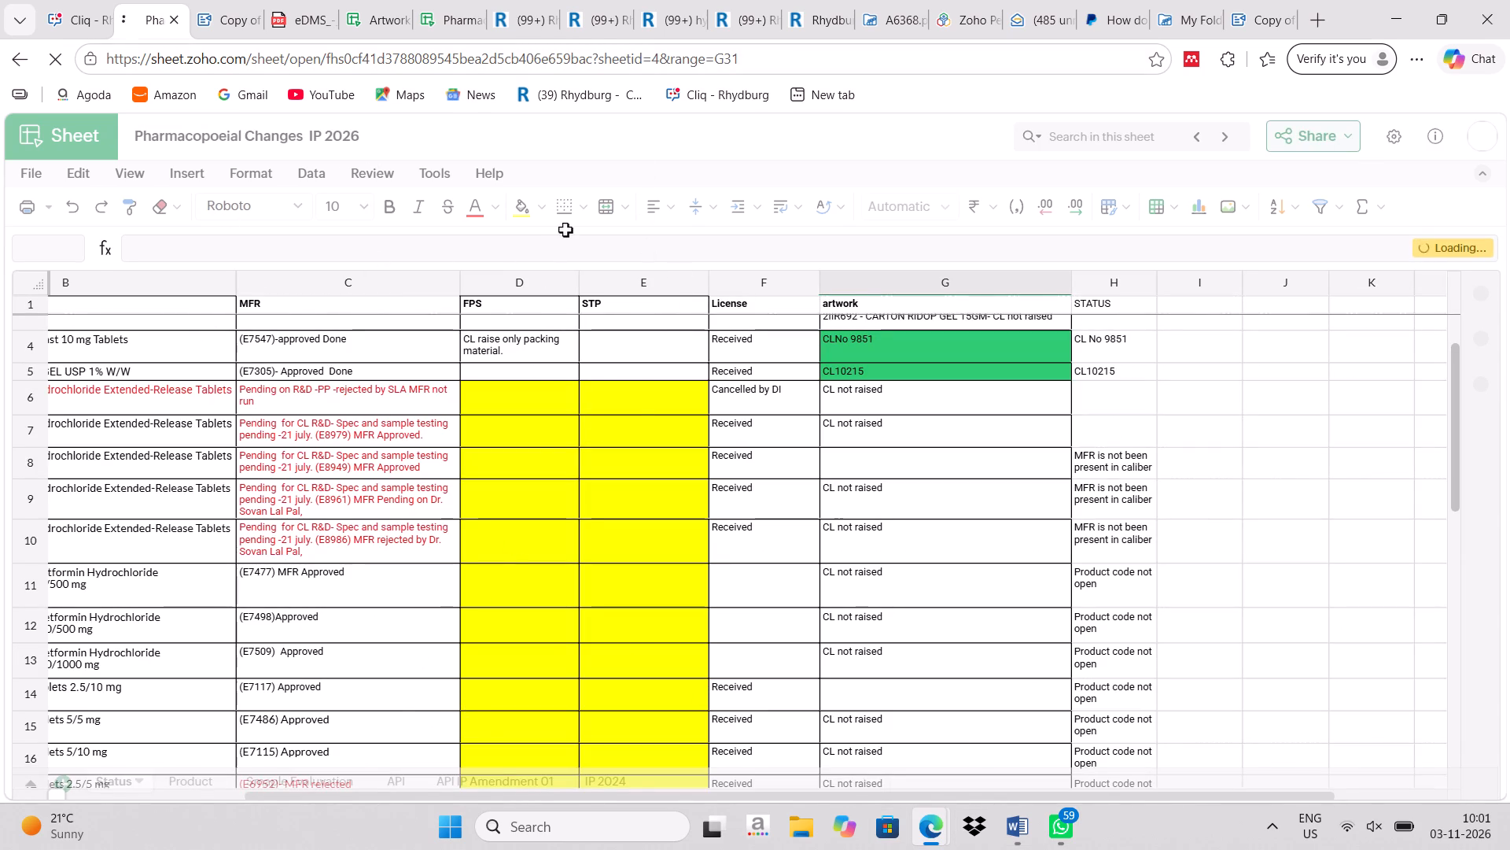
Look through the Status, Product, Smaple Evaluvation, API and IP 2024 sheets of the Pharmacopoeial Changes IP 2026 workbook.
{"action": "scroll", "coordinate": [851, 468], "scroll_direction": "down", "scroll_amount": 1}
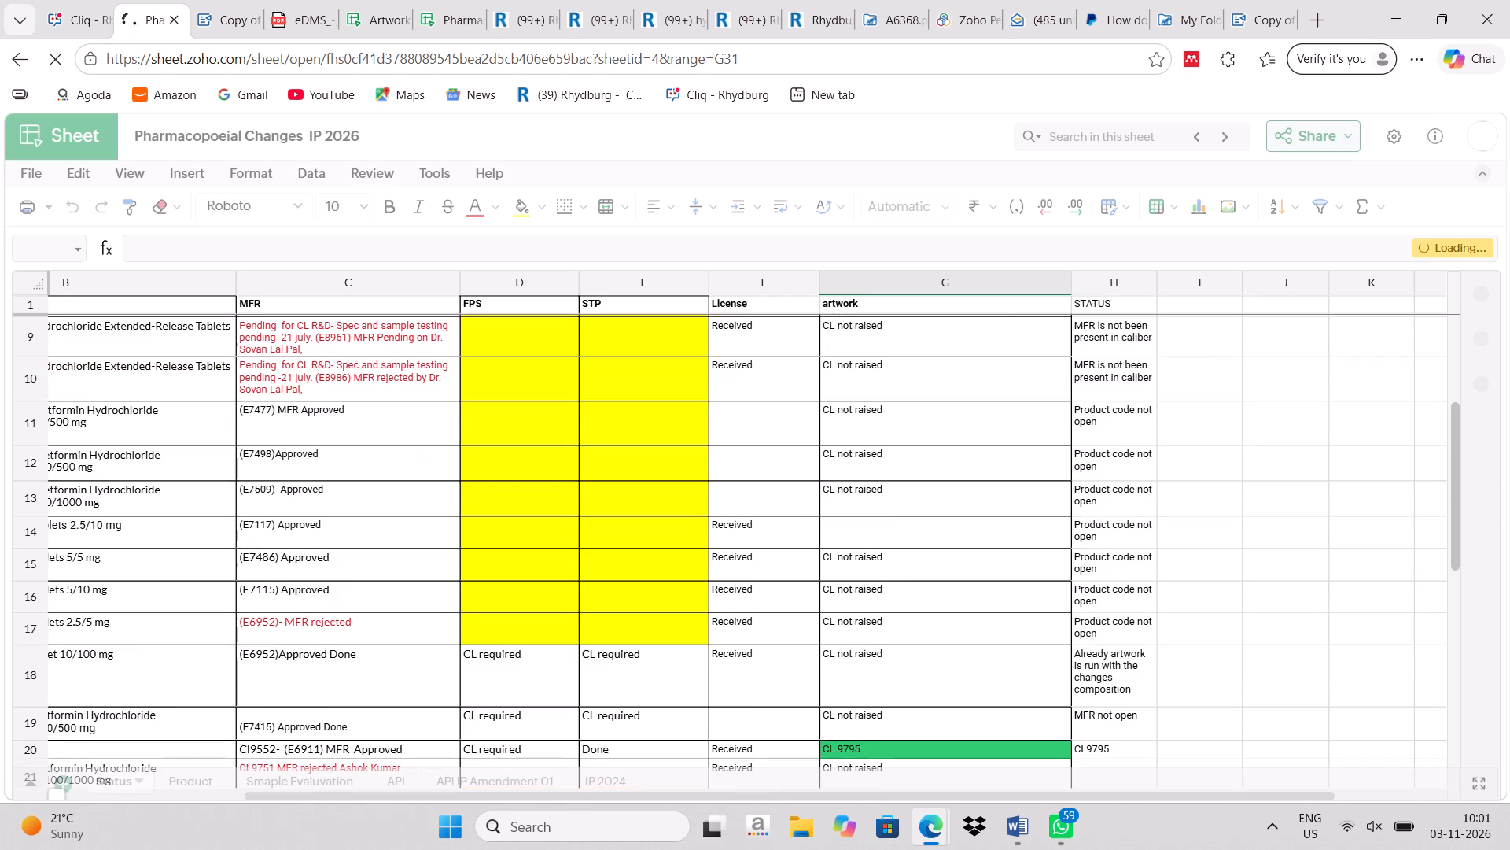
{"action": "scroll", "coordinate": [851, 468], "scroll_direction": "up", "scroll_amount": 6}
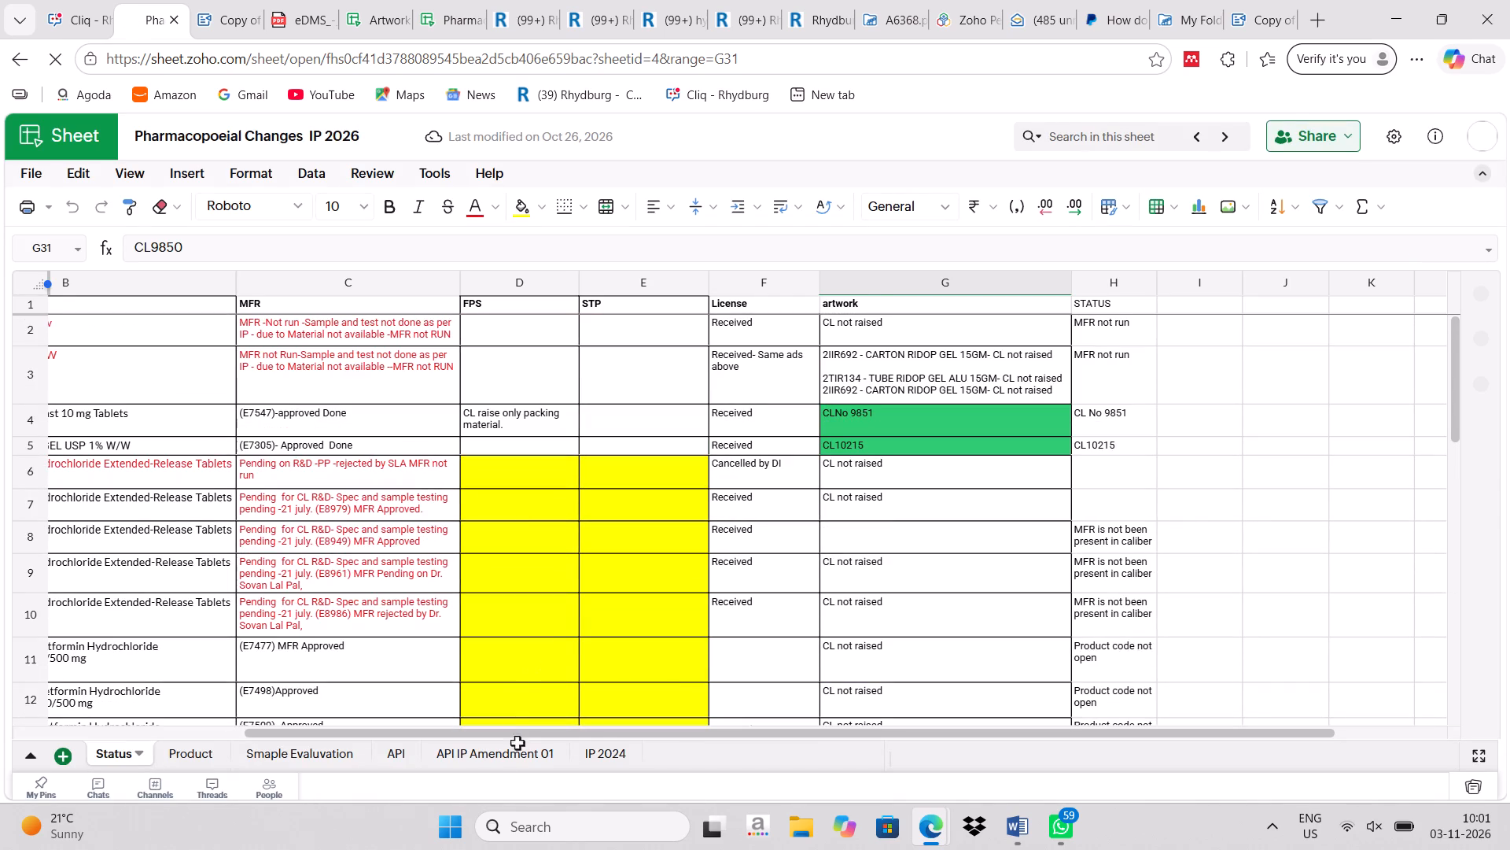
{"action": "left_click", "coordinate": [596, 752]}
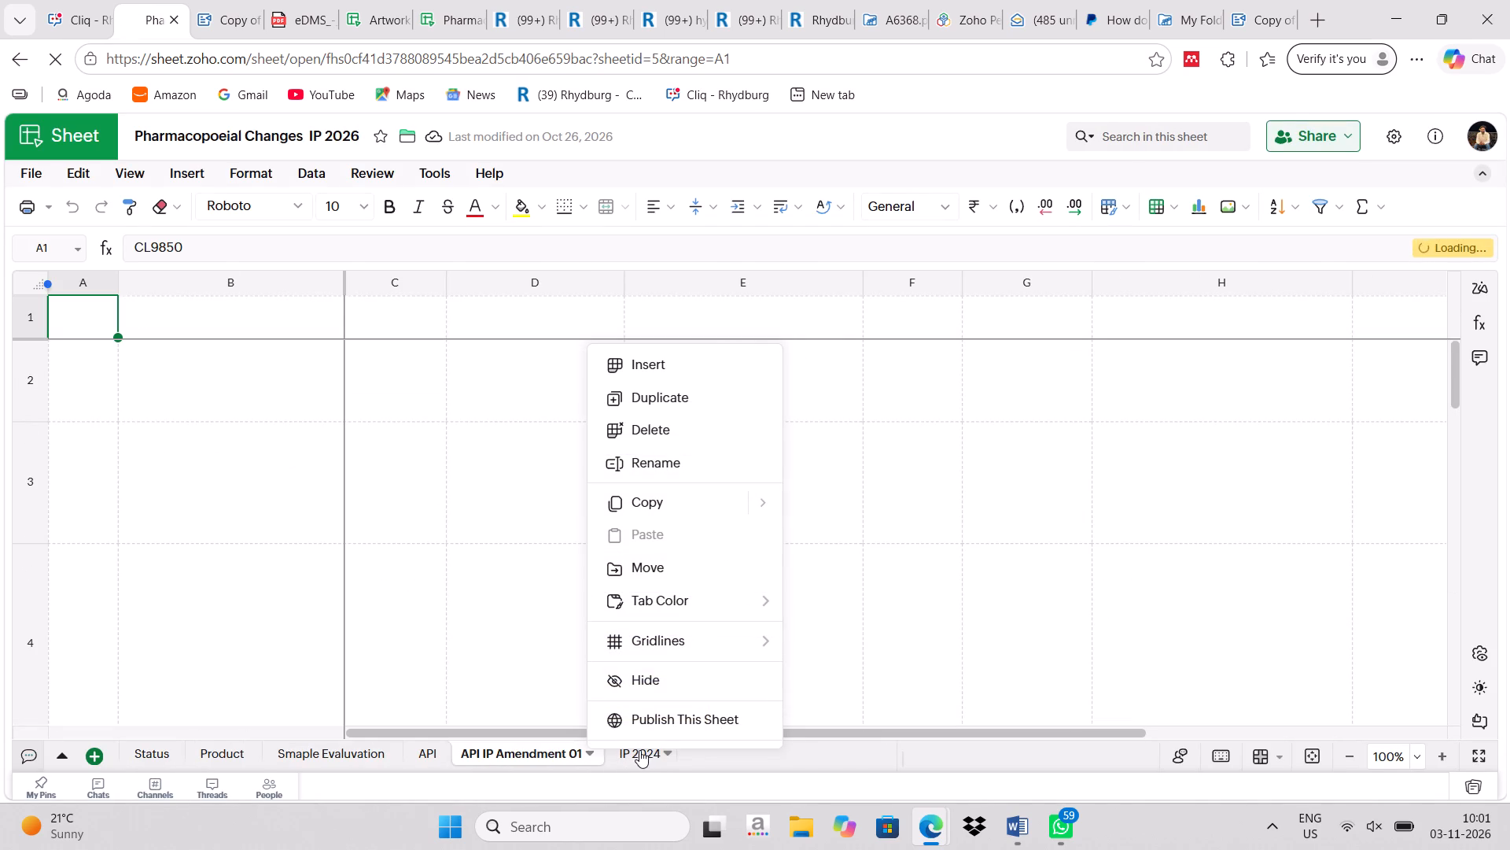
{"action": "left_click", "coordinate": [639, 750]}
{"action": "left_click", "coordinate": [638, 750]}
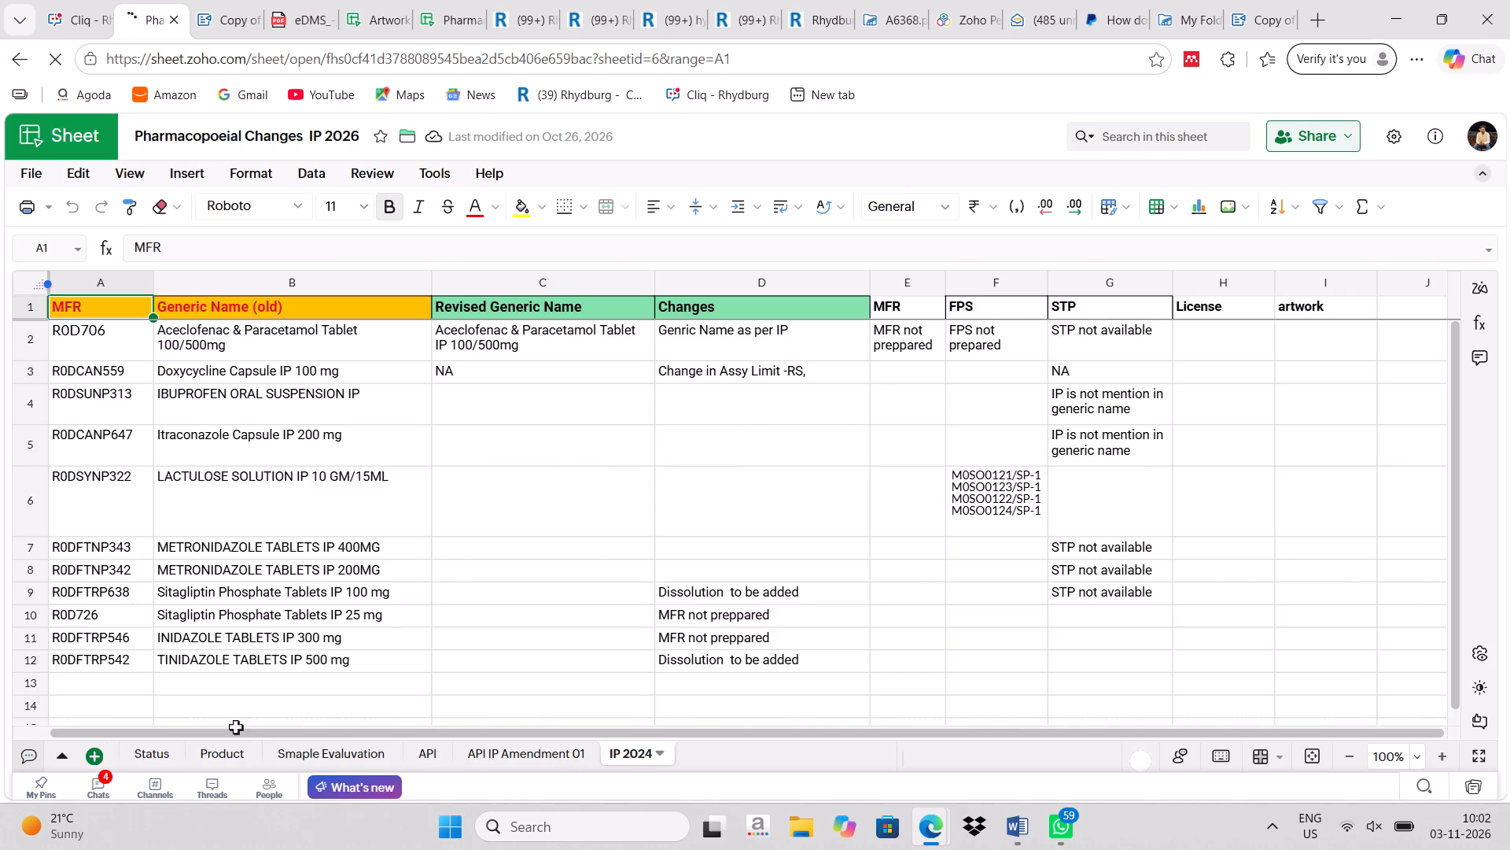
{"action": "left_click", "coordinate": [217, 752]}
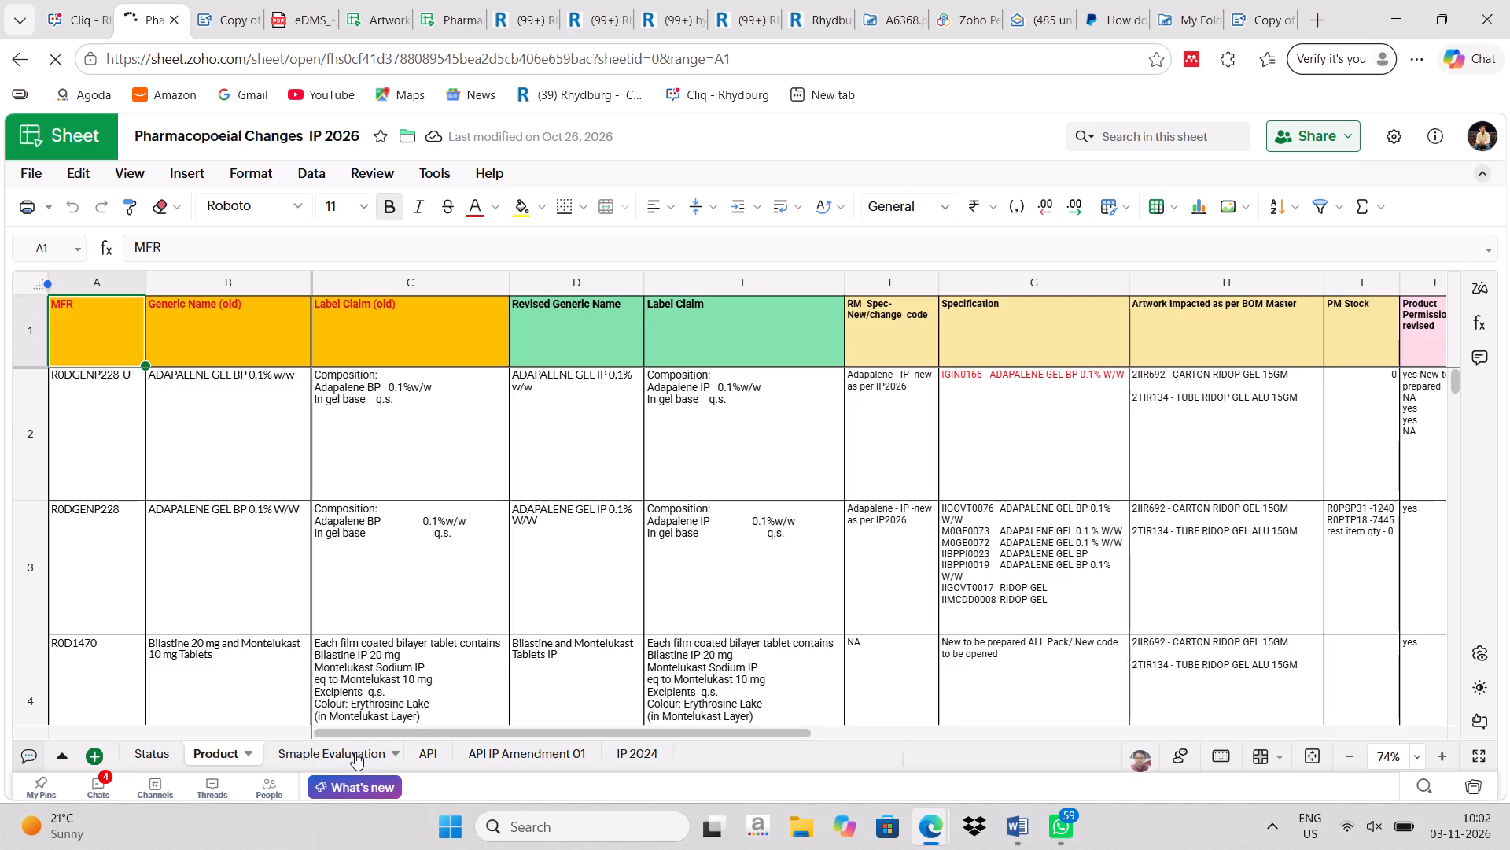
{"action": "left_click", "coordinate": [355, 753]}
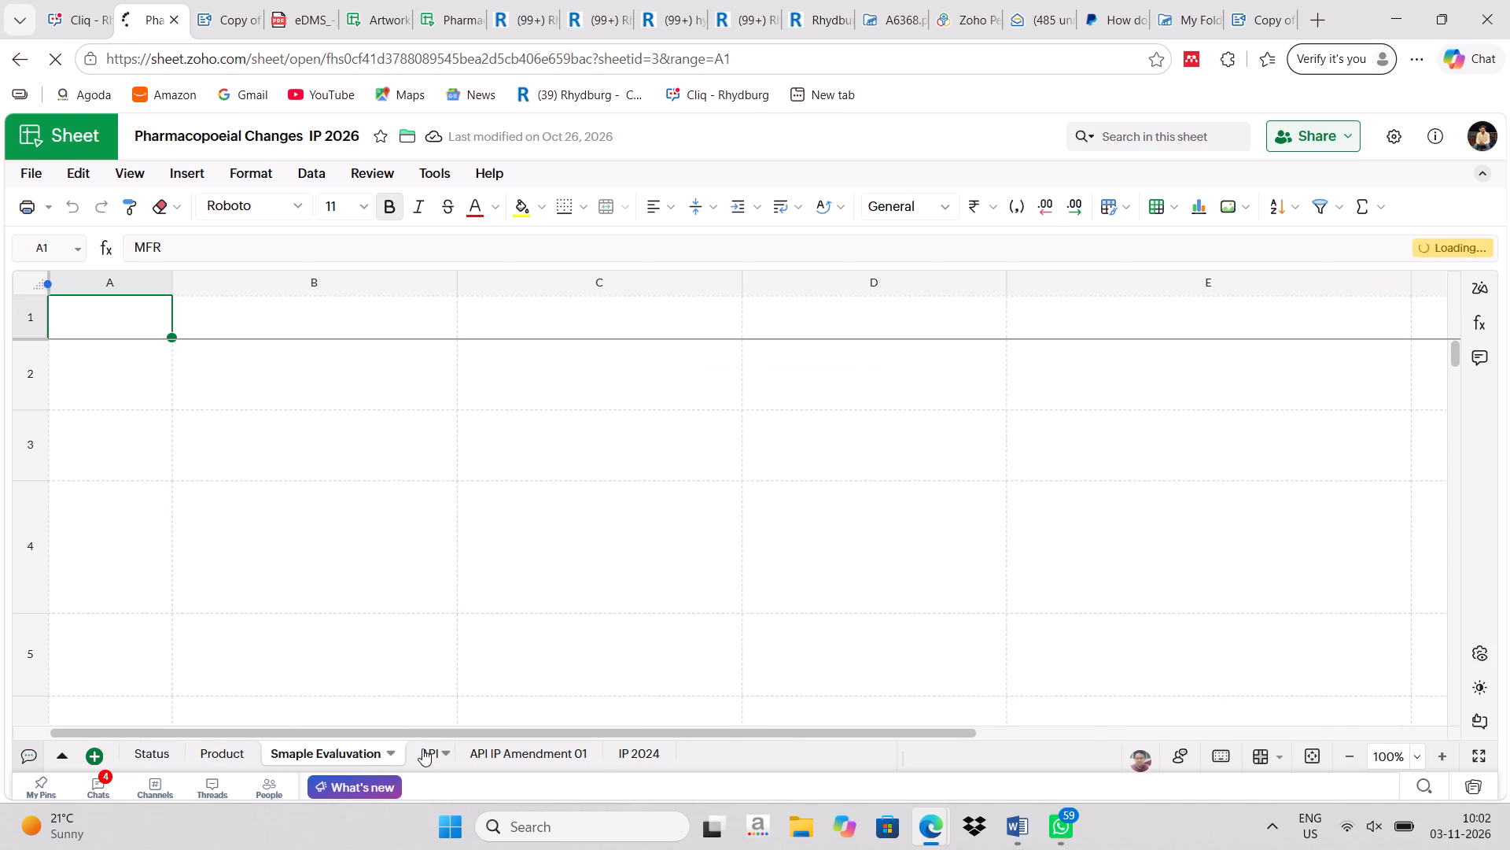
{"action": "left_click", "coordinate": [434, 752]}
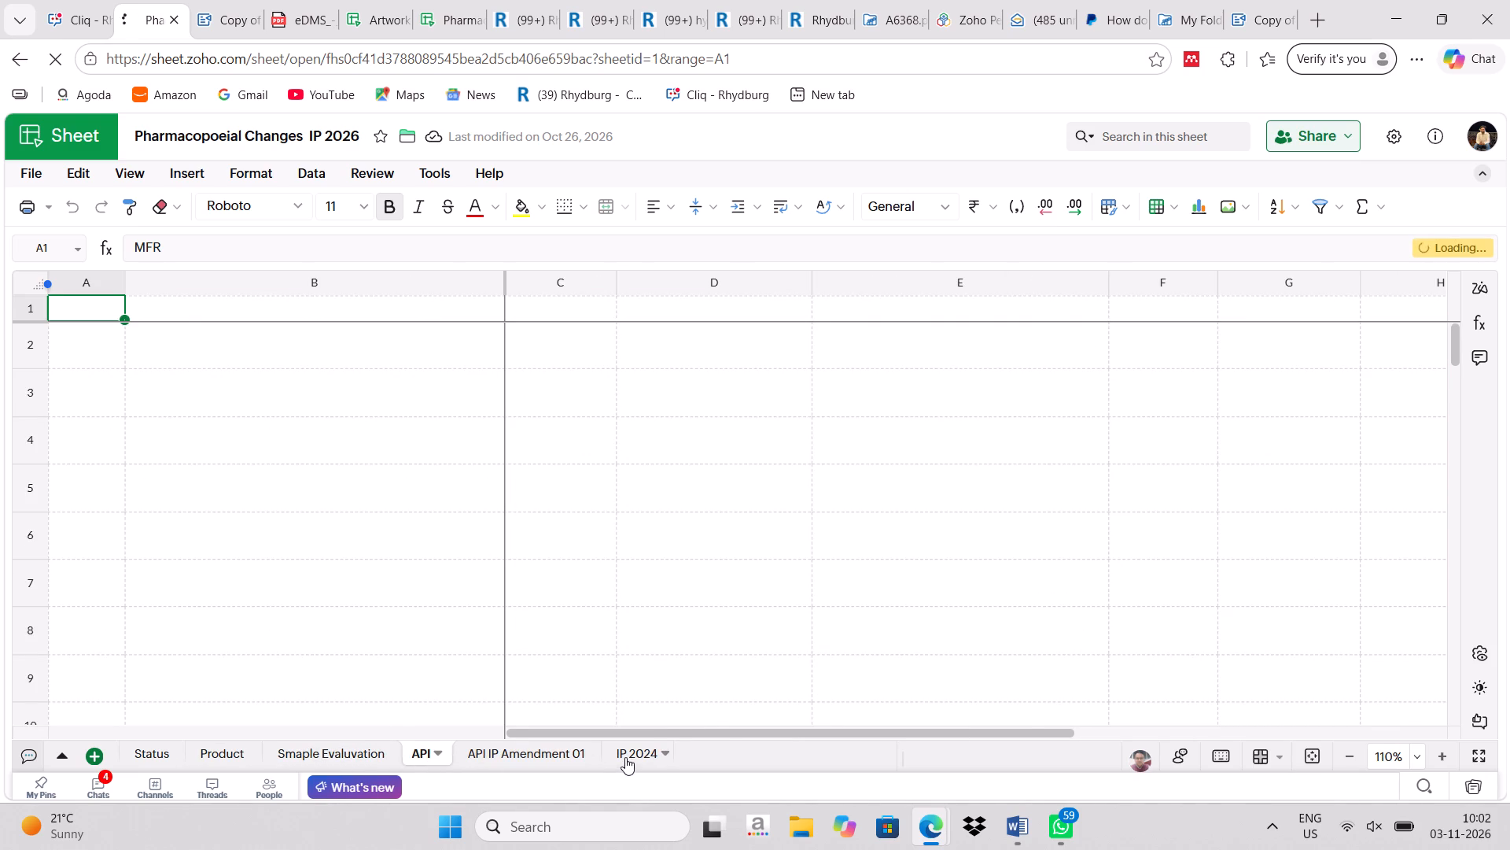
{"action": "left_click", "coordinate": [628, 751]}
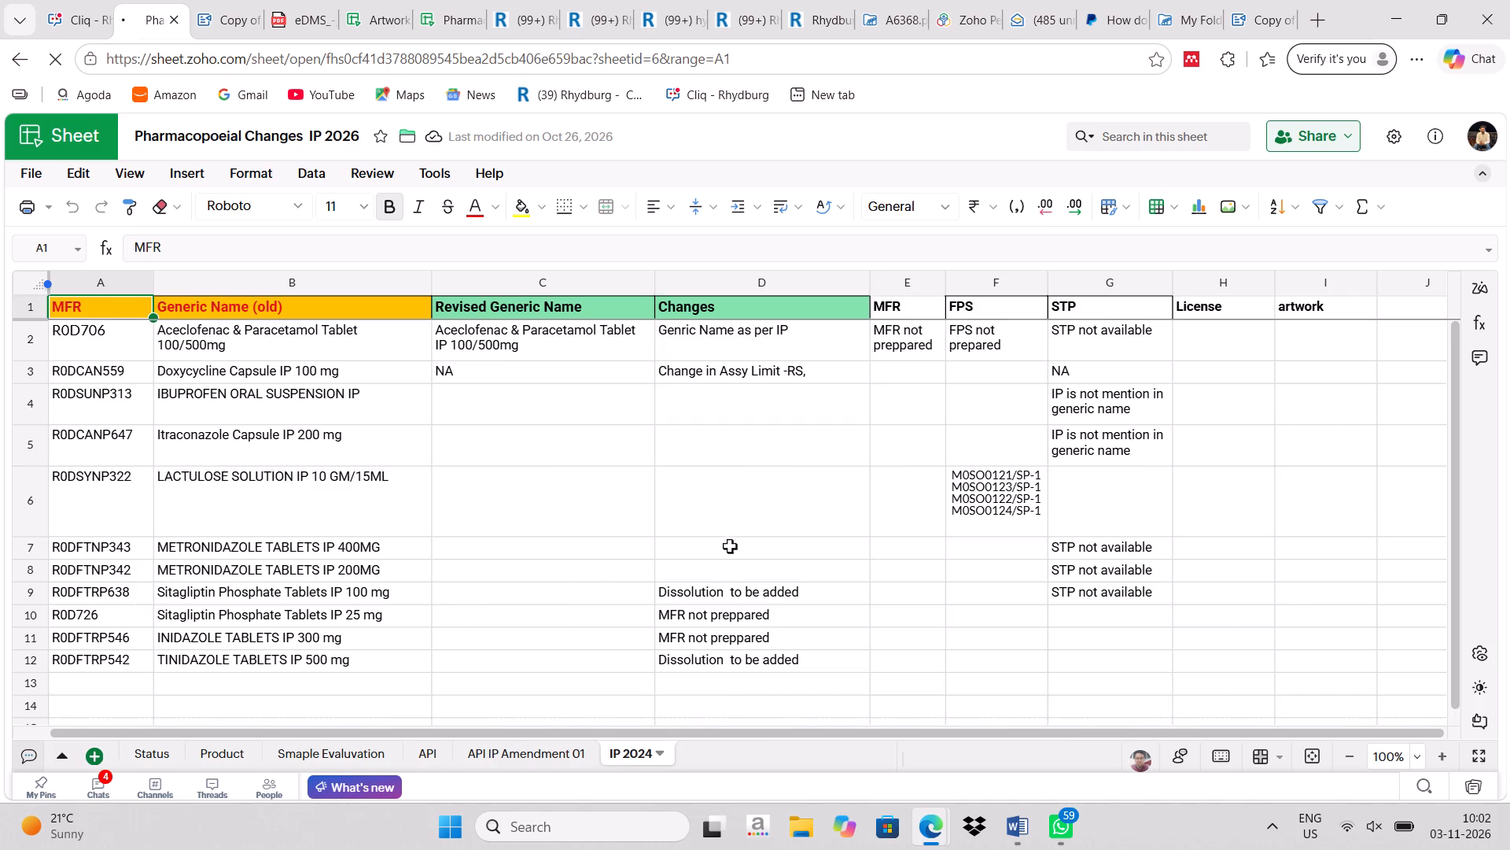
{"action": "scroll", "coordinate": [813, 560], "scroll_direction": "down", "scroll_amount": 1}
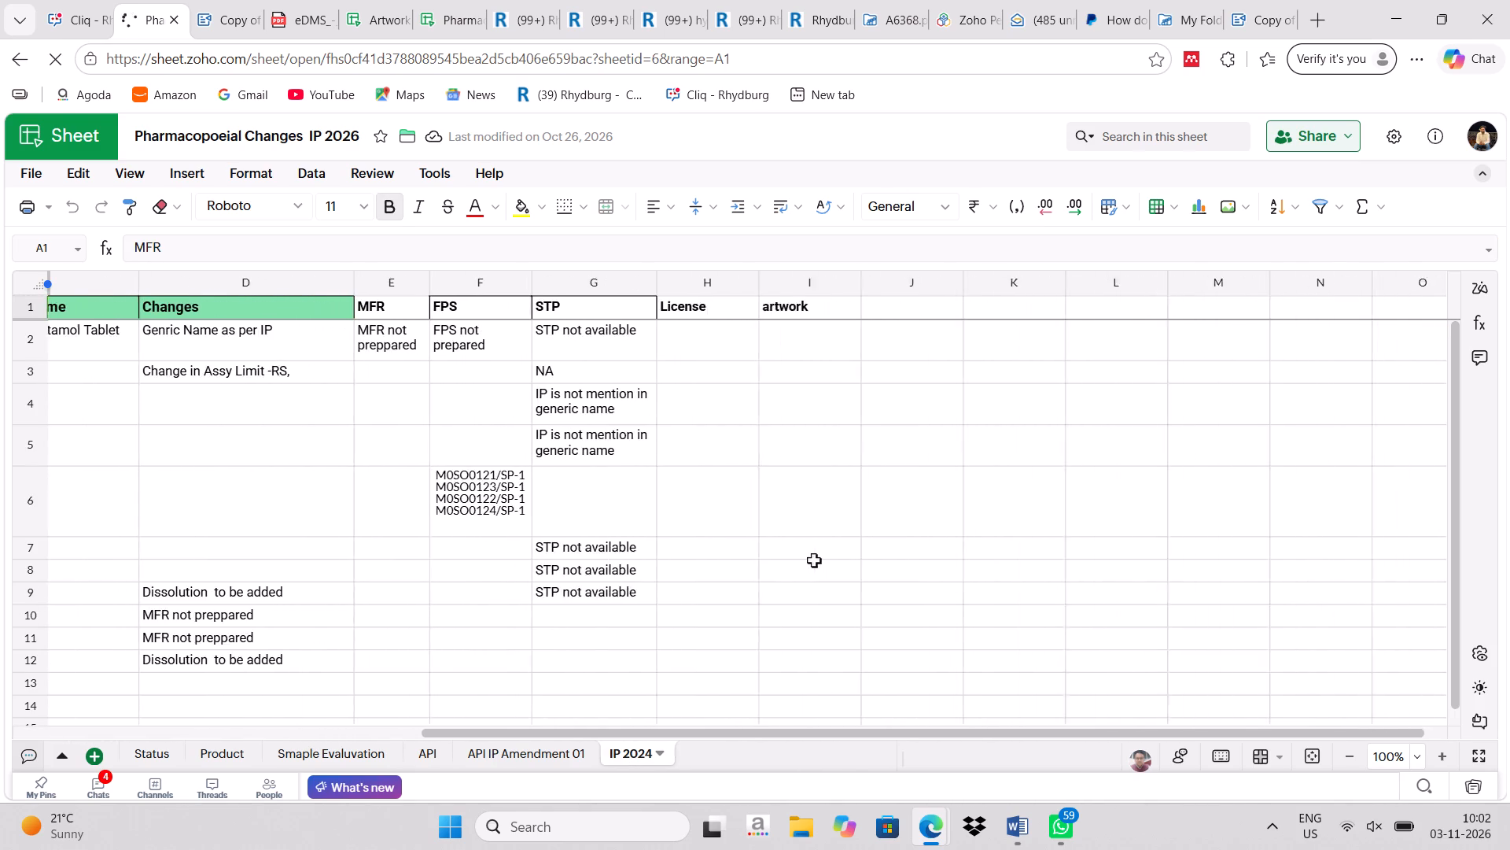
{"action": "scroll", "coordinate": [813, 560], "scroll_direction": "down", "scroll_amount": 1}
{"action": "scroll", "coordinate": [812, 557], "scroll_direction": "up", "scroll_amount": 4}
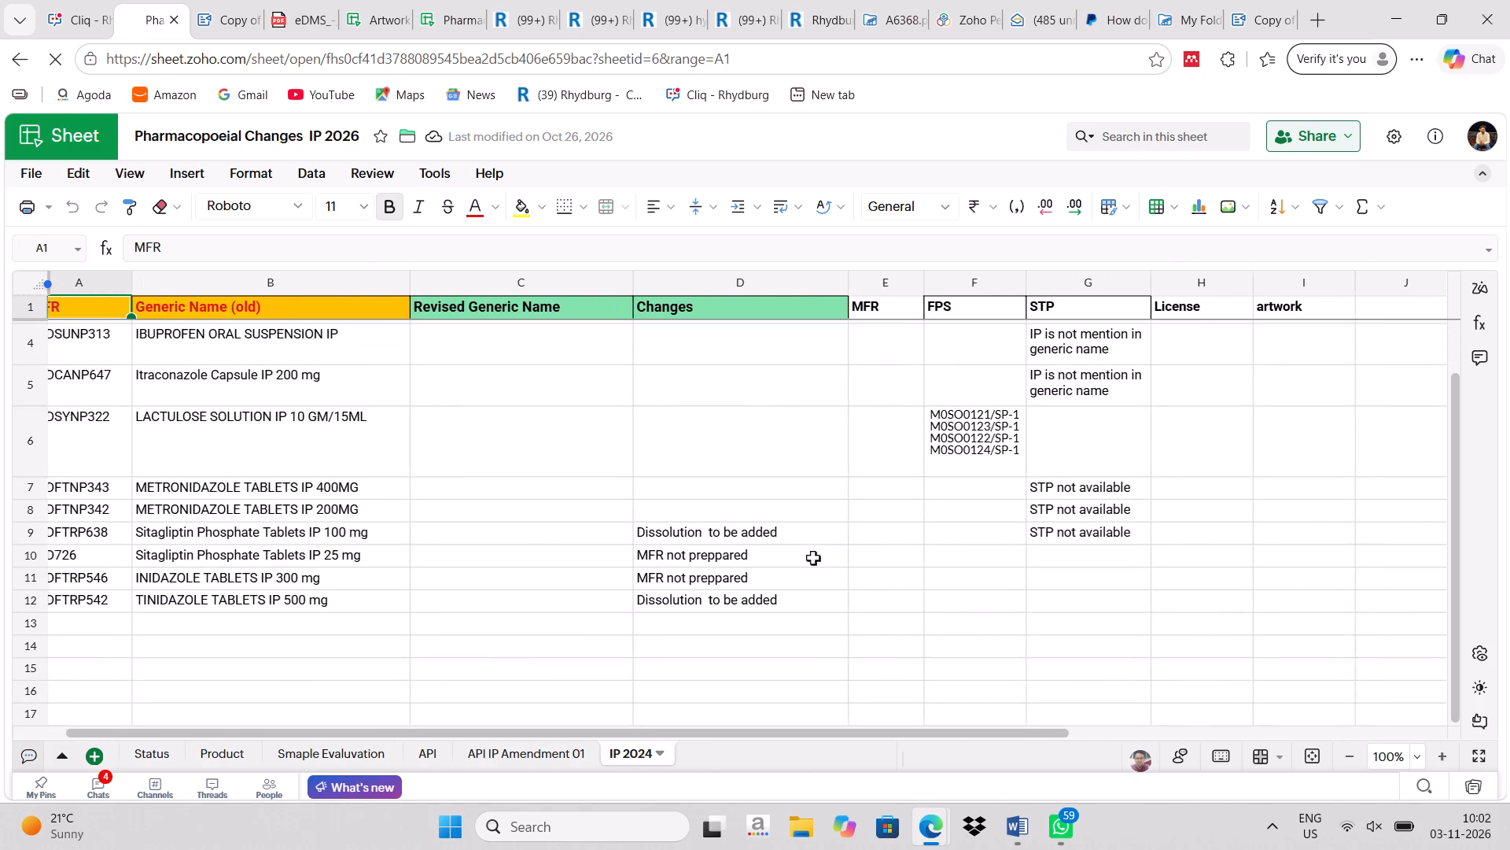
{"action": "scroll", "coordinate": [812, 557], "scroll_direction": "up", "scroll_amount": 6}
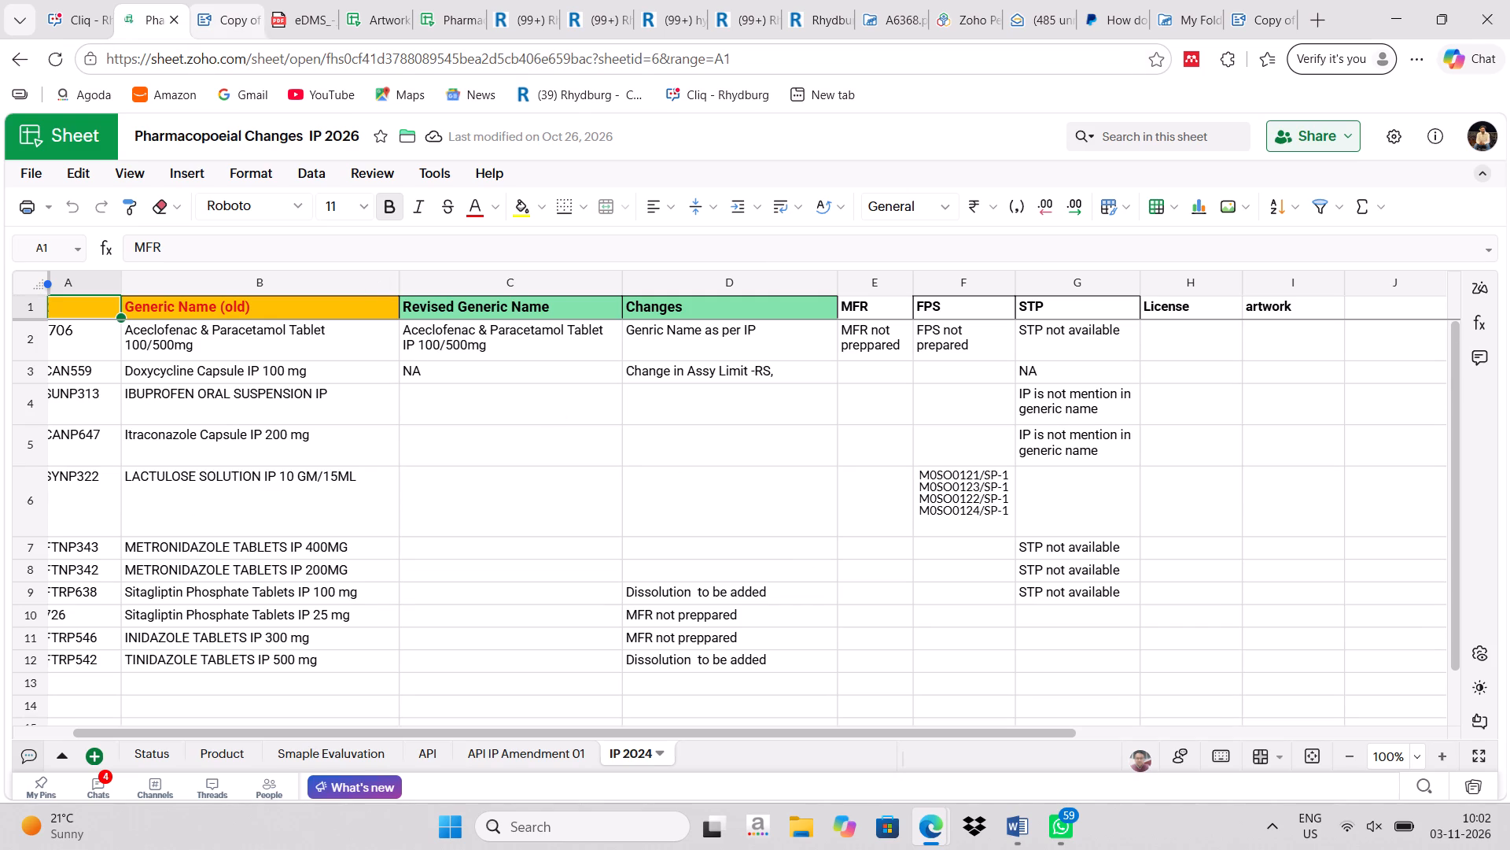
Return to the manager's Cliq chat, reread the October 23 messages, and open the IP sheet link again.
{"action": "left_click", "coordinate": [62, 10]}
{"action": "scroll", "coordinate": [454, 360], "scroll_direction": "up", "scroll_amount": 3}
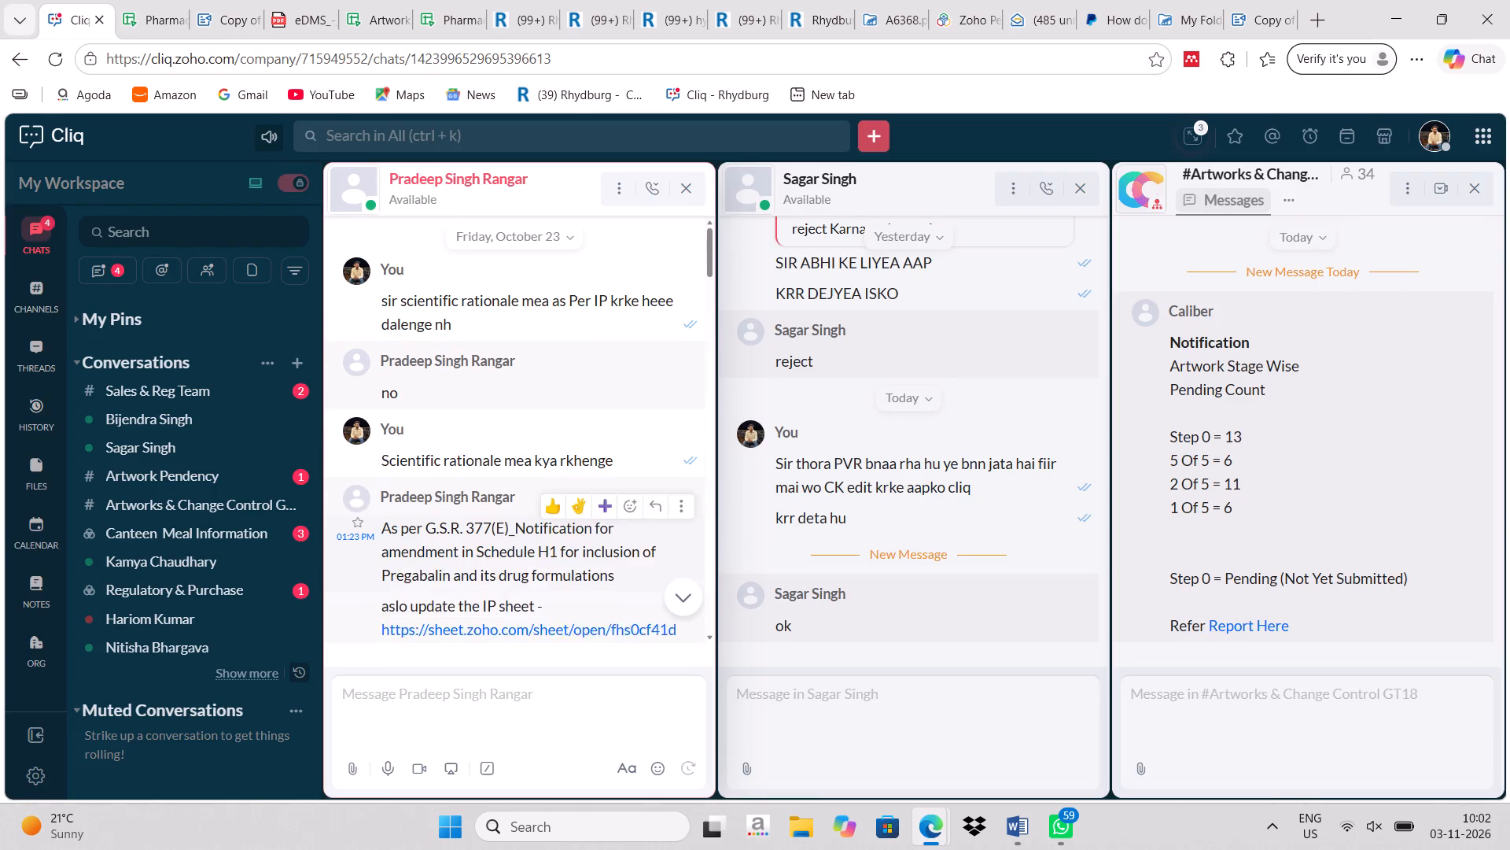
{"action": "scroll", "coordinate": [461, 373], "scroll_direction": "up", "scroll_amount": 3}
{"action": "scroll", "coordinate": [486, 389], "scroll_direction": "down", "scroll_amount": 4}
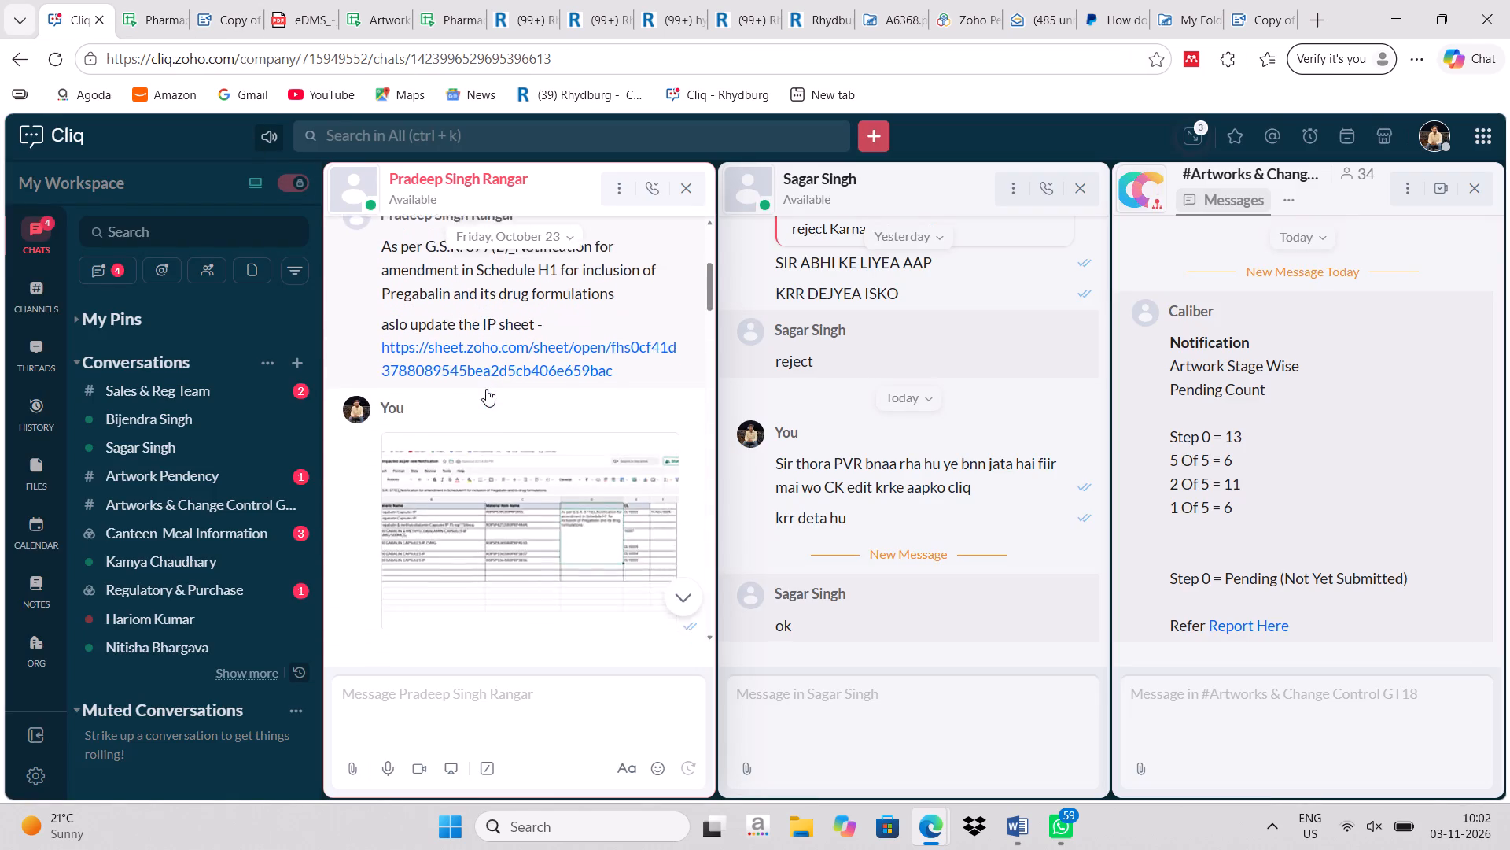
{"action": "scroll", "coordinate": [486, 390], "scroll_direction": "down", "scroll_amount": 2}
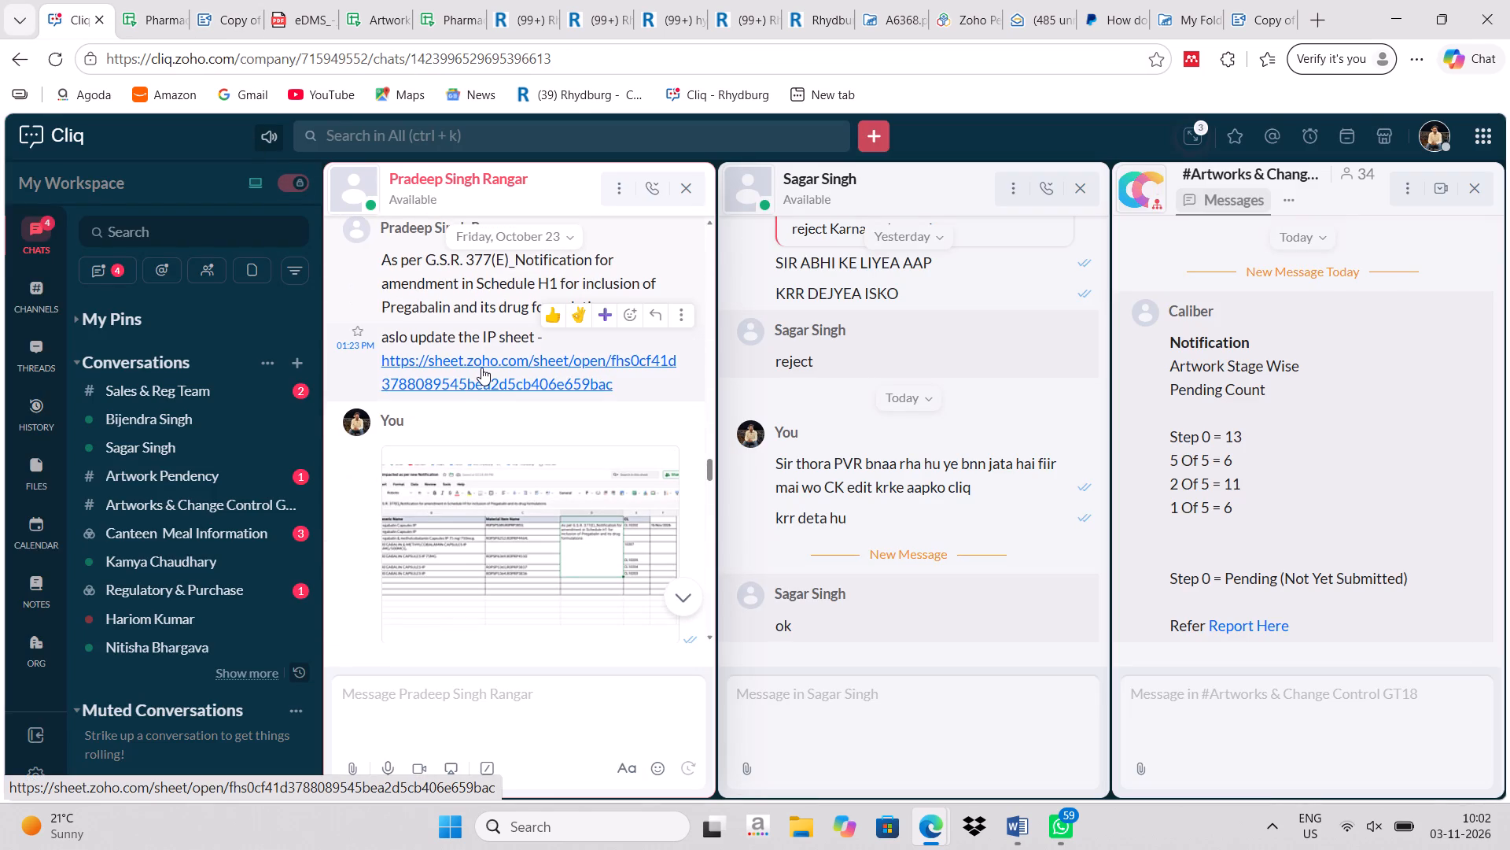
{"action": "scroll", "coordinate": [481, 368], "scroll_direction": "down", "scroll_amount": 5}
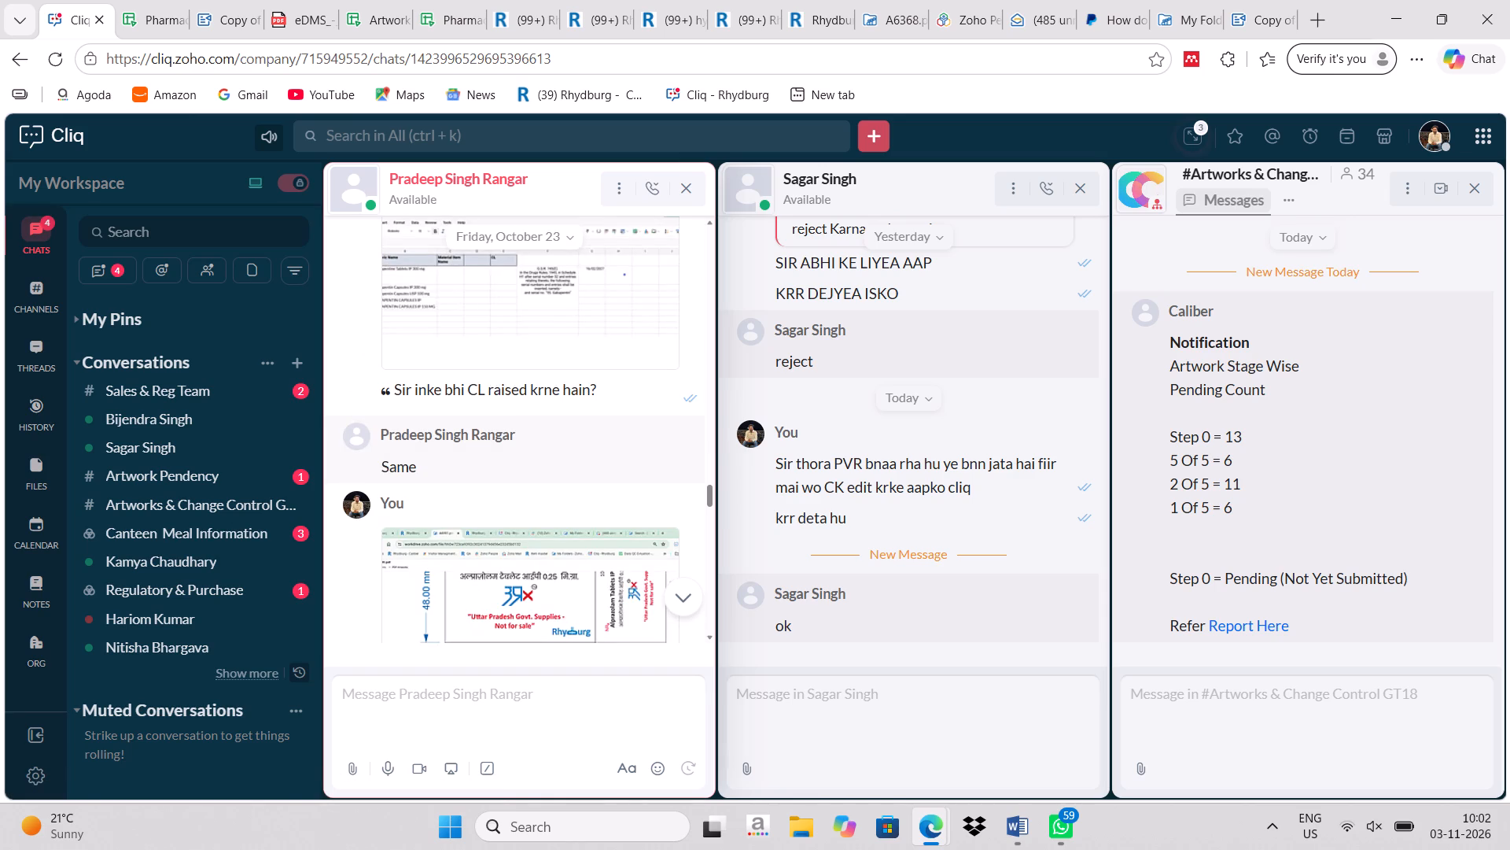
{"action": "scroll", "coordinate": [481, 368], "scroll_direction": "up", "scroll_amount": 5}
{"action": "left_click", "coordinate": [486, 385]}
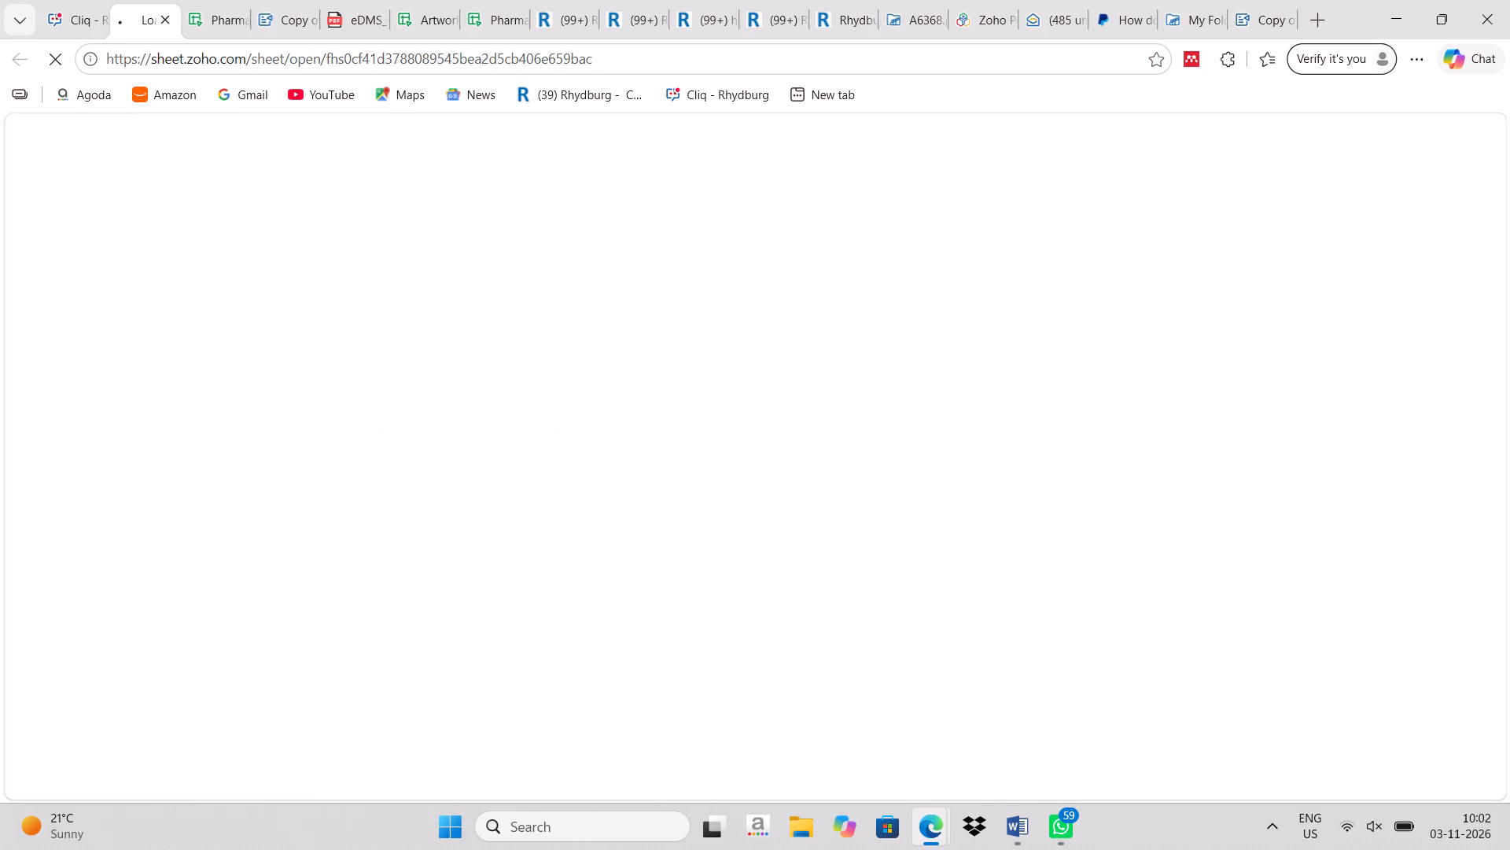
Return to the manager's Cliq chat and look back through the older messages to October 7.
{"action": "left_click", "coordinate": [84, 4]}
{"action": "scroll", "coordinate": [483, 311], "scroll_direction": "up", "scroll_amount": 4}
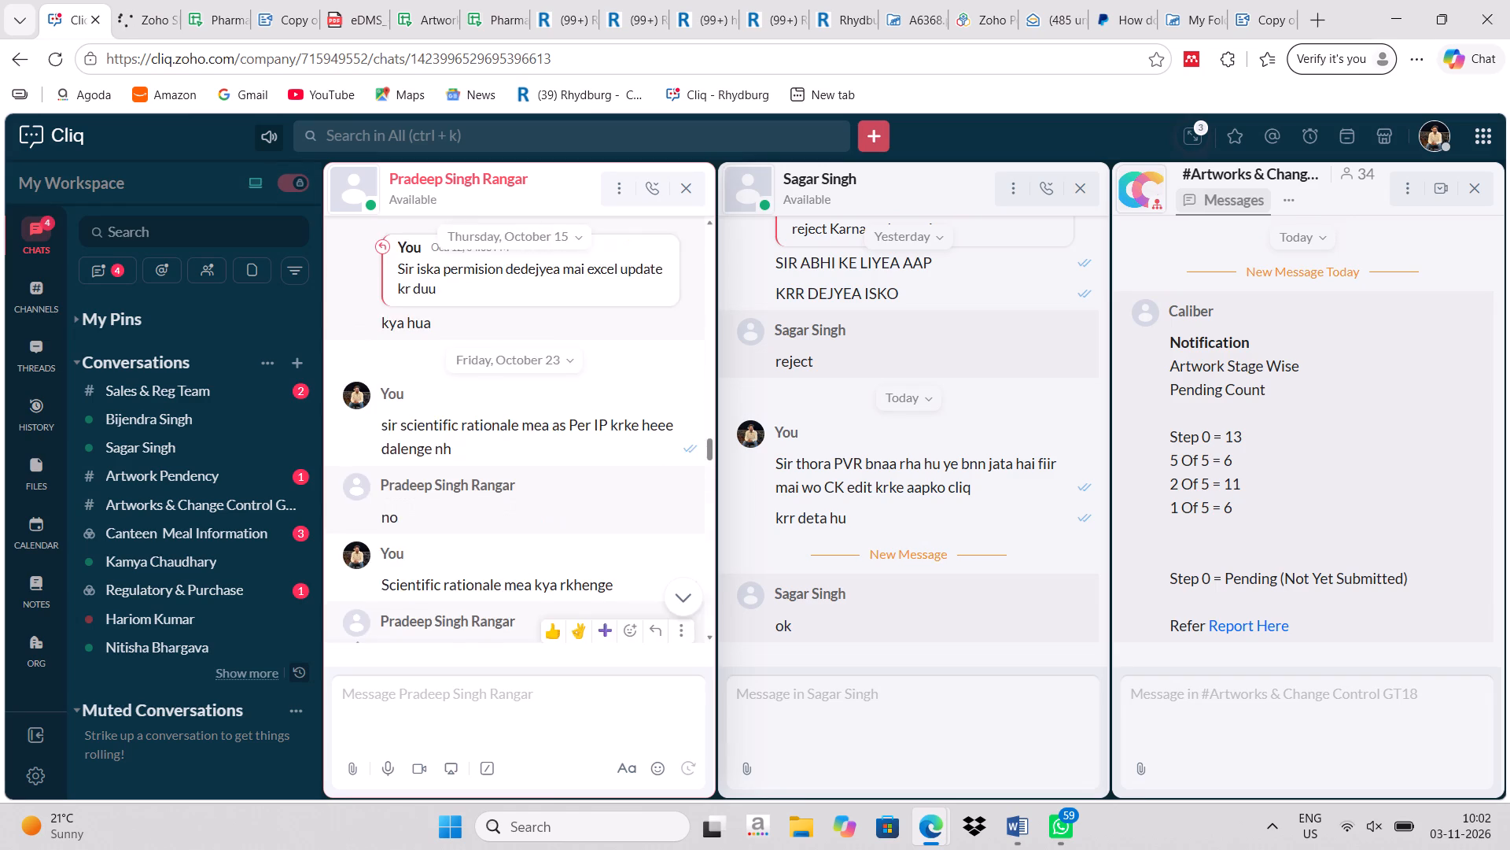
{"action": "scroll", "coordinate": [483, 311], "scroll_direction": "up", "scroll_amount": 12}
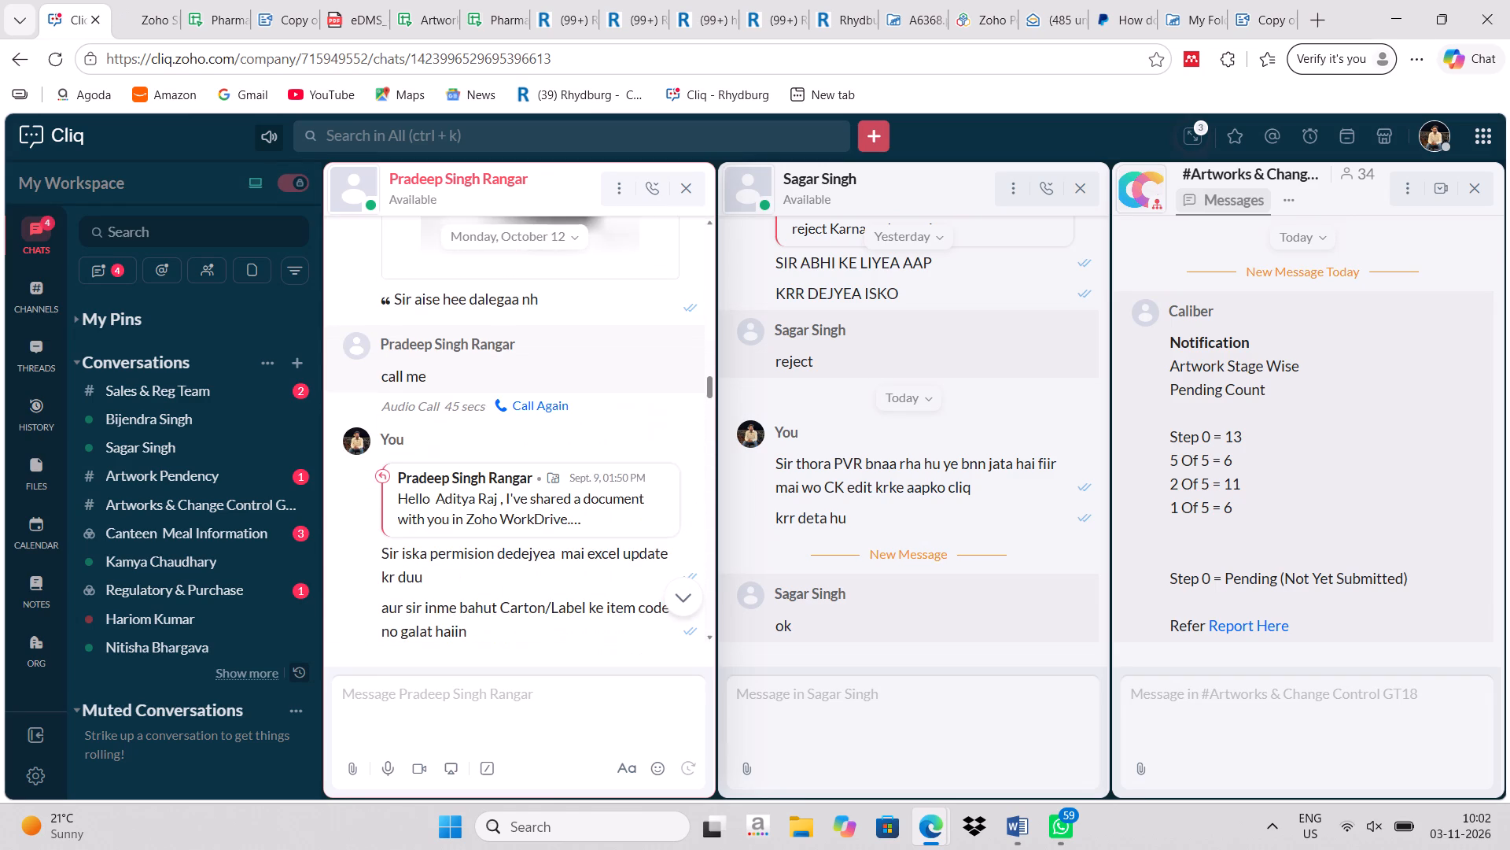
{"action": "scroll", "coordinate": [522, 529], "scroll_direction": "down", "scroll_amount": 1}
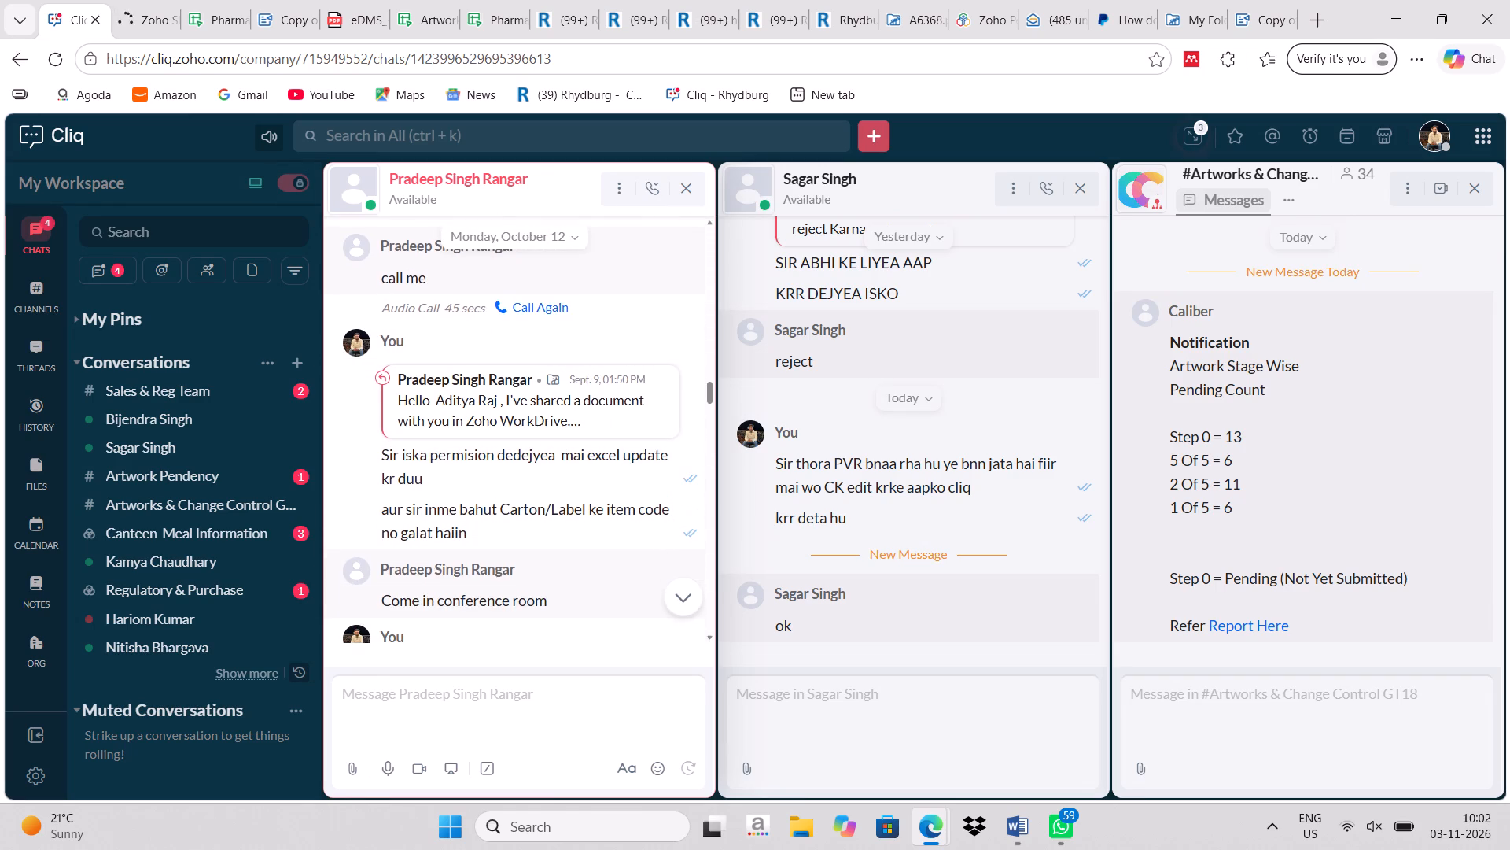
{"action": "scroll", "coordinate": [521, 525], "scroll_direction": "down", "scroll_amount": 1}
{"action": "scroll", "coordinate": [506, 368], "scroll_direction": "up", "scroll_amount": 5}
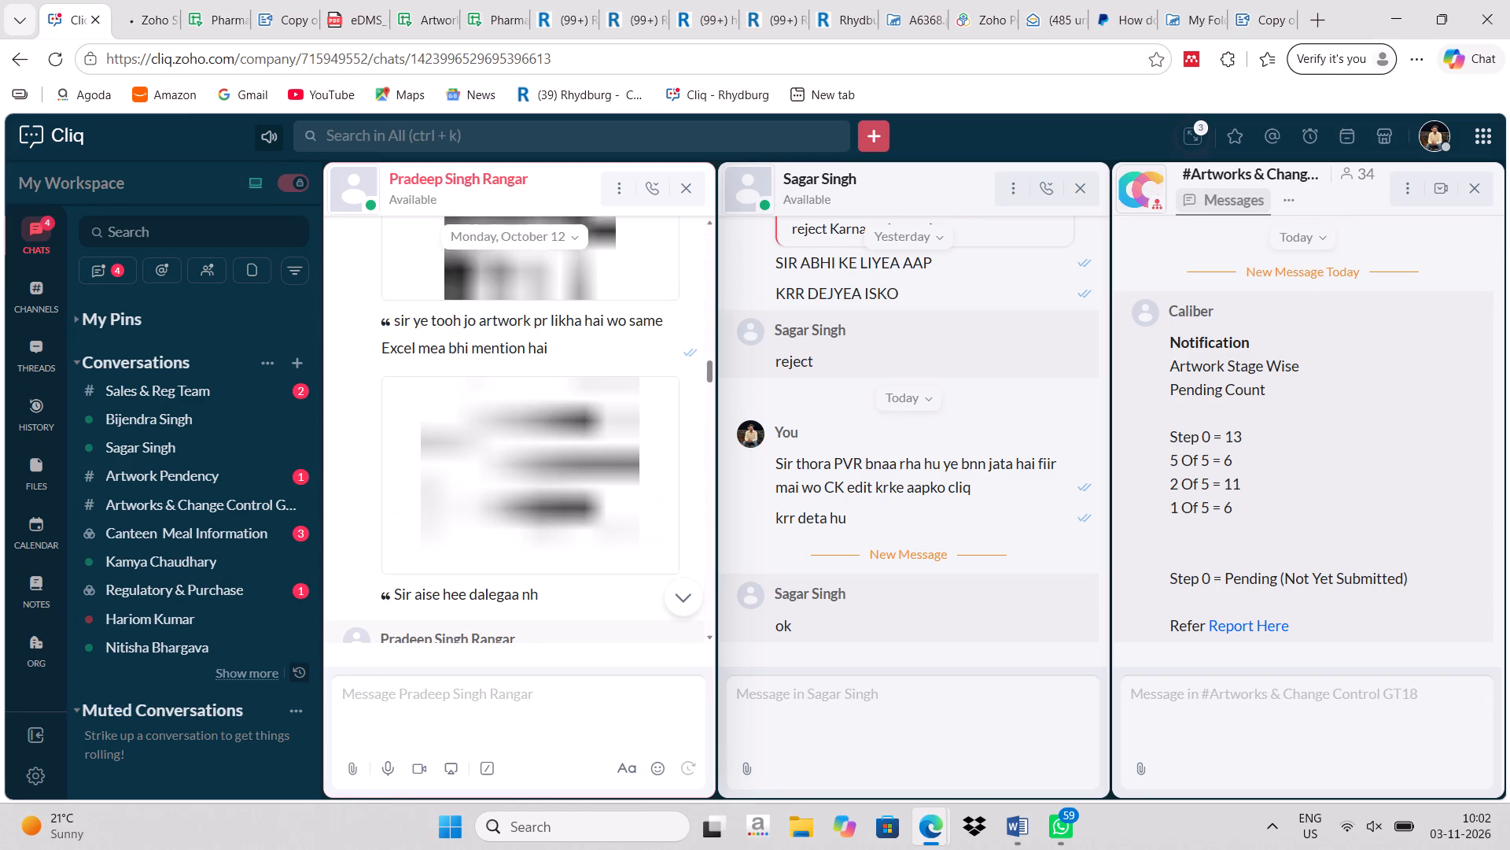
{"action": "scroll", "coordinate": [506, 368], "scroll_direction": "up", "scroll_amount": 10}
{"action": "scroll", "coordinate": [509, 370], "scroll_direction": "down", "scroll_amount": 4}
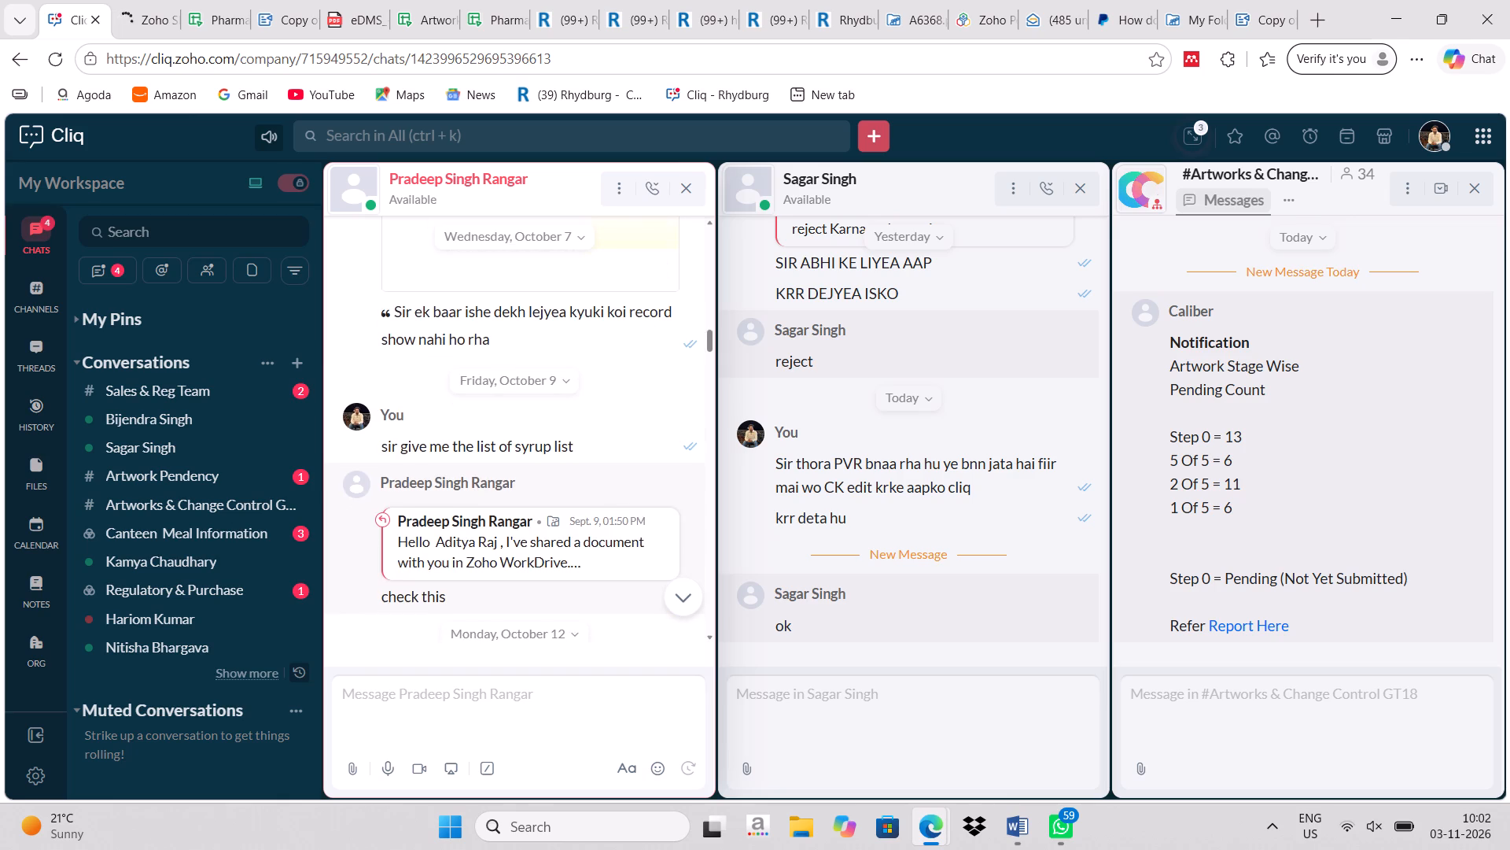
Look through the manager's chat messages up to October 29 and open the quoted October 27 message about same changes.
{"action": "scroll", "coordinate": [510, 460], "scroll_direction": "down", "scroll_amount": 6}
{"action": "scroll", "coordinate": [485, 441], "scroll_direction": "down", "scroll_amount": 16}
{"action": "scroll", "coordinate": [490, 434], "scroll_direction": "down", "scroll_amount": 6}
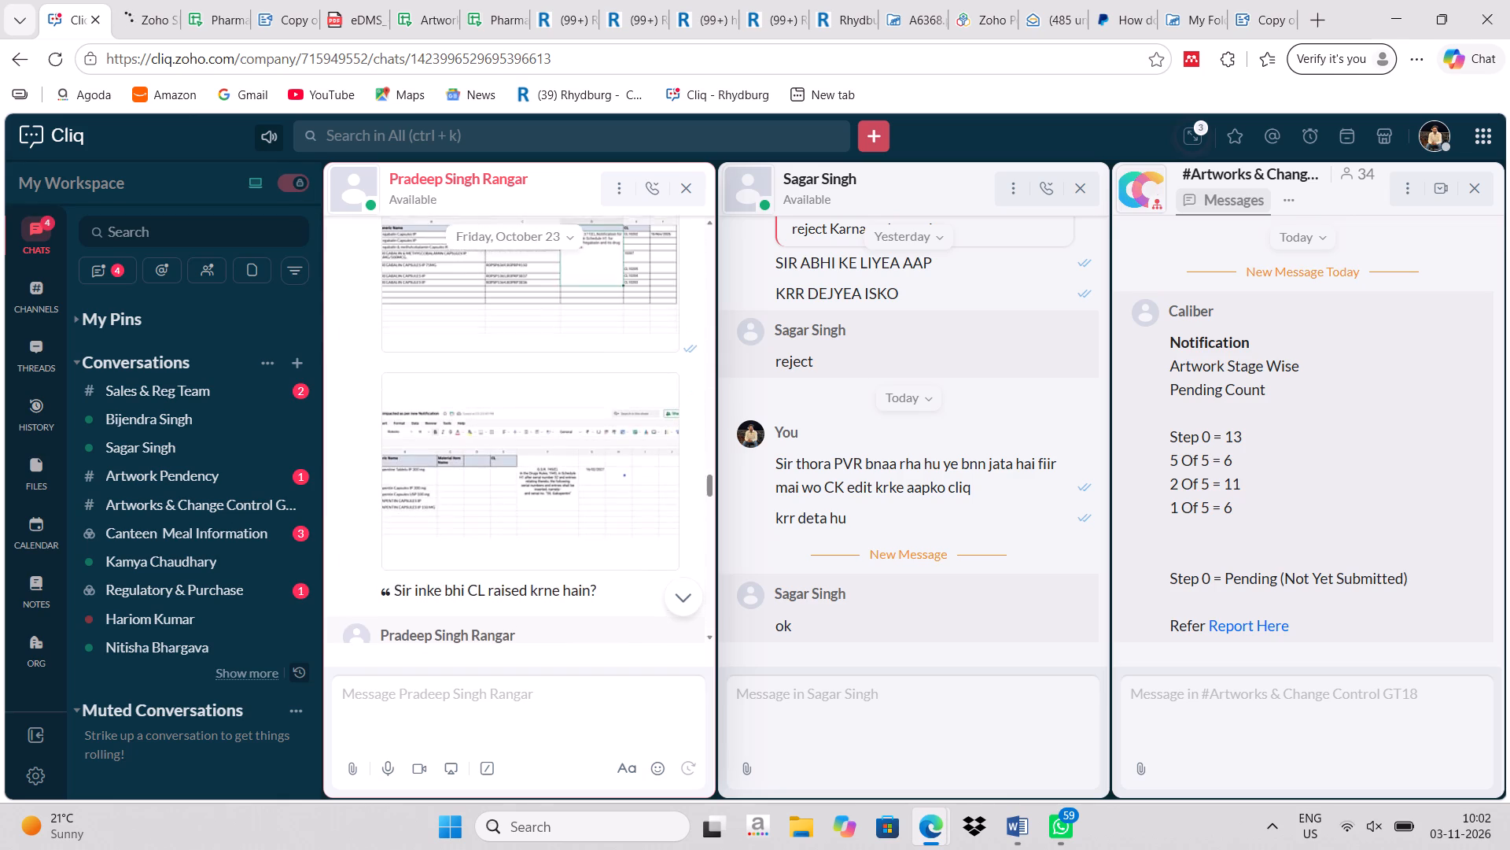
{"action": "scroll", "coordinate": [490, 434], "scroll_direction": "down", "scroll_amount": 10}
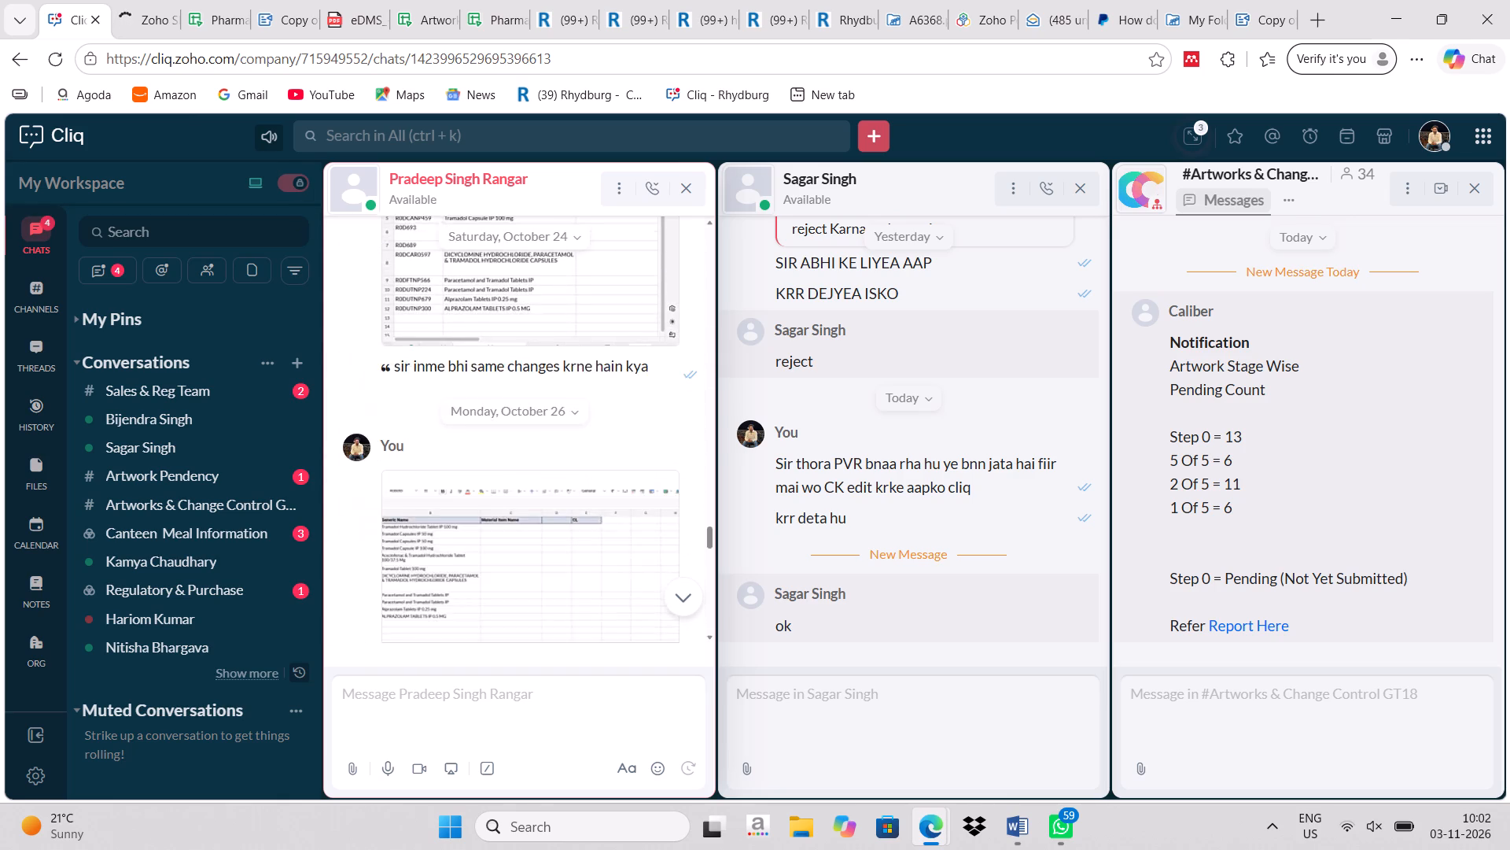
{"action": "scroll", "coordinate": [491, 433], "scroll_direction": "down", "scroll_amount": 15}
{"action": "scroll", "coordinate": [492, 432], "scroll_direction": "up", "scroll_amount": 2}
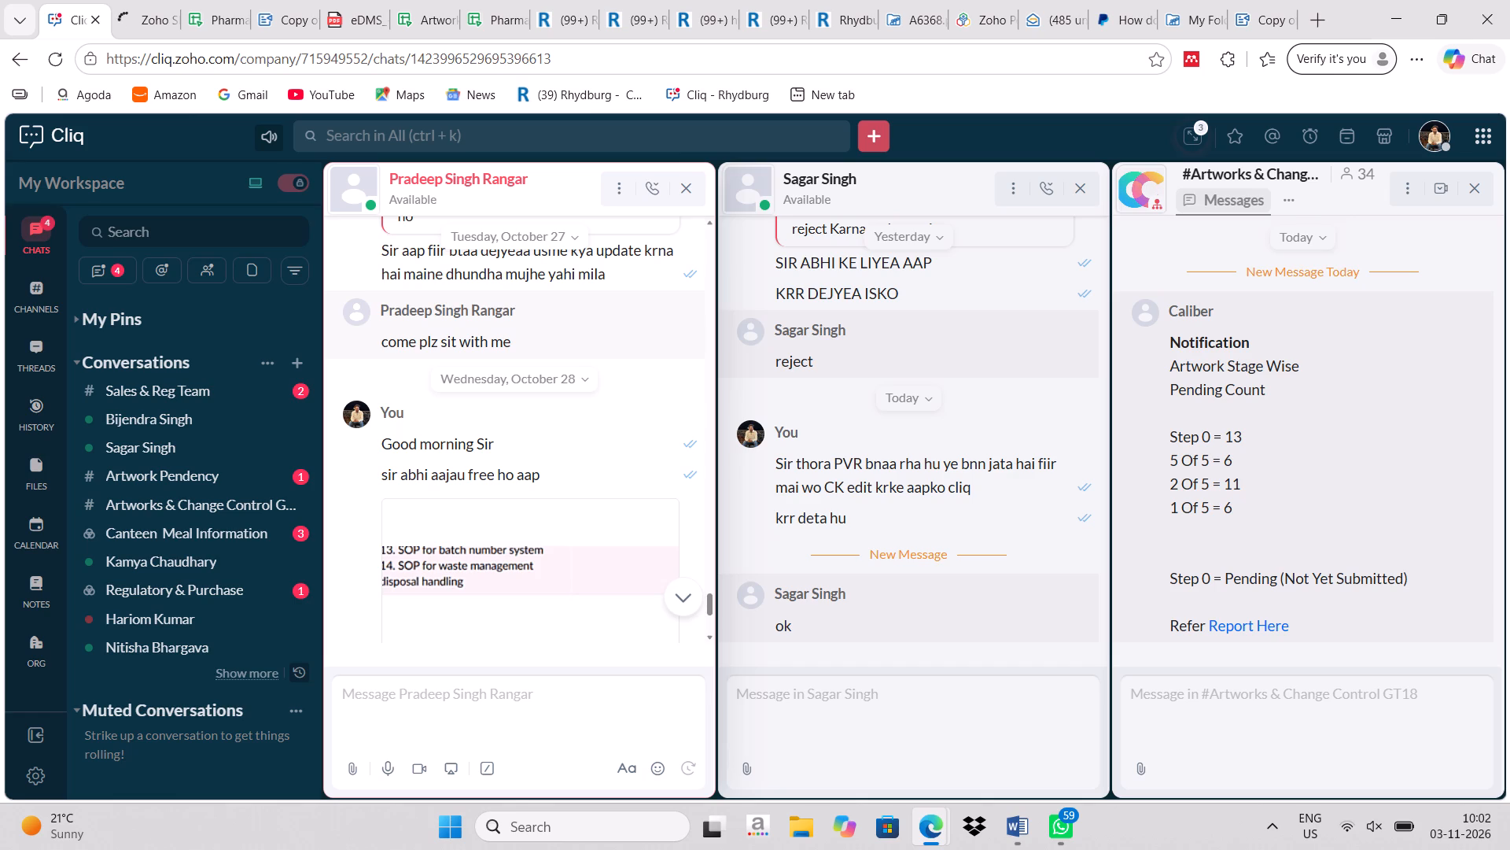
{"action": "scroll", "coordinate": [540, 408], "scroll_direction": "up", "scroll_amount": 3}
{"action": "scroll", "coordinate": [540, 408], "scroll_direction": "down", "scroll_amount": 5}
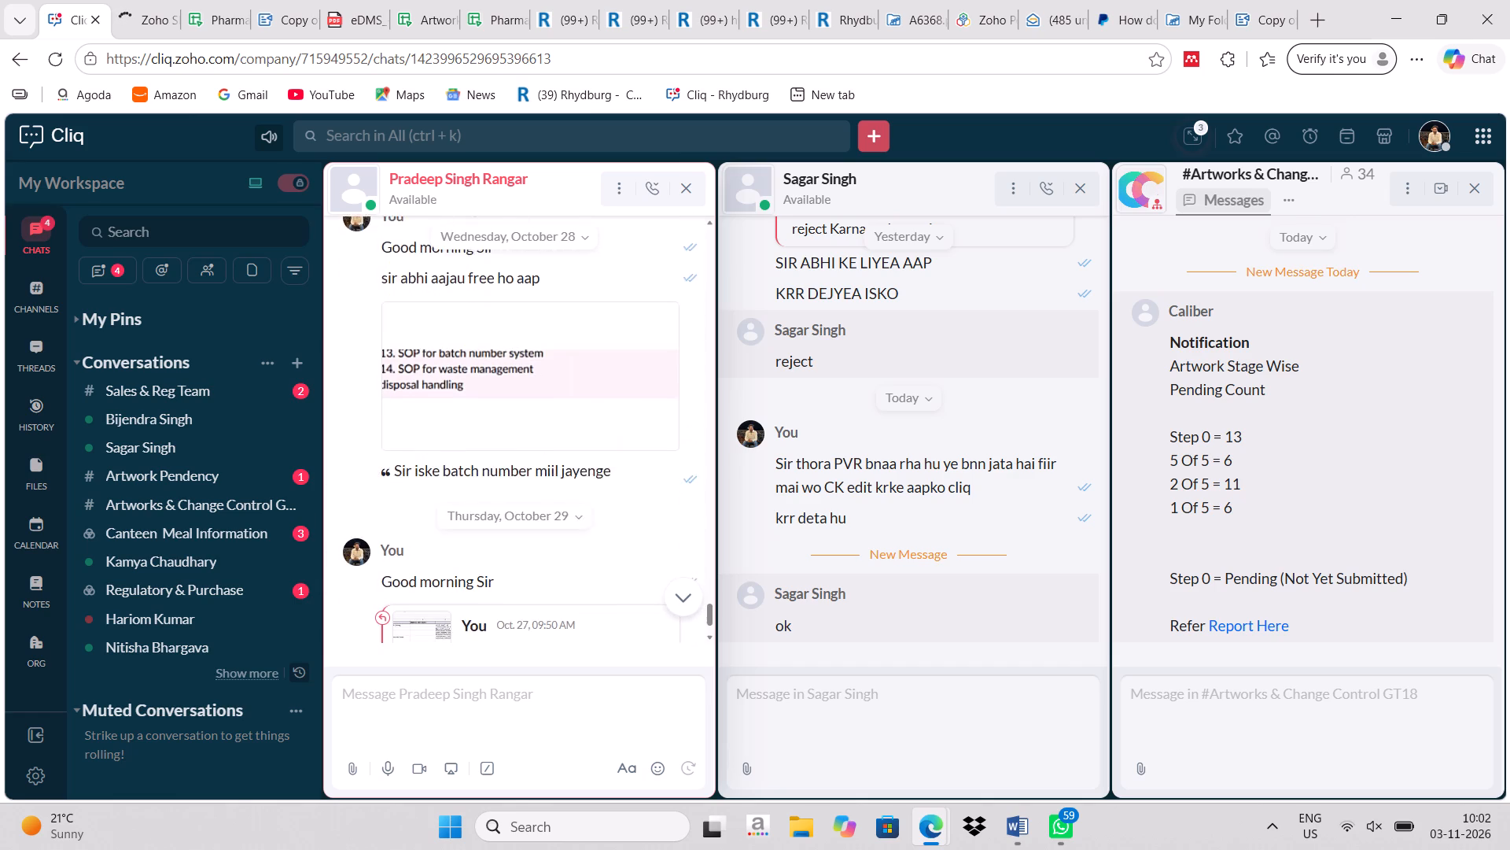
{"action": "scroll", "coordinate": [539, 407], "scroll_direction": "down", "scroll_amount": 7}
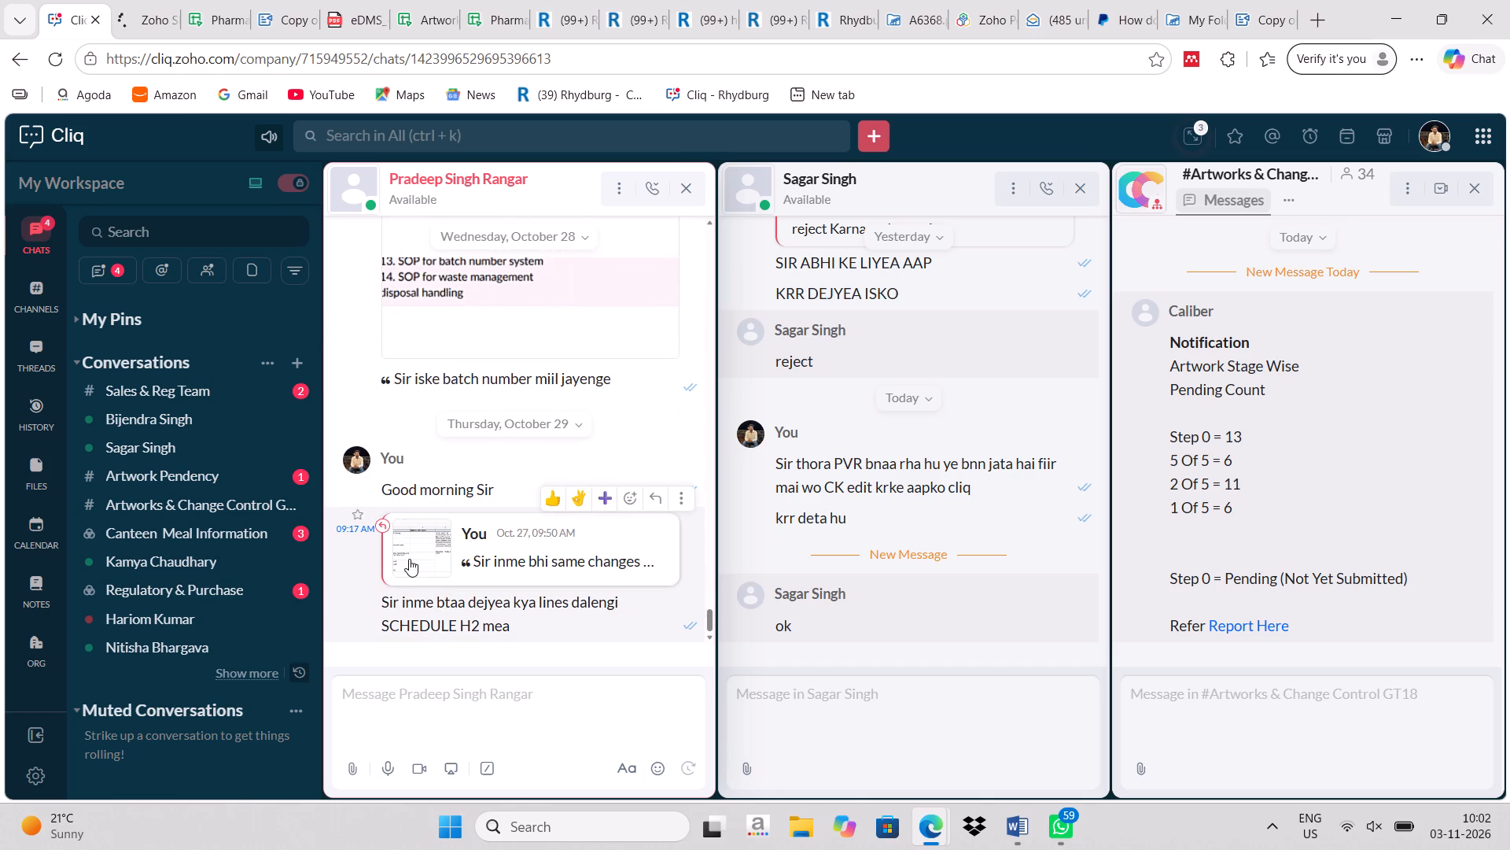
{"action": "left_click", "coordinate": [409, 559]}
Return to the open Pharmacopoeial Changes IP 2026 workbook and examine the MFR, License, artwork and STATUS columns of the Status sheet.
{"action": "left_click", "coordinate": [143, 6]}
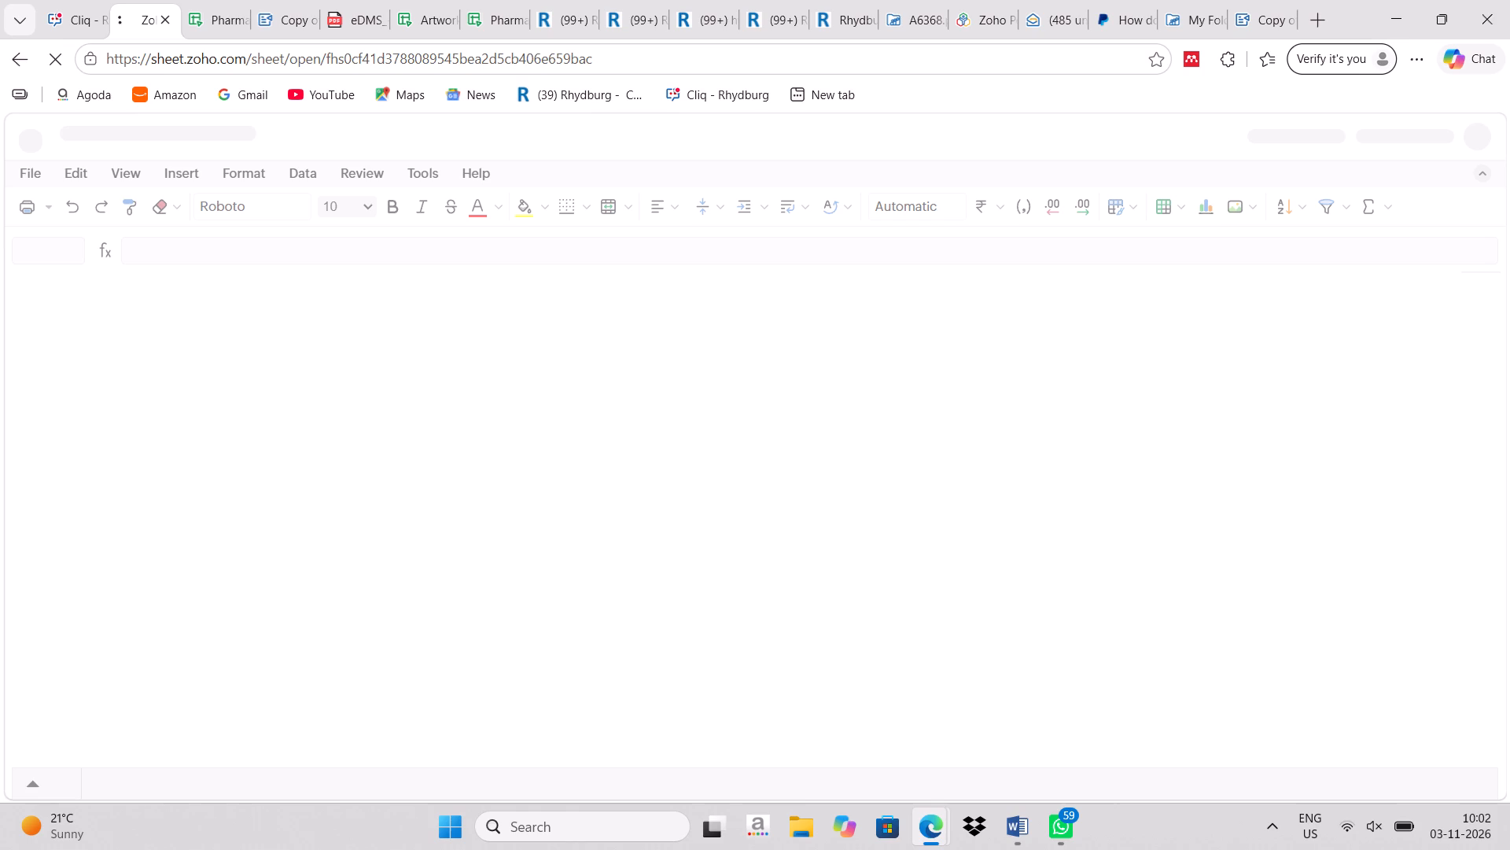
{"action": "left_click", "coordinate": [215, 13]}
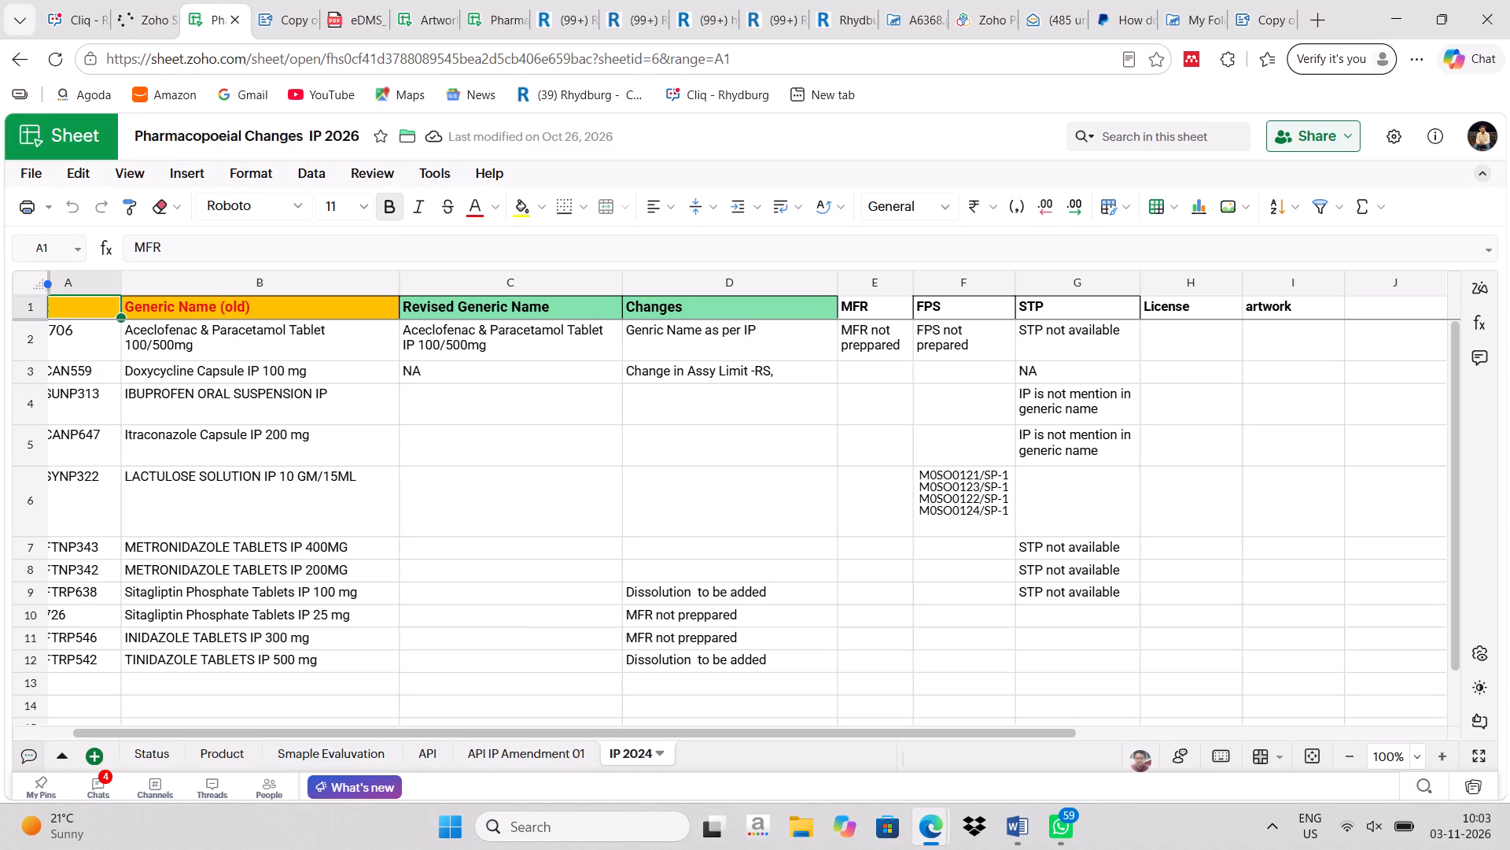
{"action": "left_click", "coordinate": [149, 20]}
{"action": "left_click", "coordinate": [223, 13]}
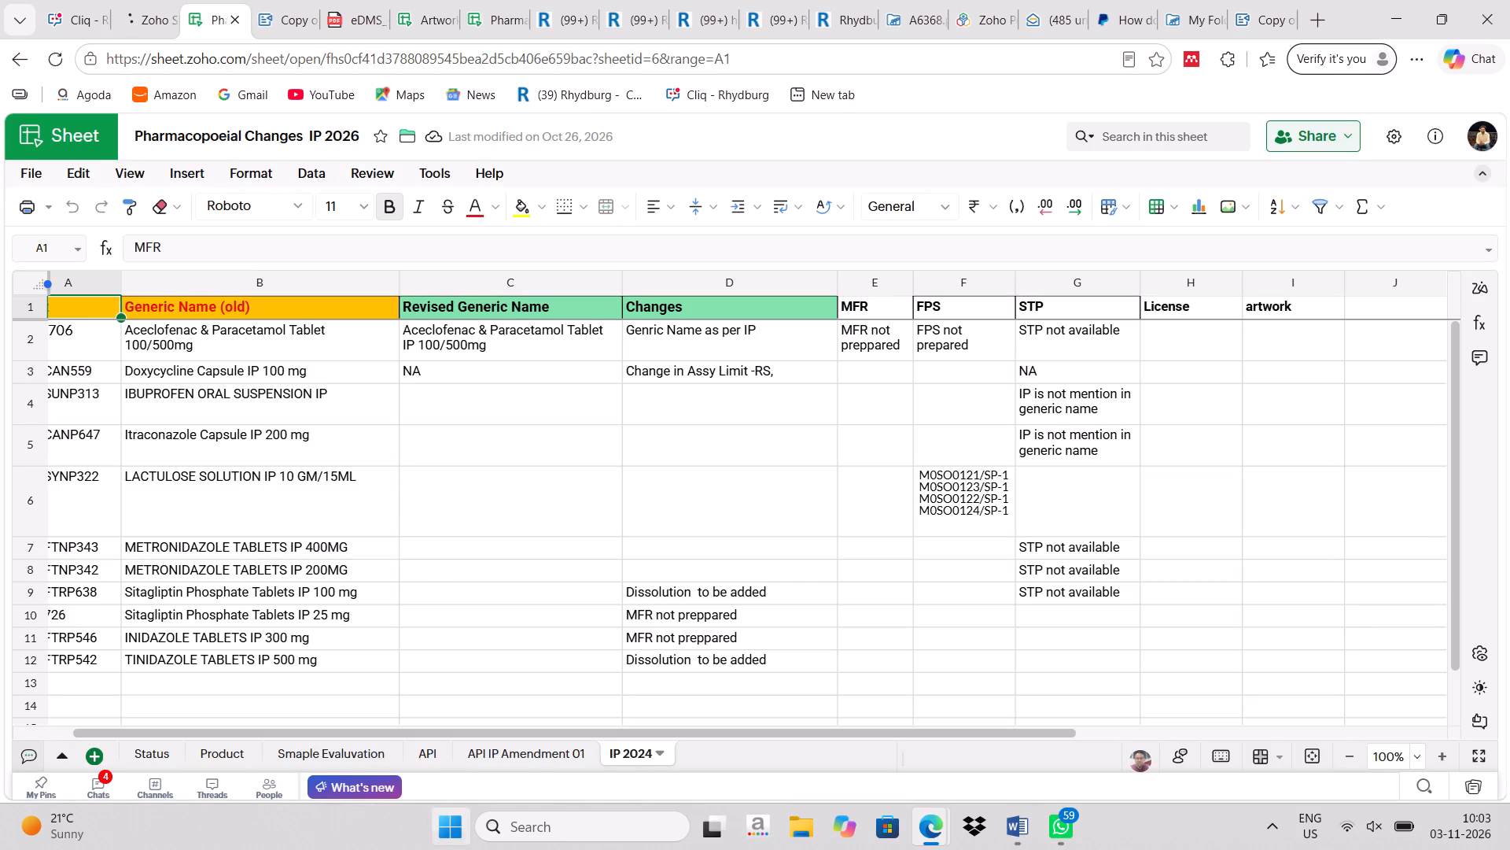
{"action": "left_click", "coordinate": [142, 749]}
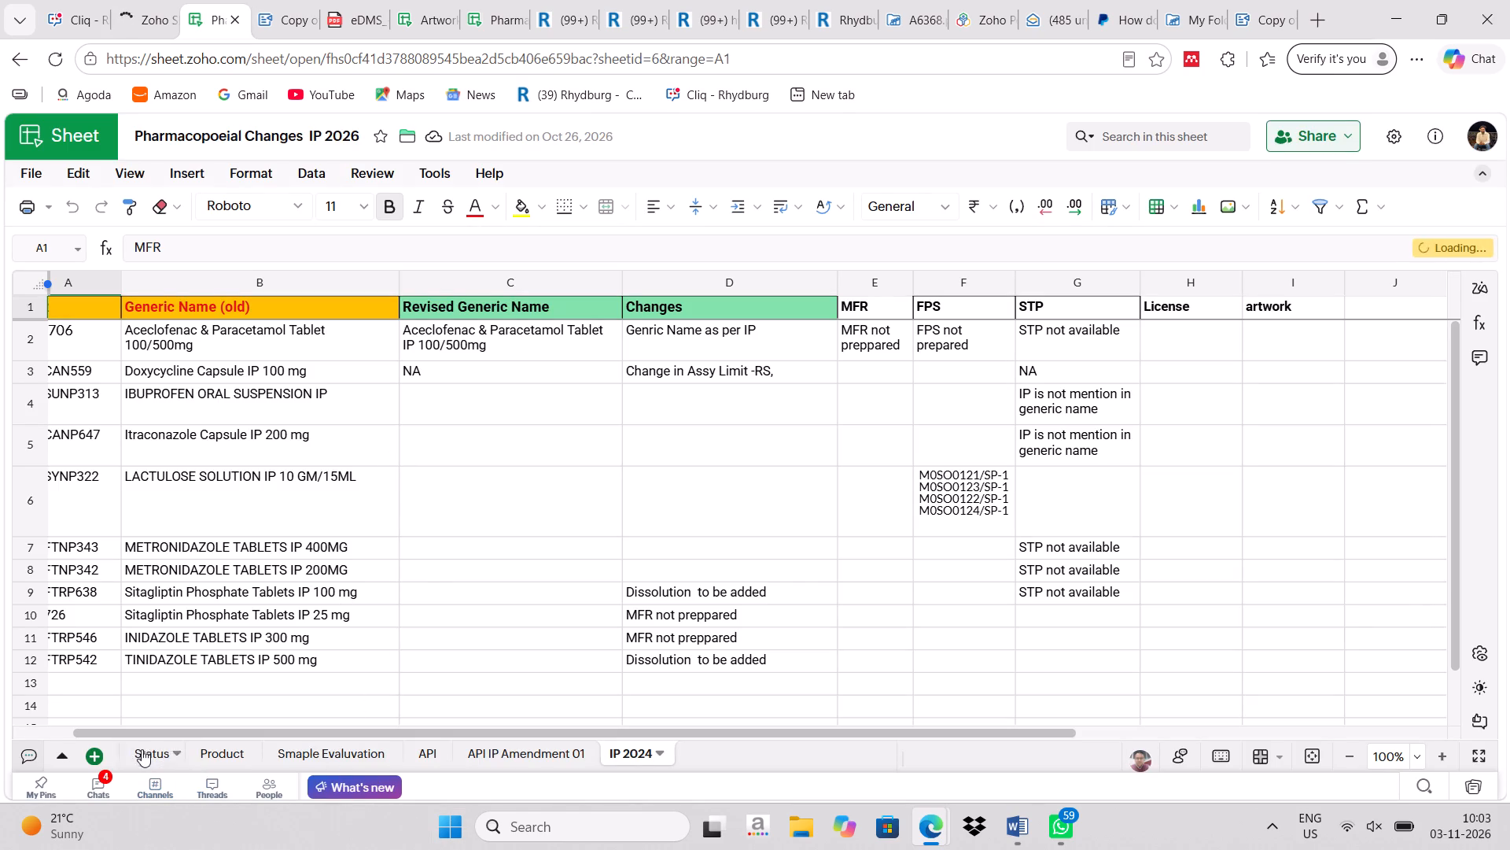
{"action": "left_click", "coordinate": [158, 752]}
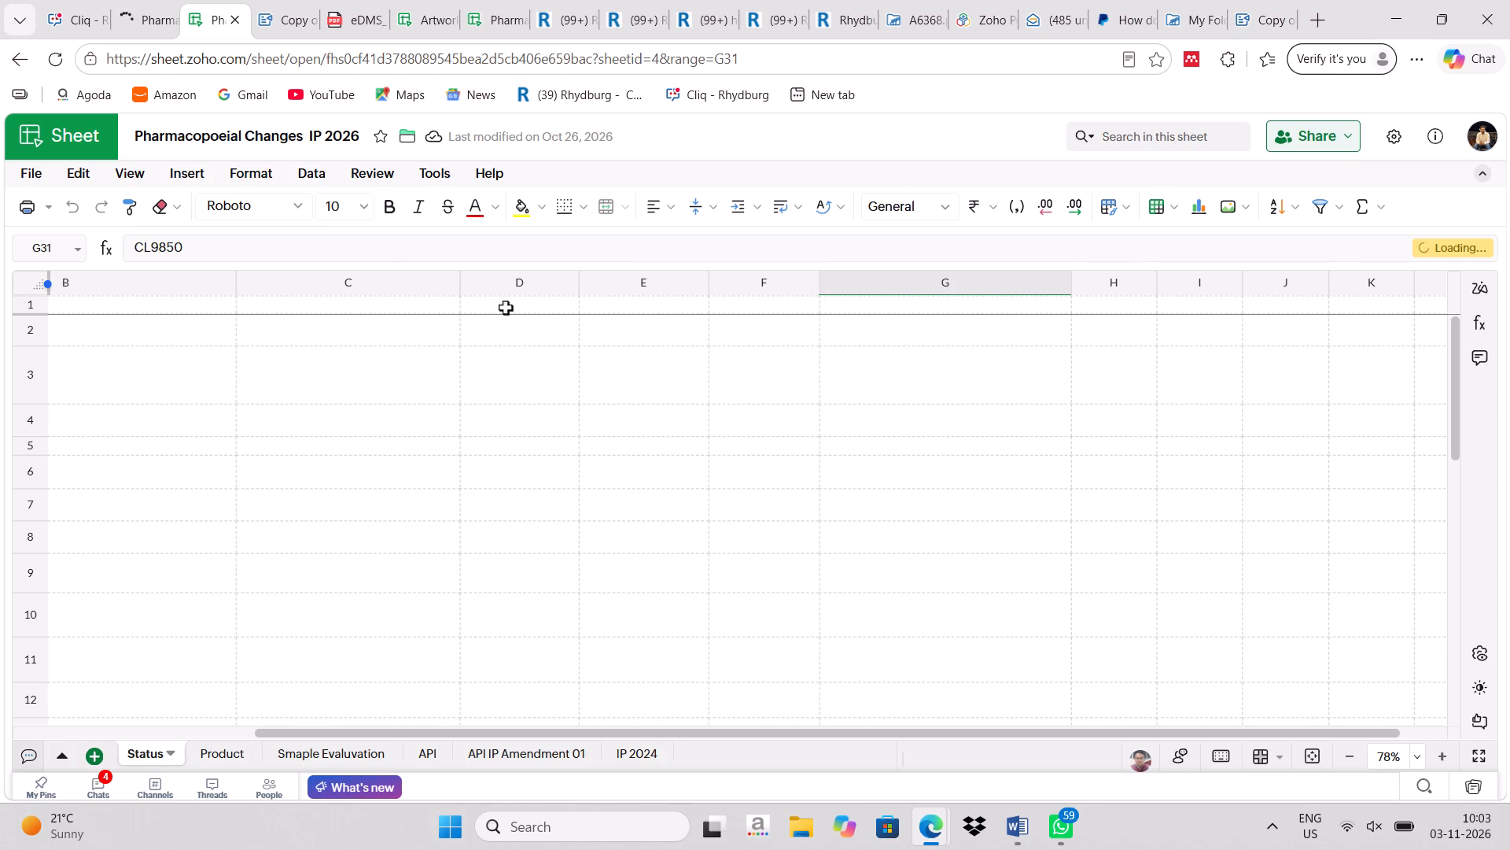
{"action": "double_click", "coordinate": [204, 19]}
{"action": "left_click", "coordinate": [201, 752]}
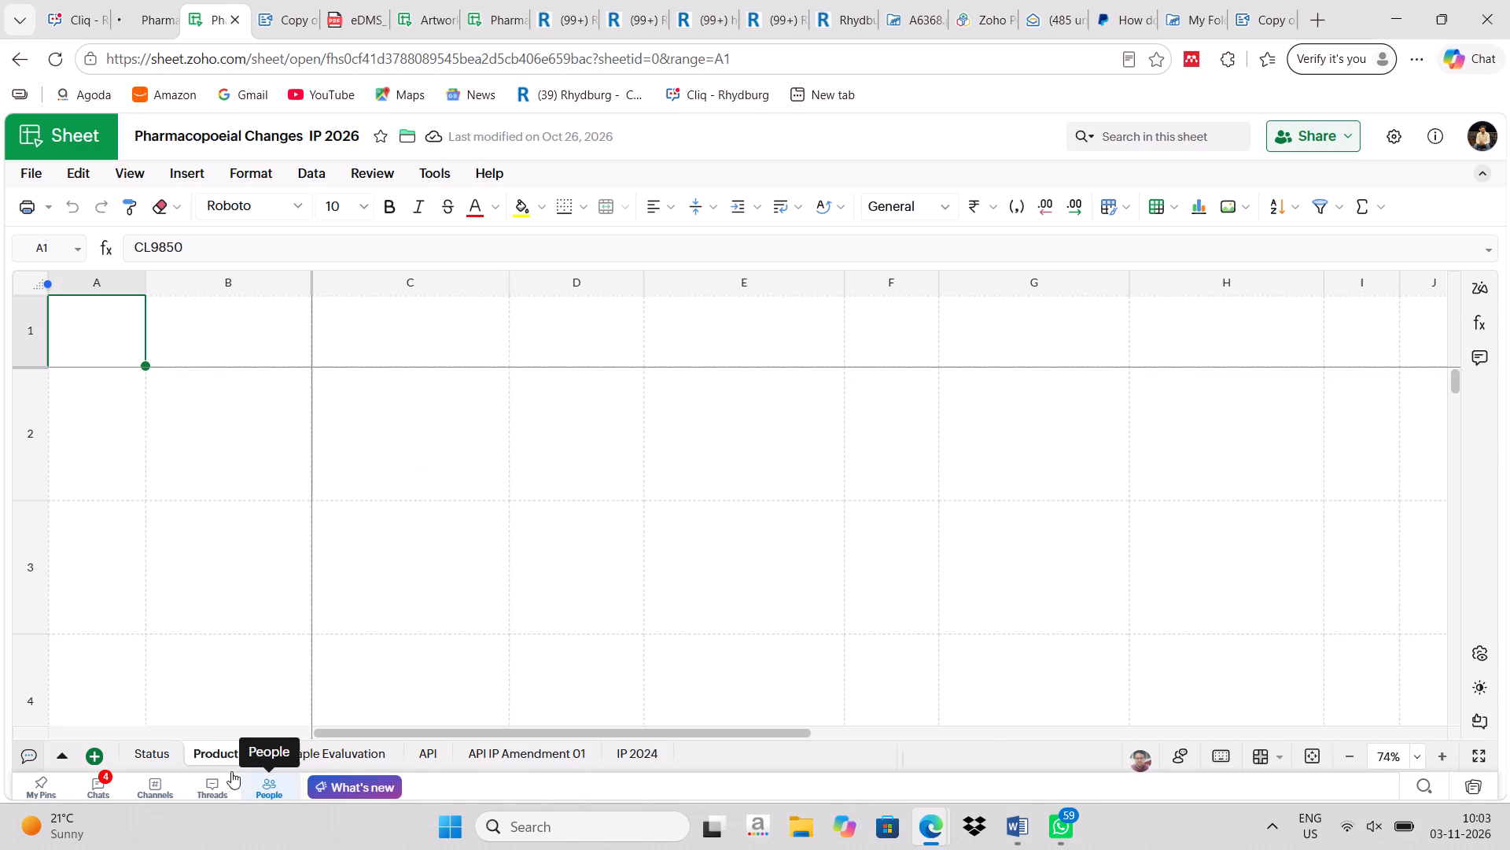
{"action": "left_click", "coordinate": [146, 753]}
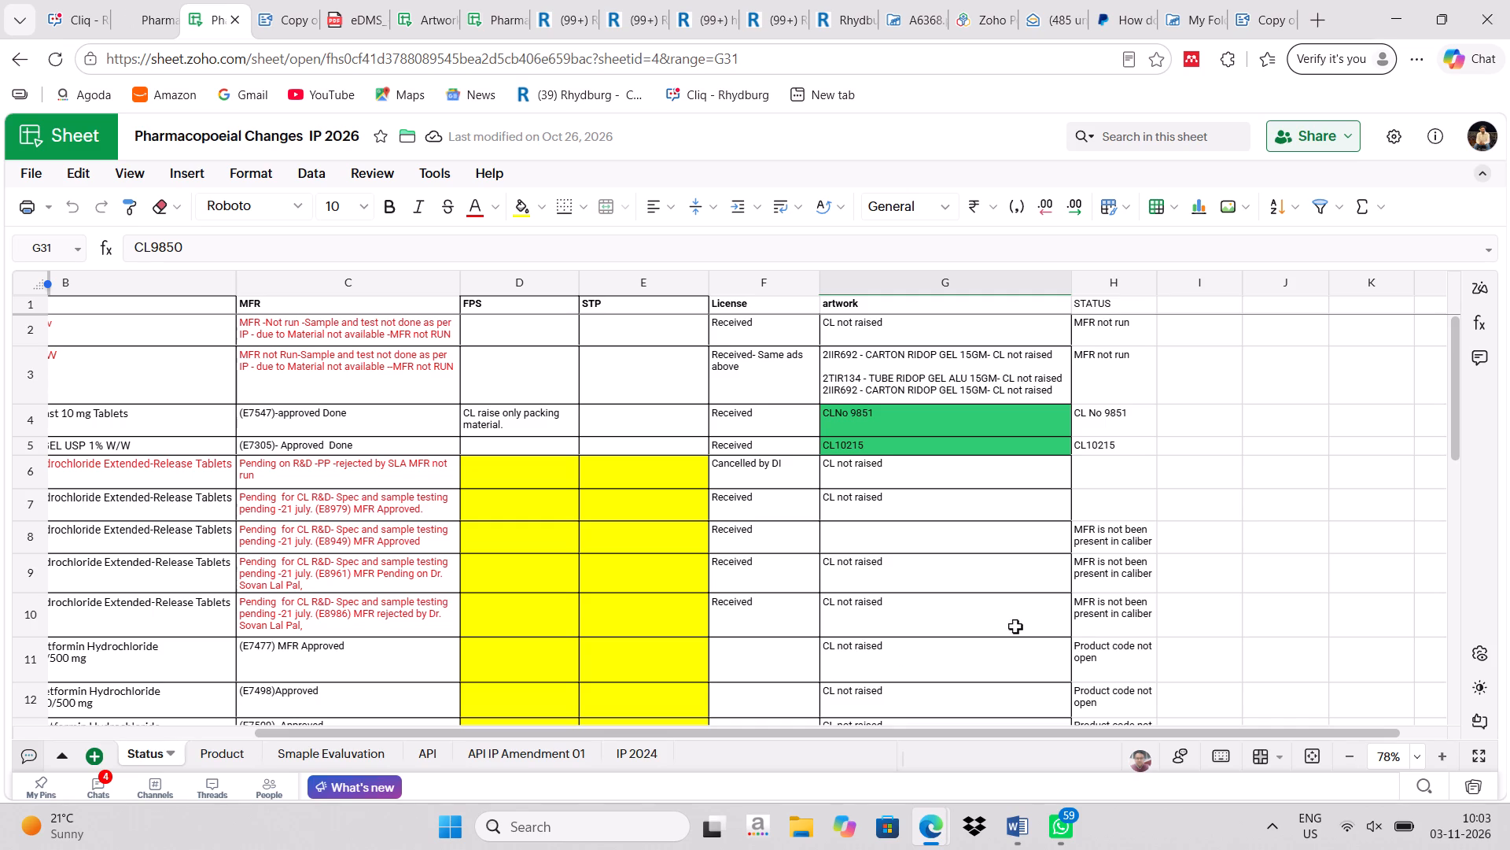
{"action": "scroll", "coordinate": [1015, 626], "scroll_direction": "down", "scroll_amount": 4}
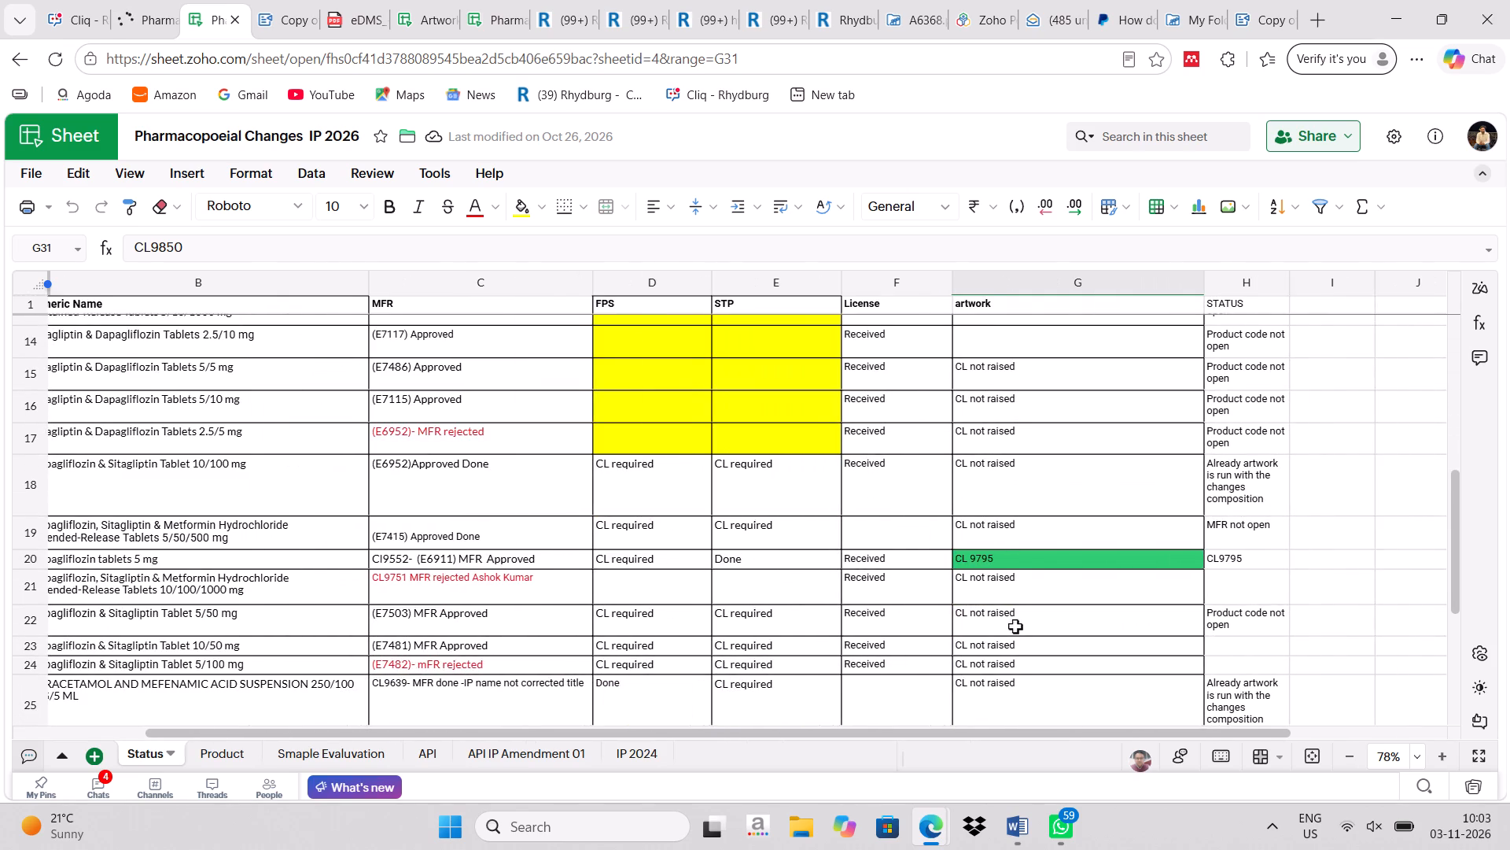
{"action": "scroll", "coordinate": [1015, 626], "scroll_direction": "left", "scroll_amount": 1}
{"action": "scroll", "coordinate": [1015, 626], "scroll_direction": "down", "scroll_amount": 3}
{"action": "scroll", "coordinate": [1015, 626], "scroll_direction": "up", "scroll_amount": 1}
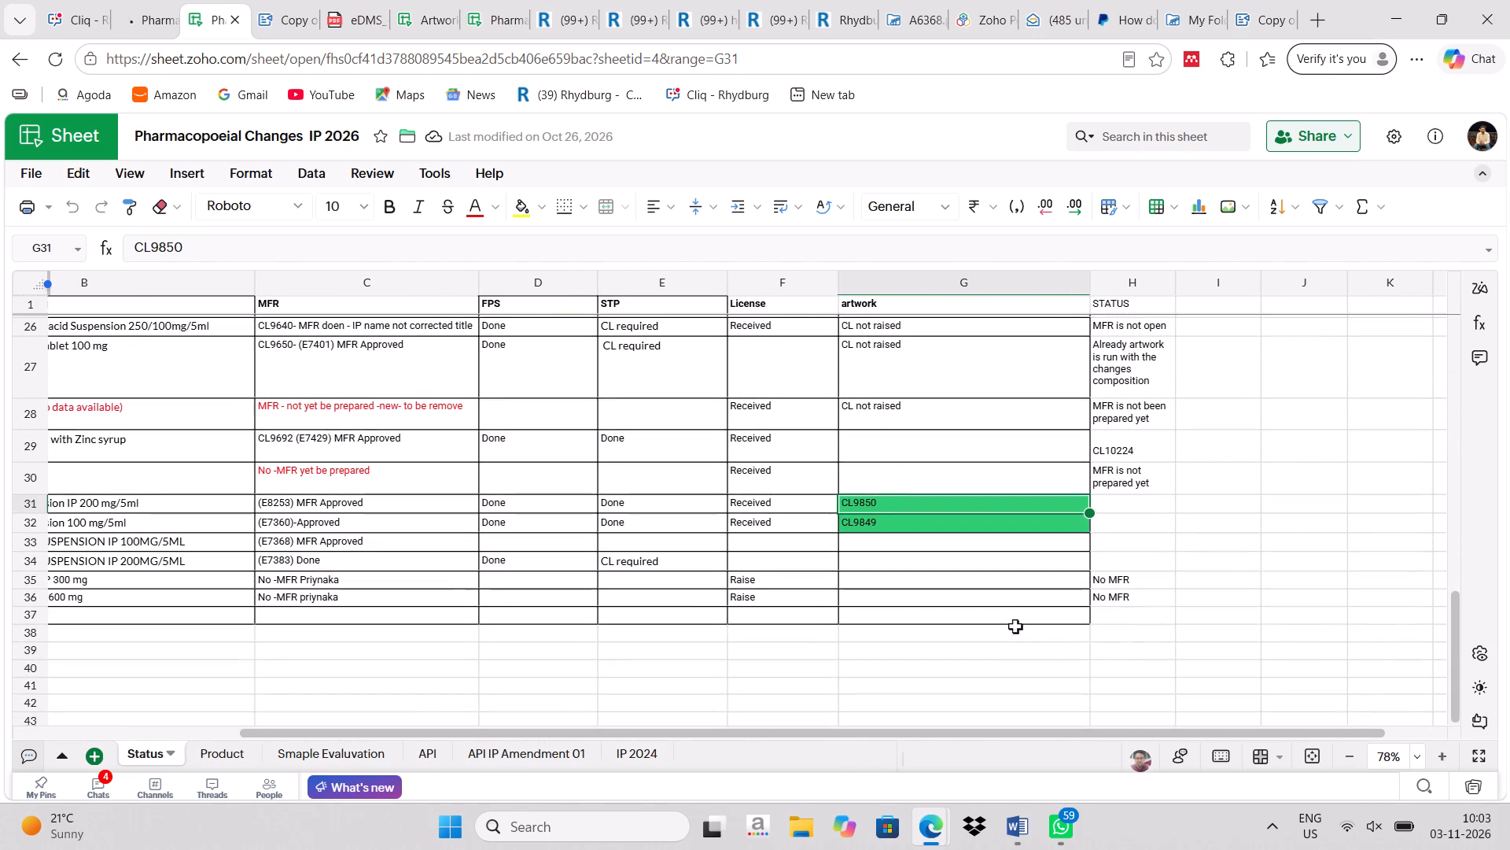
{"action": "scroll", "coordinate": [1015, 626], "scroll_direction": "up", "scroll_amount": 3}
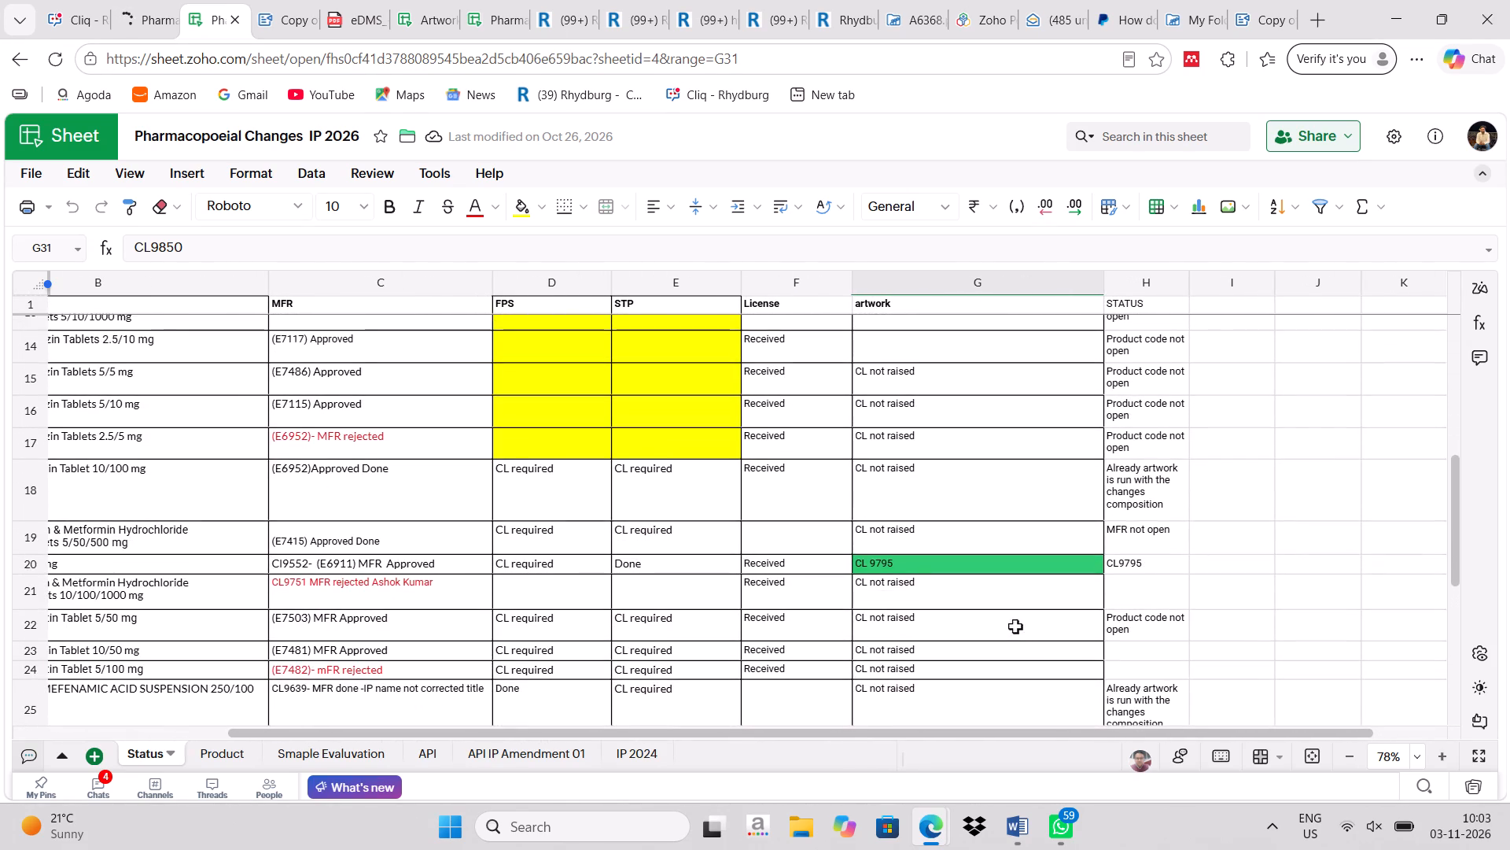
{"action": "scroll", "coordinate": [1015, 626], "scroll_direction": "up", "scroll_amount": 5}
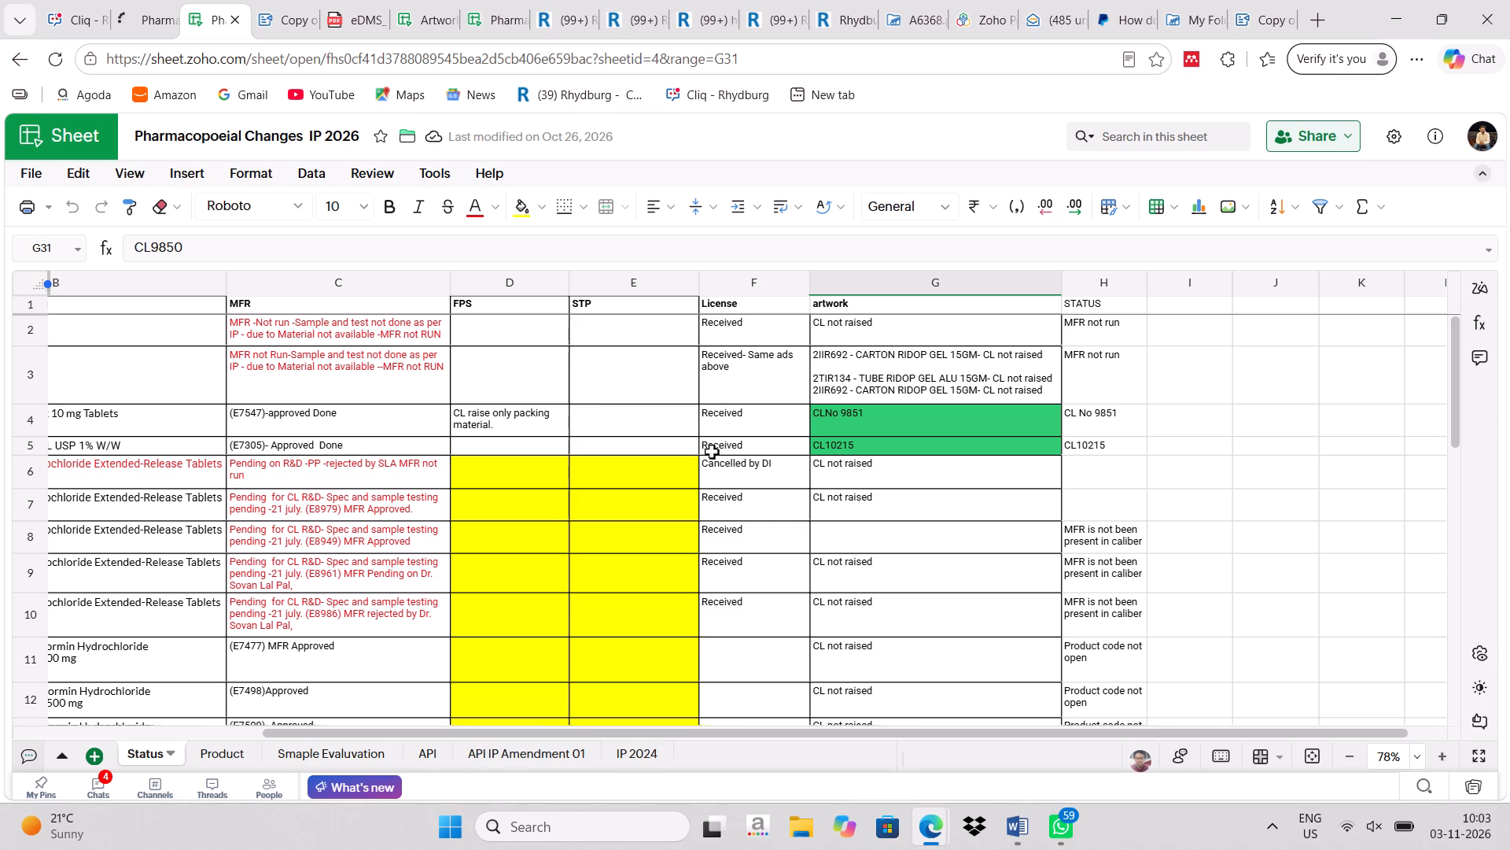
{"action": "scroll", "coordinate": [950, 531], "scroll_direction": "up", "scroll_amount": 2}
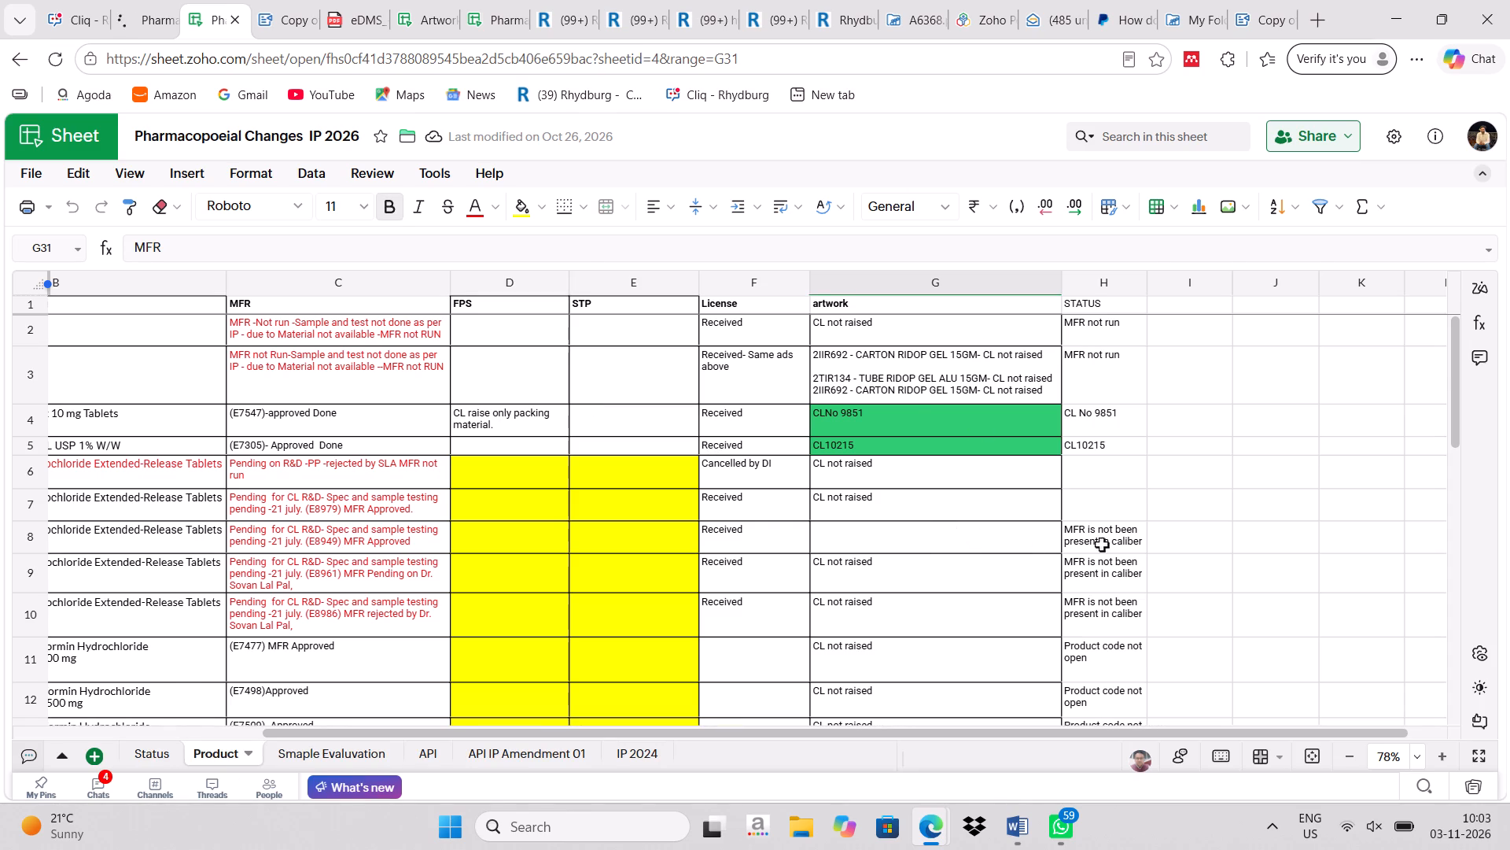
Glance over the Product and IP 2024 sheets and examine the API IP Amendment 01 sheet's entries and amendment changes.
{"action": "scroll", "coordinate": [1101, 544], "scroll_direction": "down", "scroll_amount": 2}
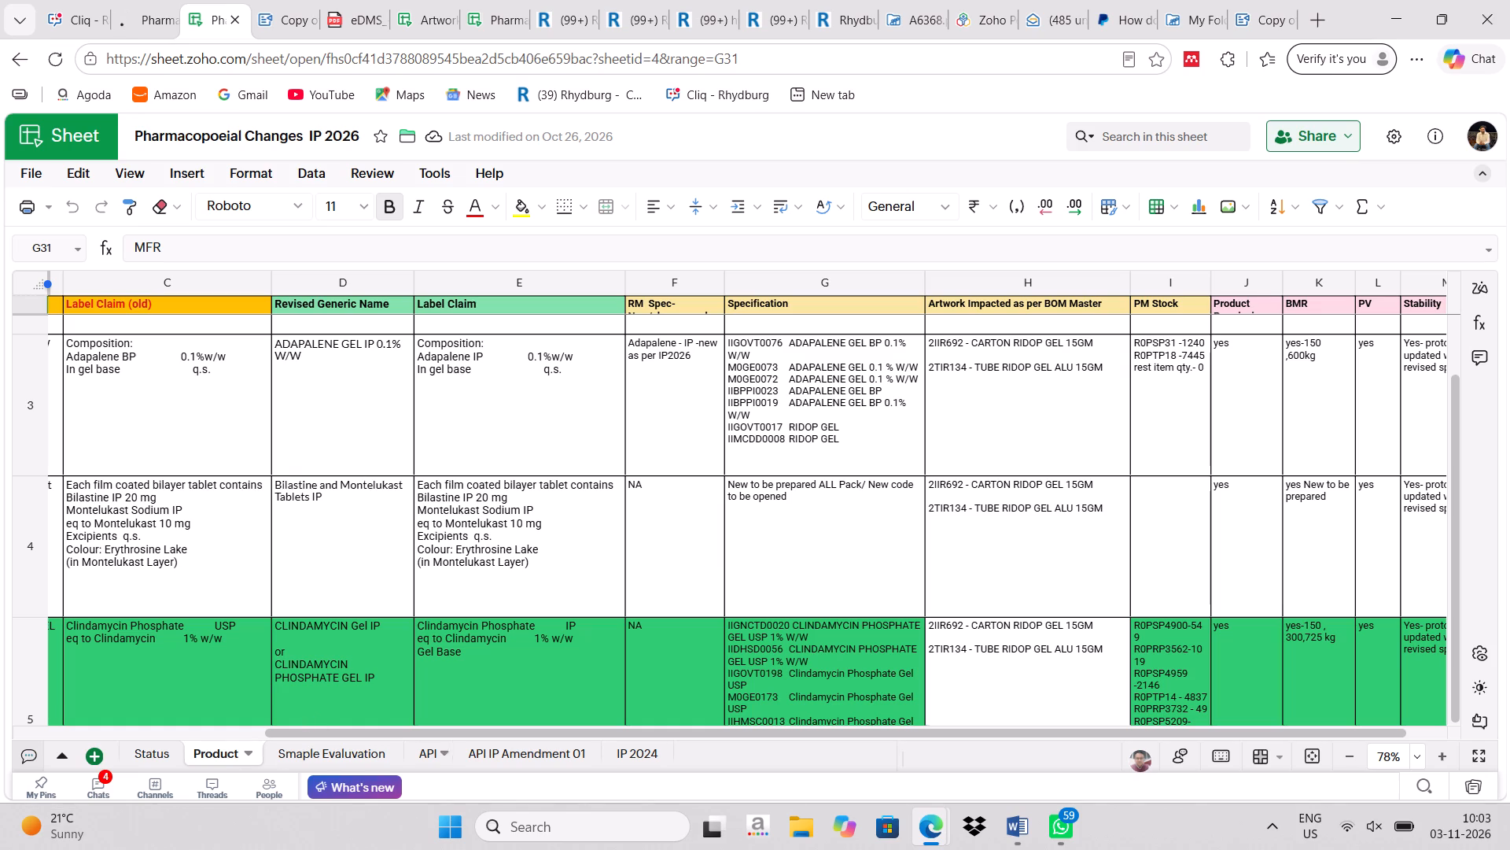
{"action": "left_click", "coordinate": [629, 751]}
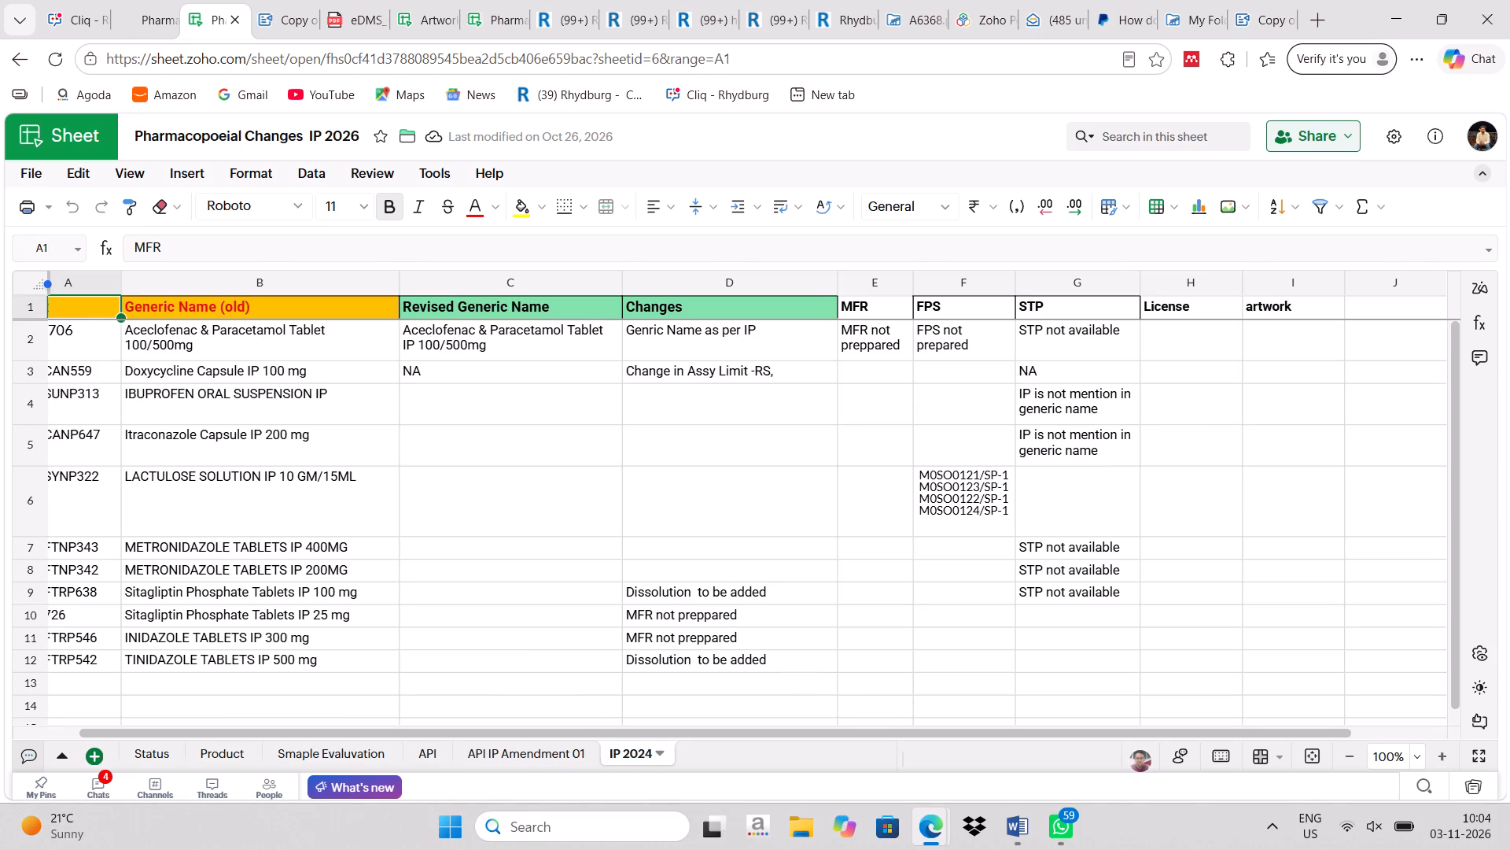
{"action": "left_click", "coordinate": [530, 746]}
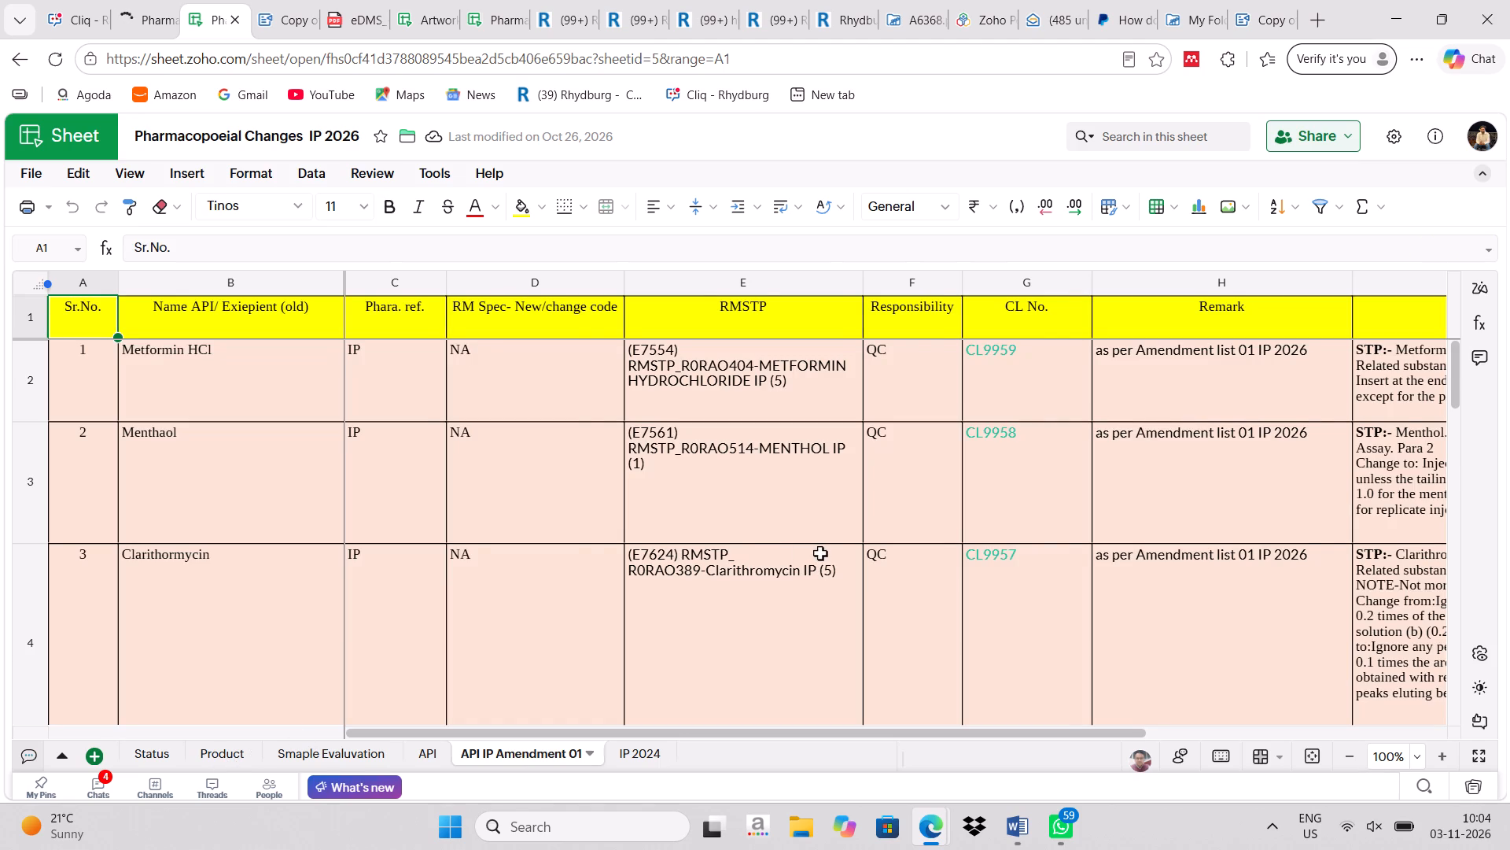
{"action": "scroll", "coordinate": [819, 552], "scroll_direction": "left", "scroll_amount": 5}
{"action": "scroll", "coordinate": [819, 552], "scroll_direction": "right", "scroll_amount": 2}
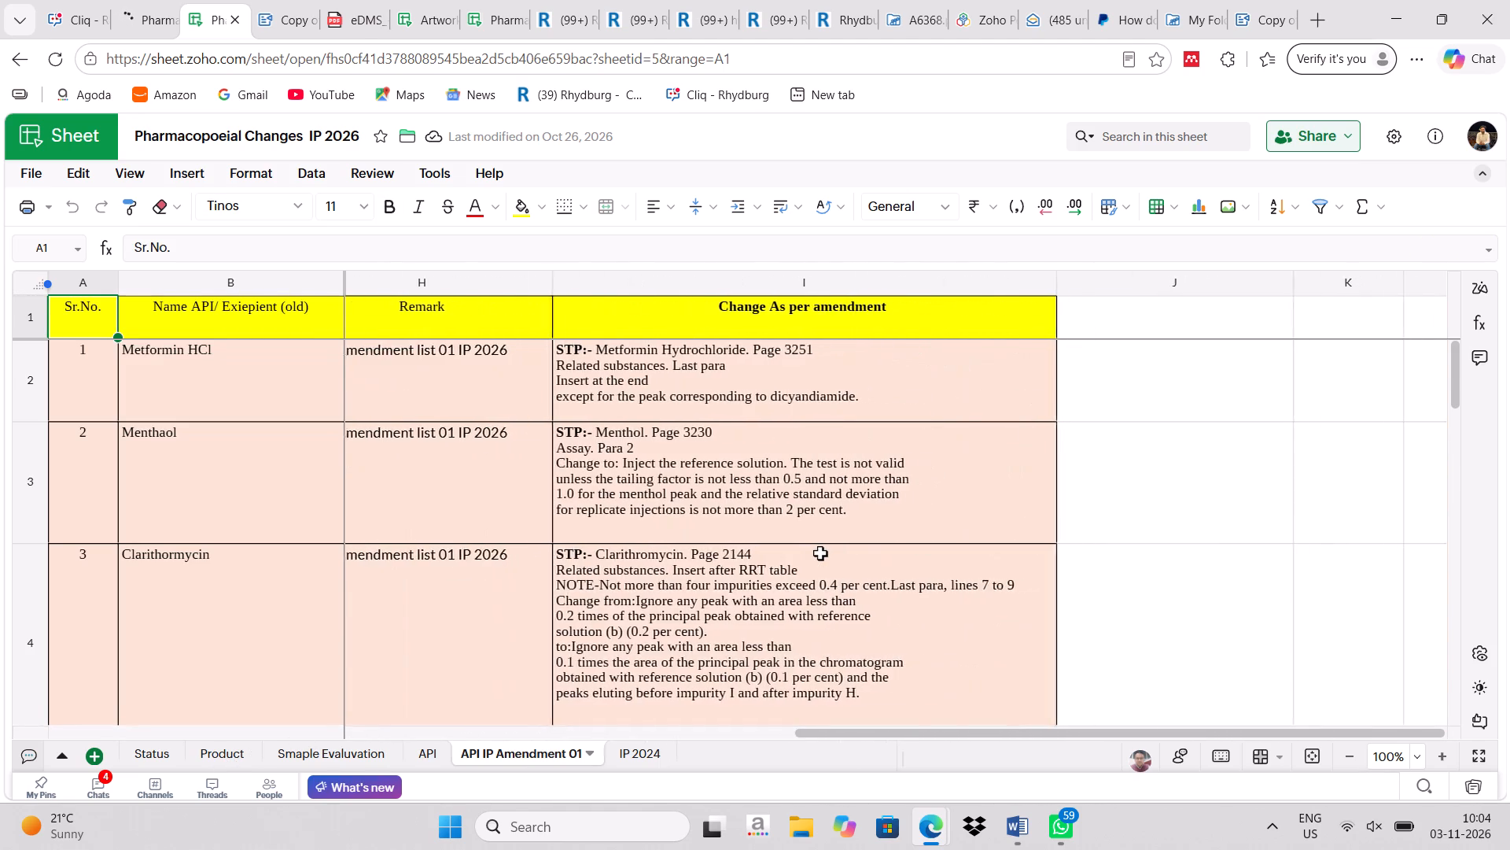
{"action": "scroll", "coordinate": [819, 552], "scroll_direction": "right", "scroll_amount": 2}
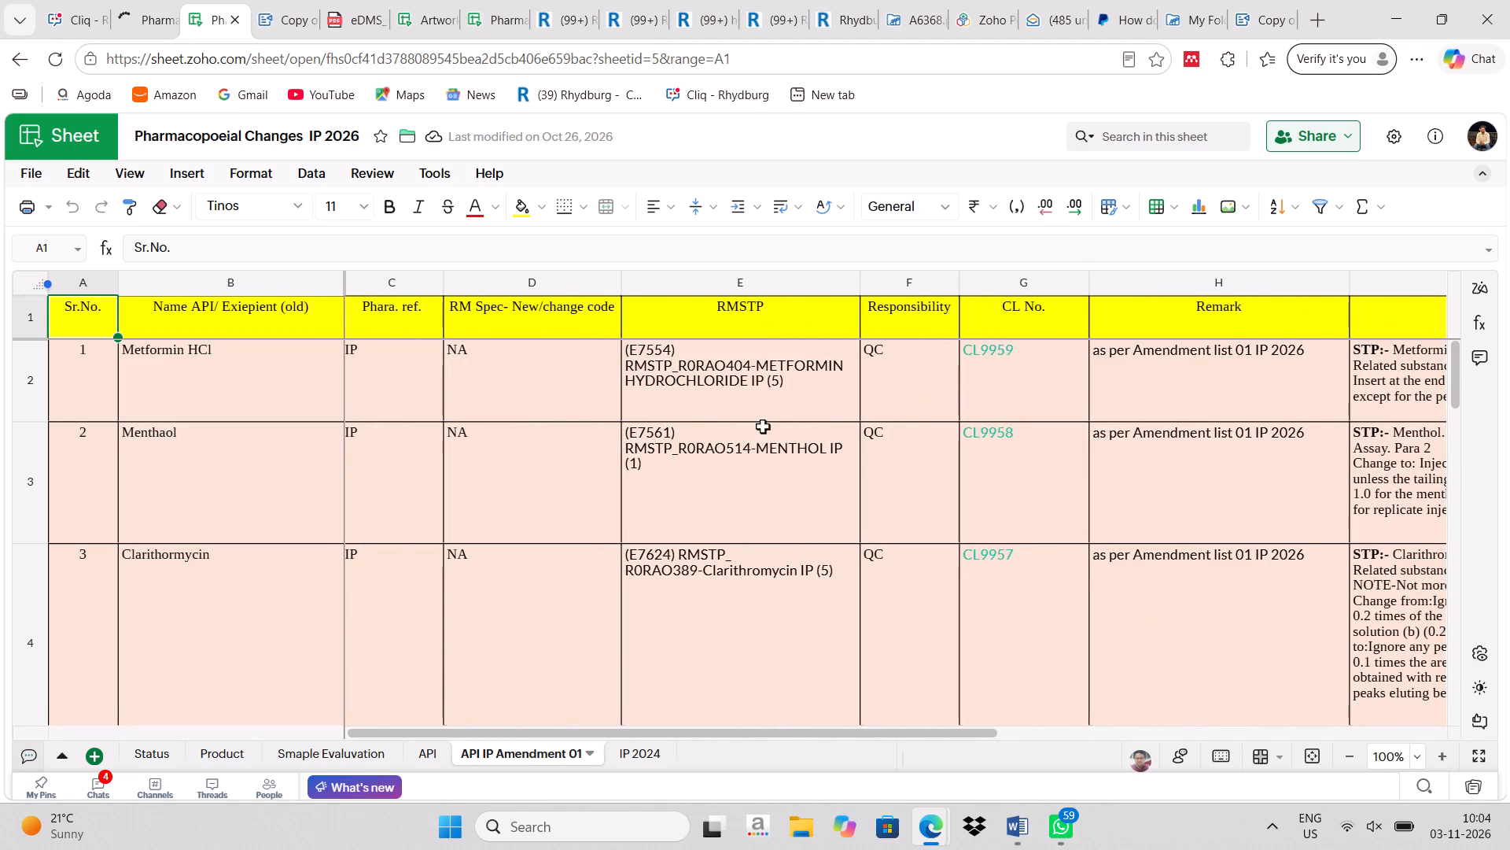
{"action": "scroll", "coordinate": [720, 500], "scroll_direction": "down", "scroll_amount": 2}
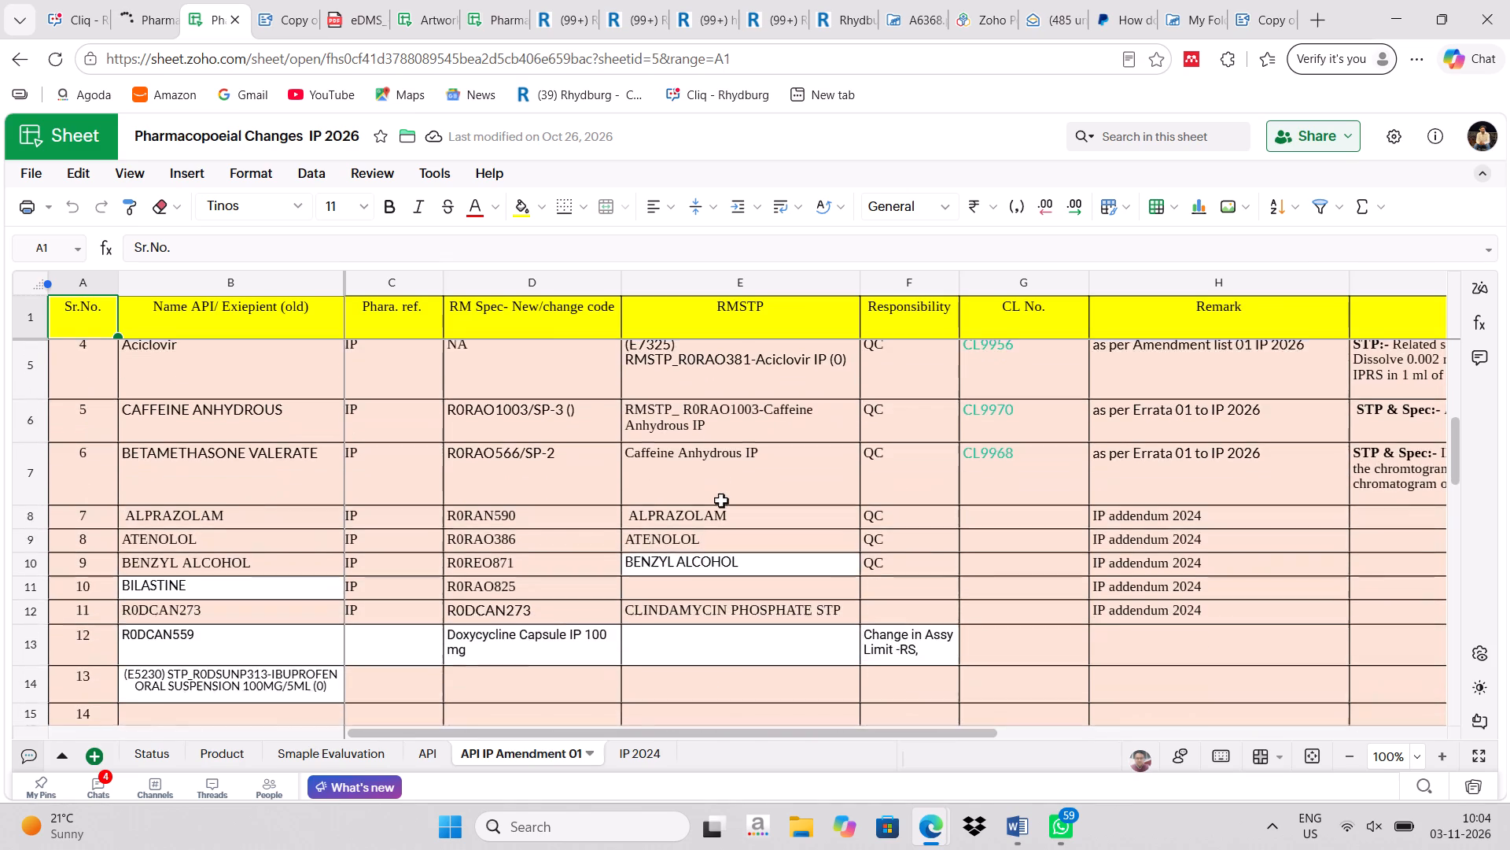
{"action": "scroll", "coordinate": [720, 500], "scroll_direction": "down", "scroll_amount": 2}
{"action": "scroll", "coordinate": [720, 500], "scroll_direction": "up", "scroll_amount": 9}
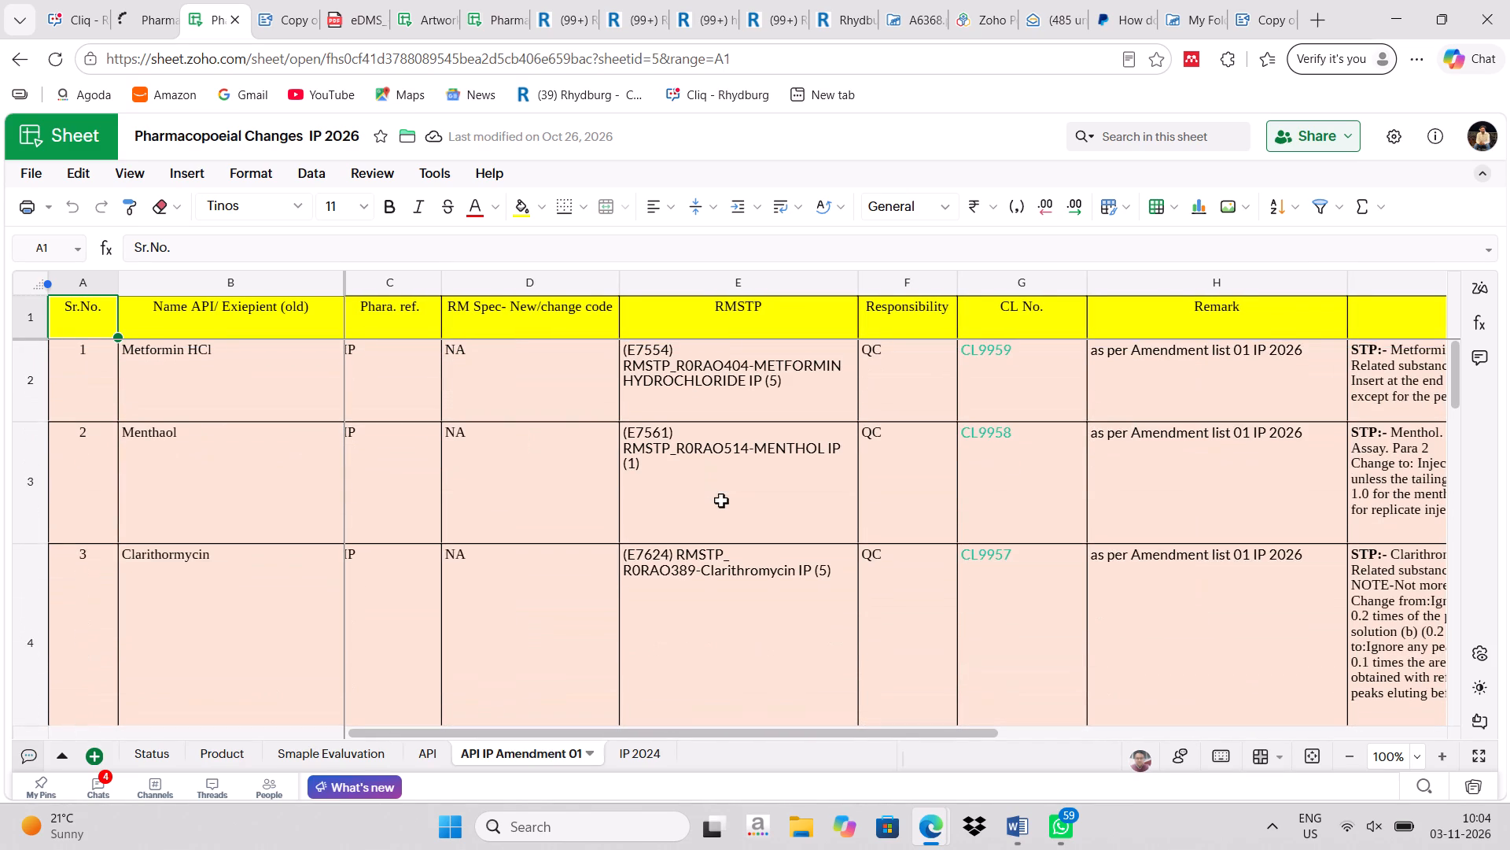
{"action": "scroll", "coordinate": [783, 626], "scroll_direction": "left", "scroll_amount": 2}
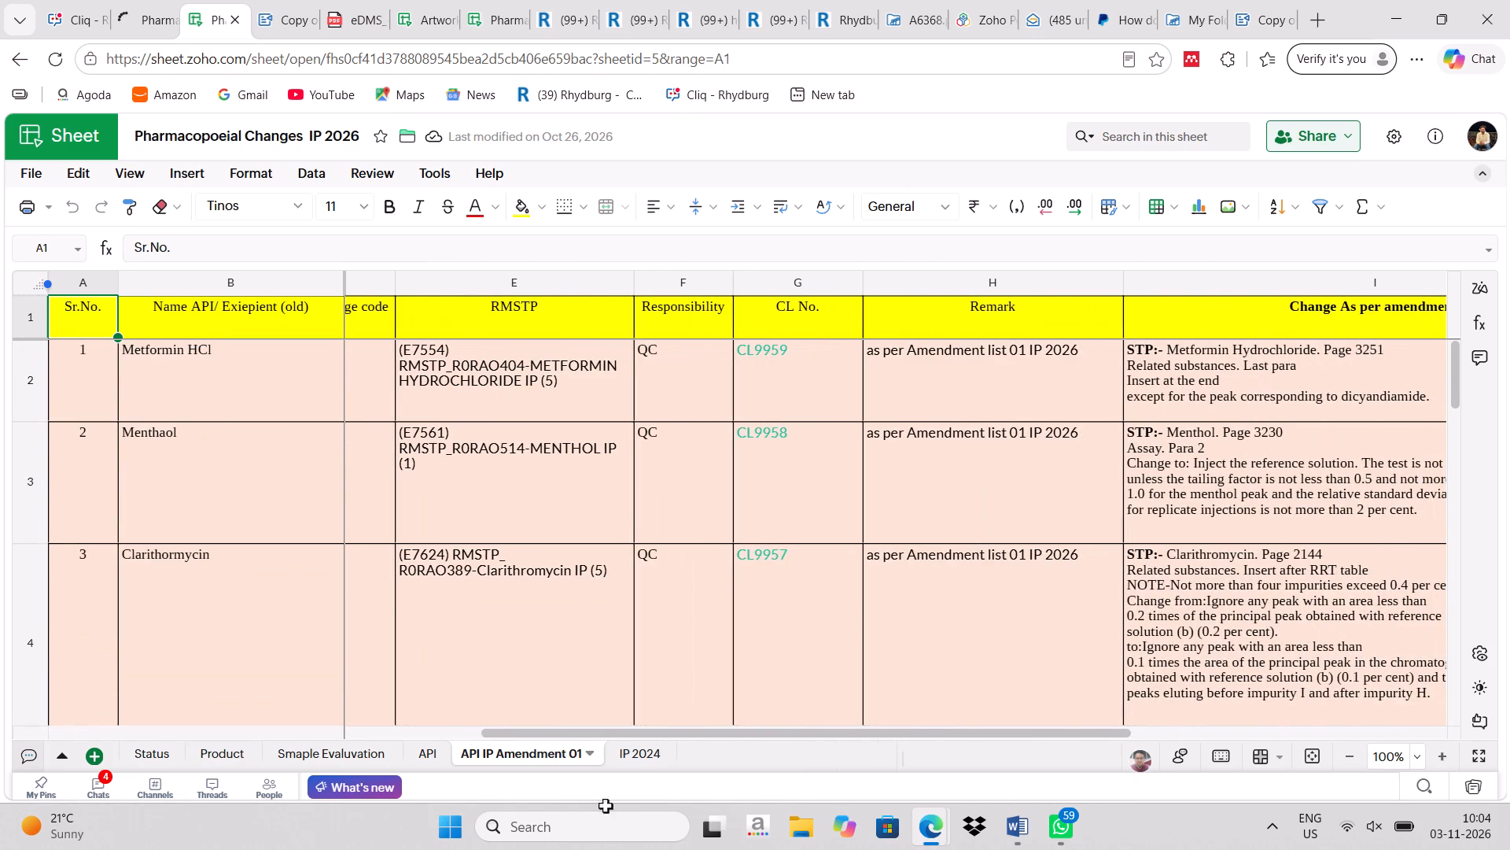
Examine the Product sheet's rows and its columns from generic names and label claims through Responsibility and CL No.
{"action": "left_click", "coordinate": [201, 747]}
{"action": "scroll", "coordinate": [440, 571], "scroll_direction": "left", "scroll_amount": 1}
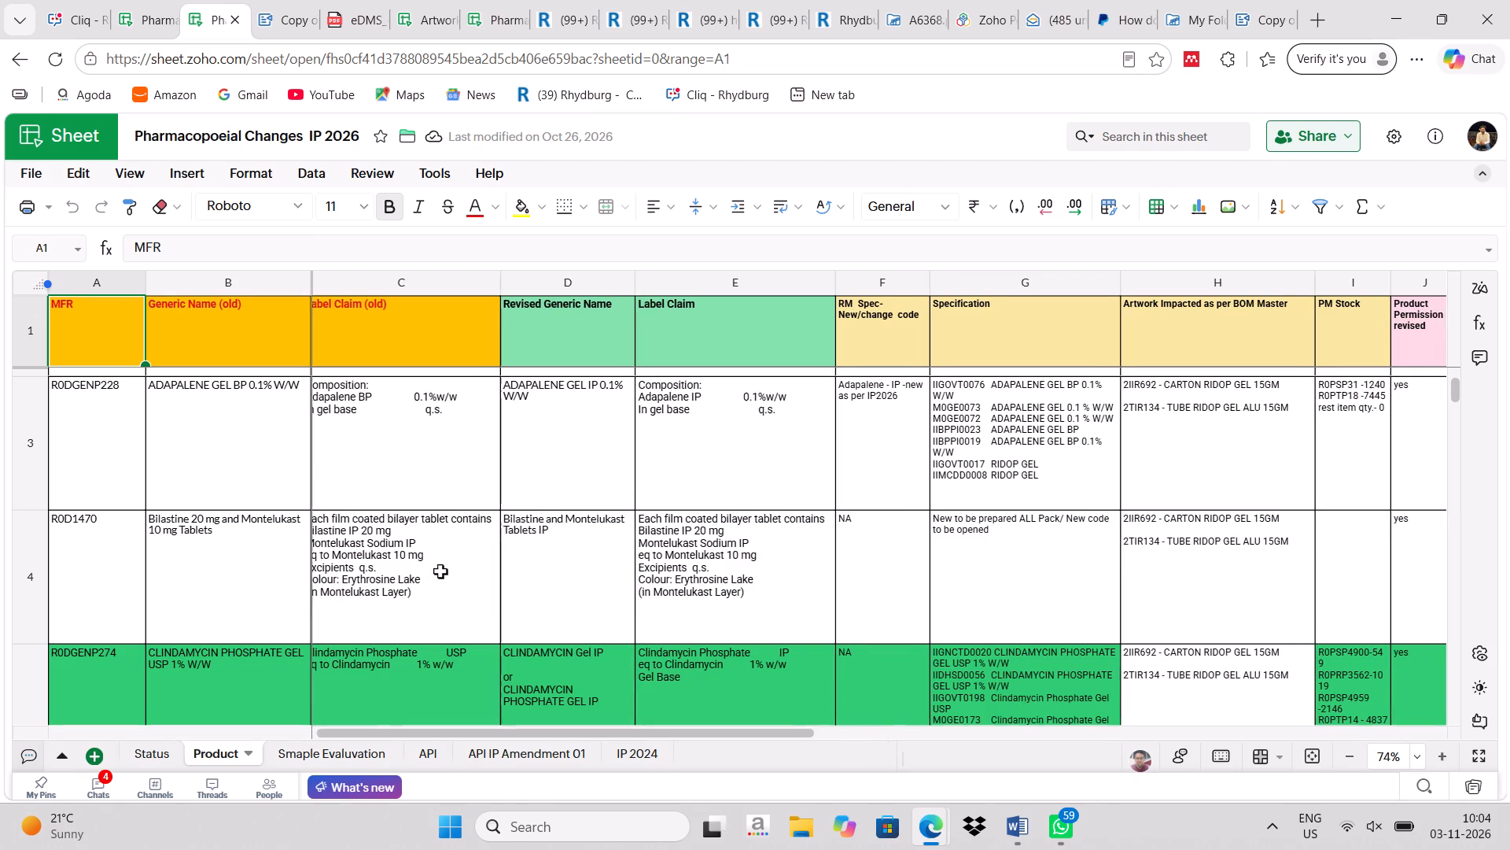
{"action": "scroll", "coordinate": [440, 571], "scroll_direction": "left", "scroll_amount": 2}
{"action": "scroll", "coordinate": [440, 571], "scroll_direction": "down", "scroll_amount": 8}
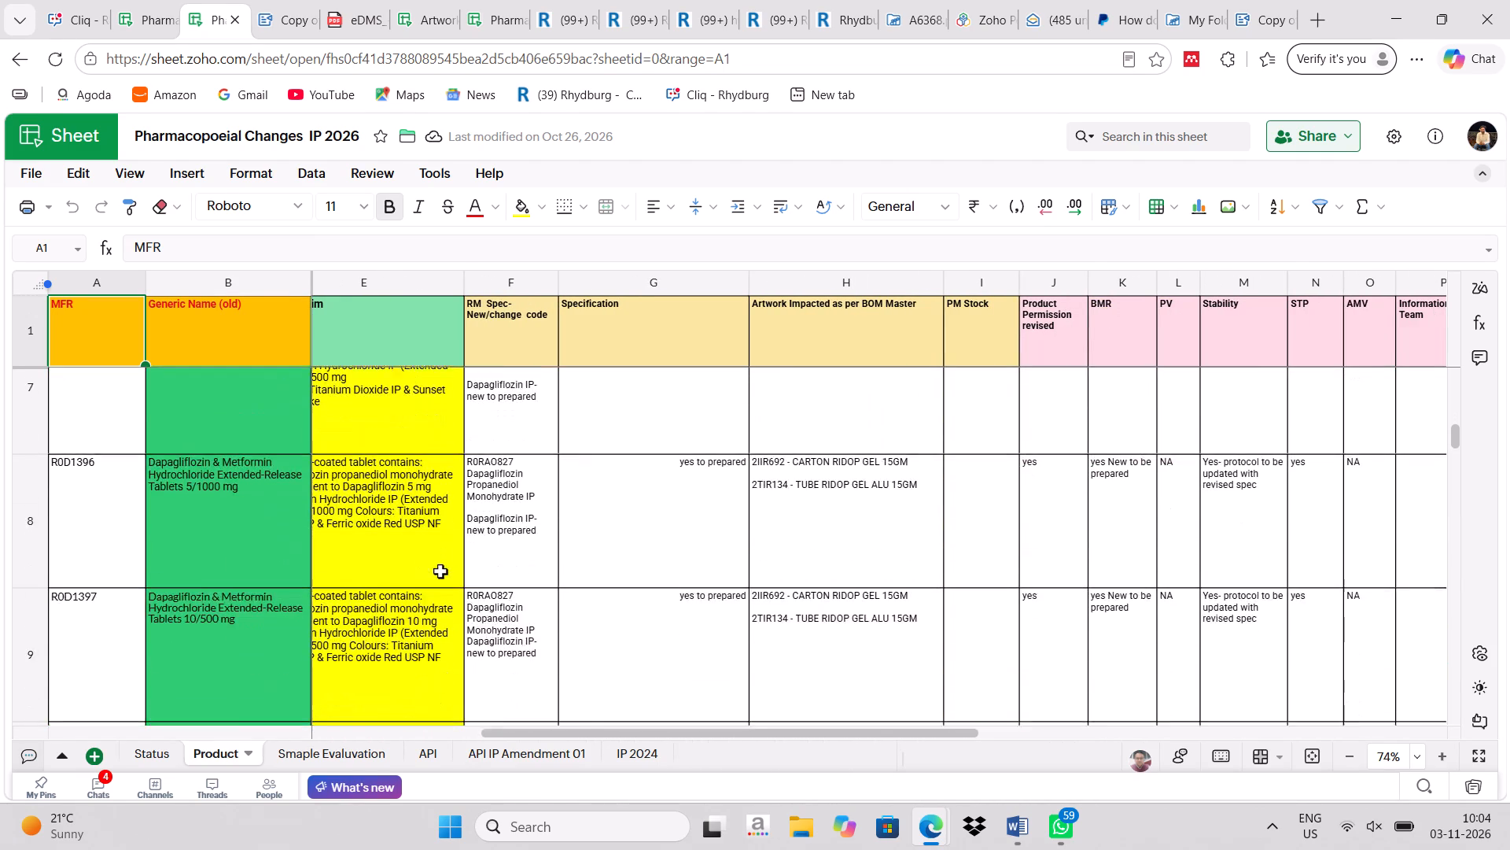
{"action": "scroll", "coordinate": [440, 571], "scroll_direction": "down", "scroll_amount": 4}
{"action": "scroll", "coordinate": [440, 571], "scroll_direction": "left", "scroll_amount": 7}
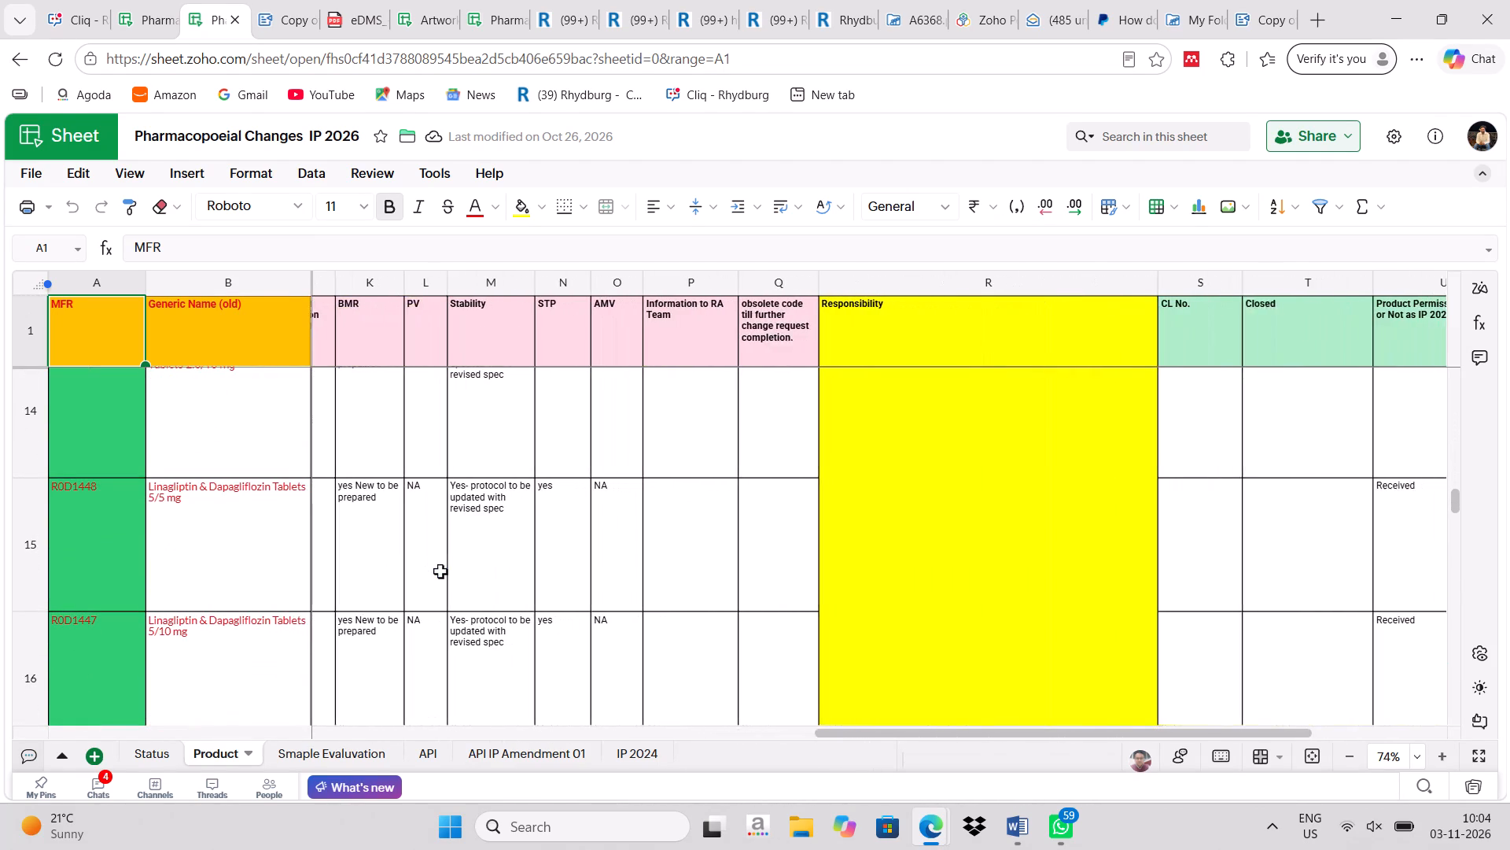
{"action": "scroll", "coordinate": [440, 571], "scroll_direction": "up", "scroll_amount": 2}
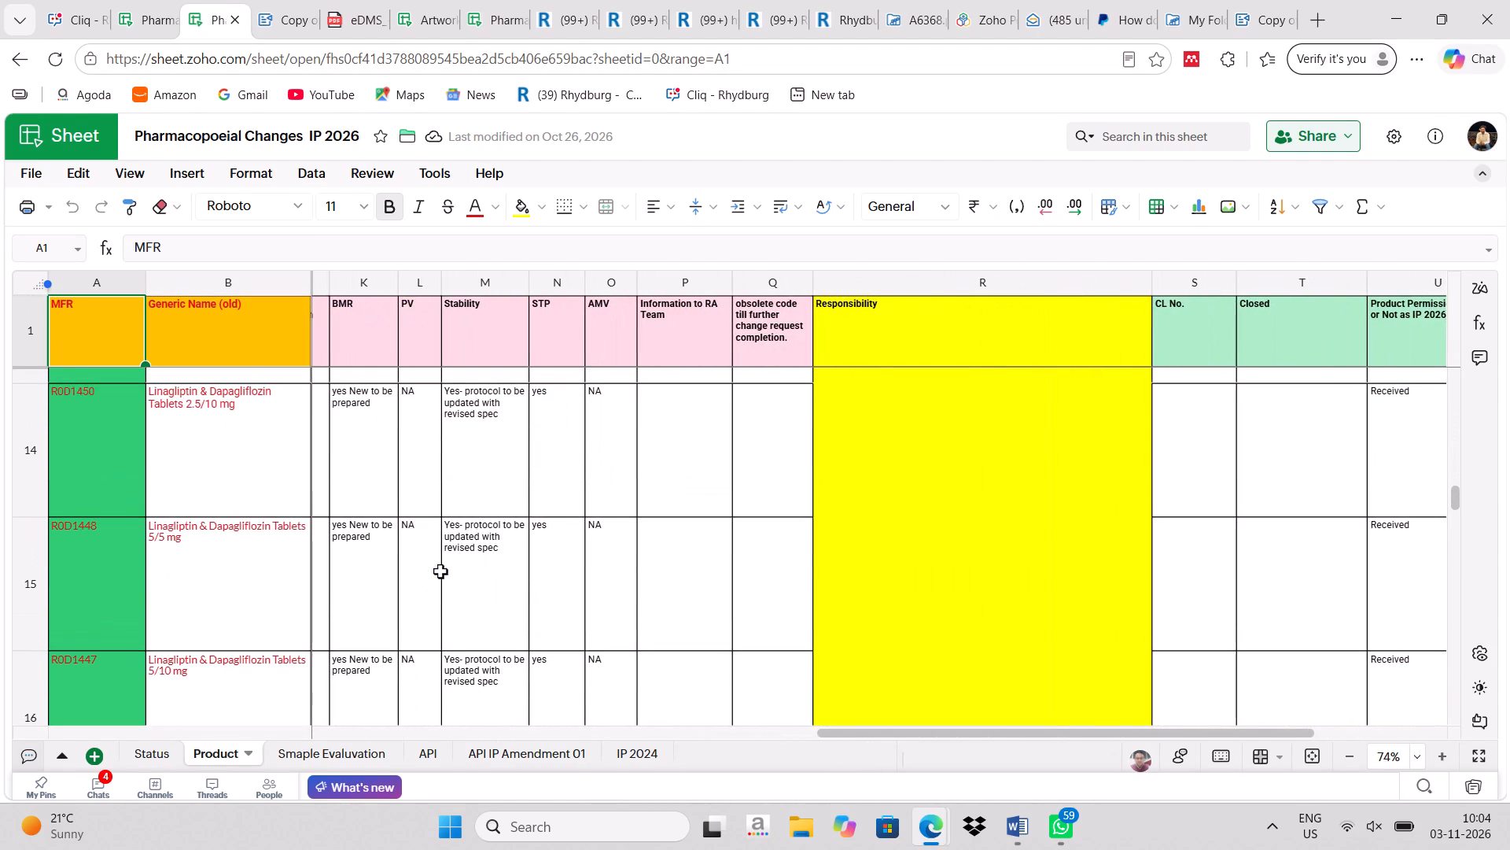
{"action": "scroll", "coordinate": [440, 571], "scroll_direction": "down", "scroll_amount": 15}
{"action": "scroll", "coordinate": [440, 571], "scroll_direction": "up", "scroll_amount": 5}
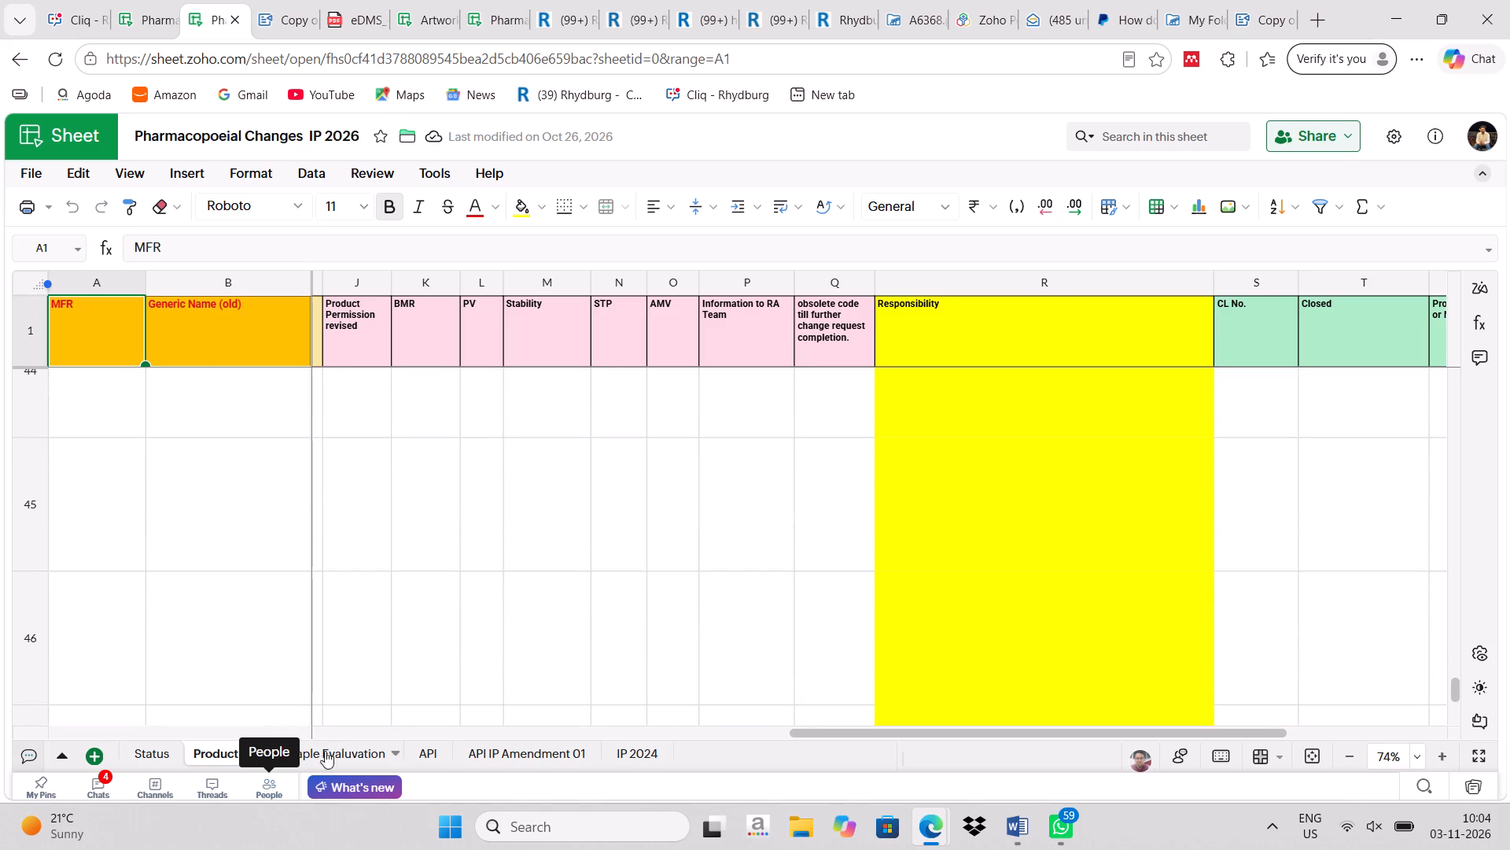
Examine the Smaple Evaluvation sheet's product rows, from the old and revised generic names and label claims to Test Report and CL taken by production.
{"action": "left_click", "coordinate": [326, 751]}
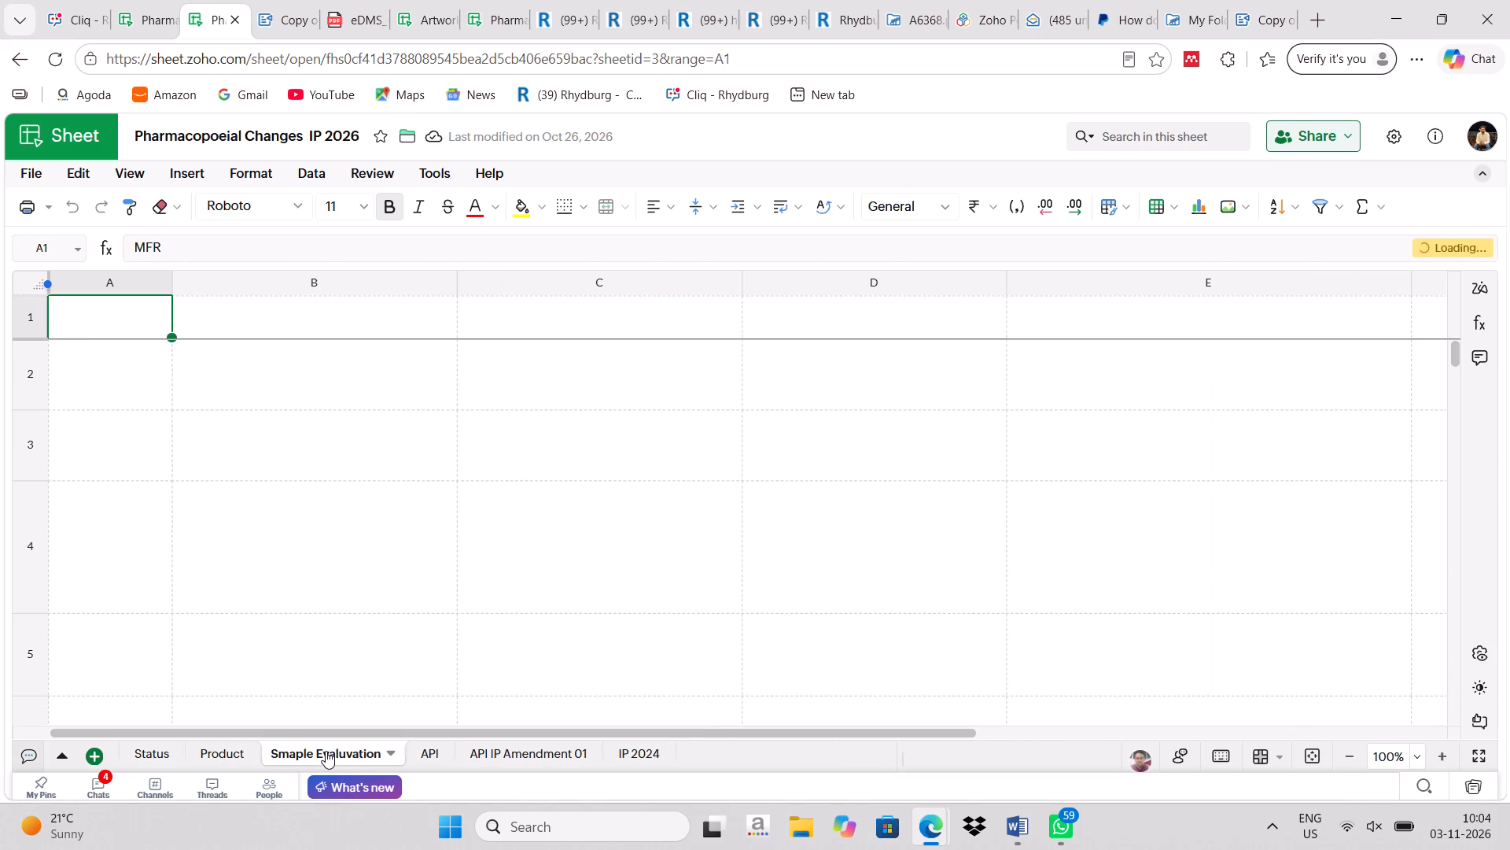
{"action": "scroll", "coordinate": [413, 611], "scroll_direction": "left", "scroll_amount": 3}
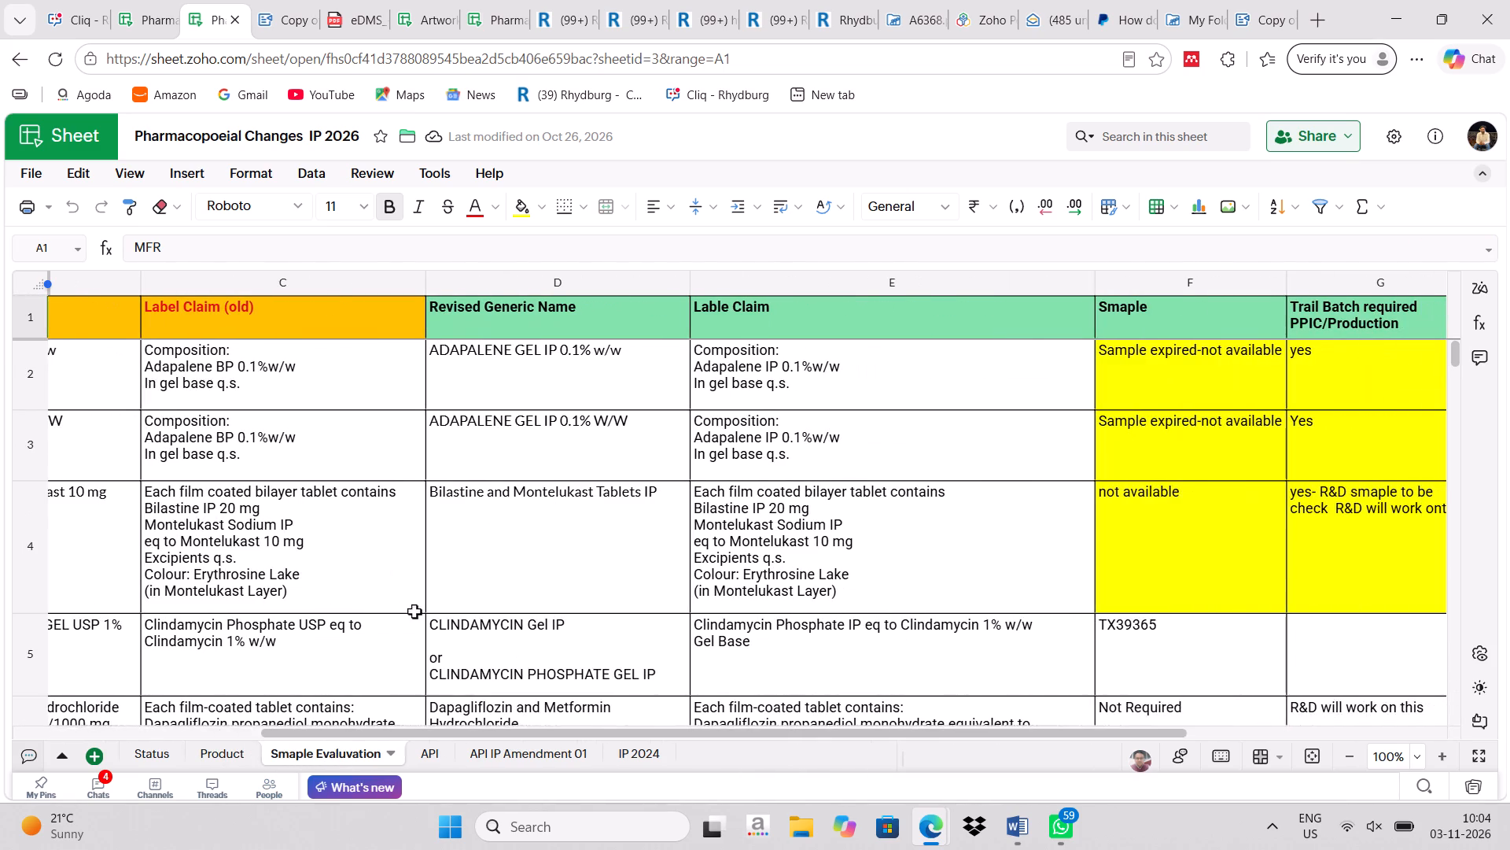
{"action": "scroll", "coordinate": [414, 611], "scroll_direction": "left", "scroll_amount": 4}
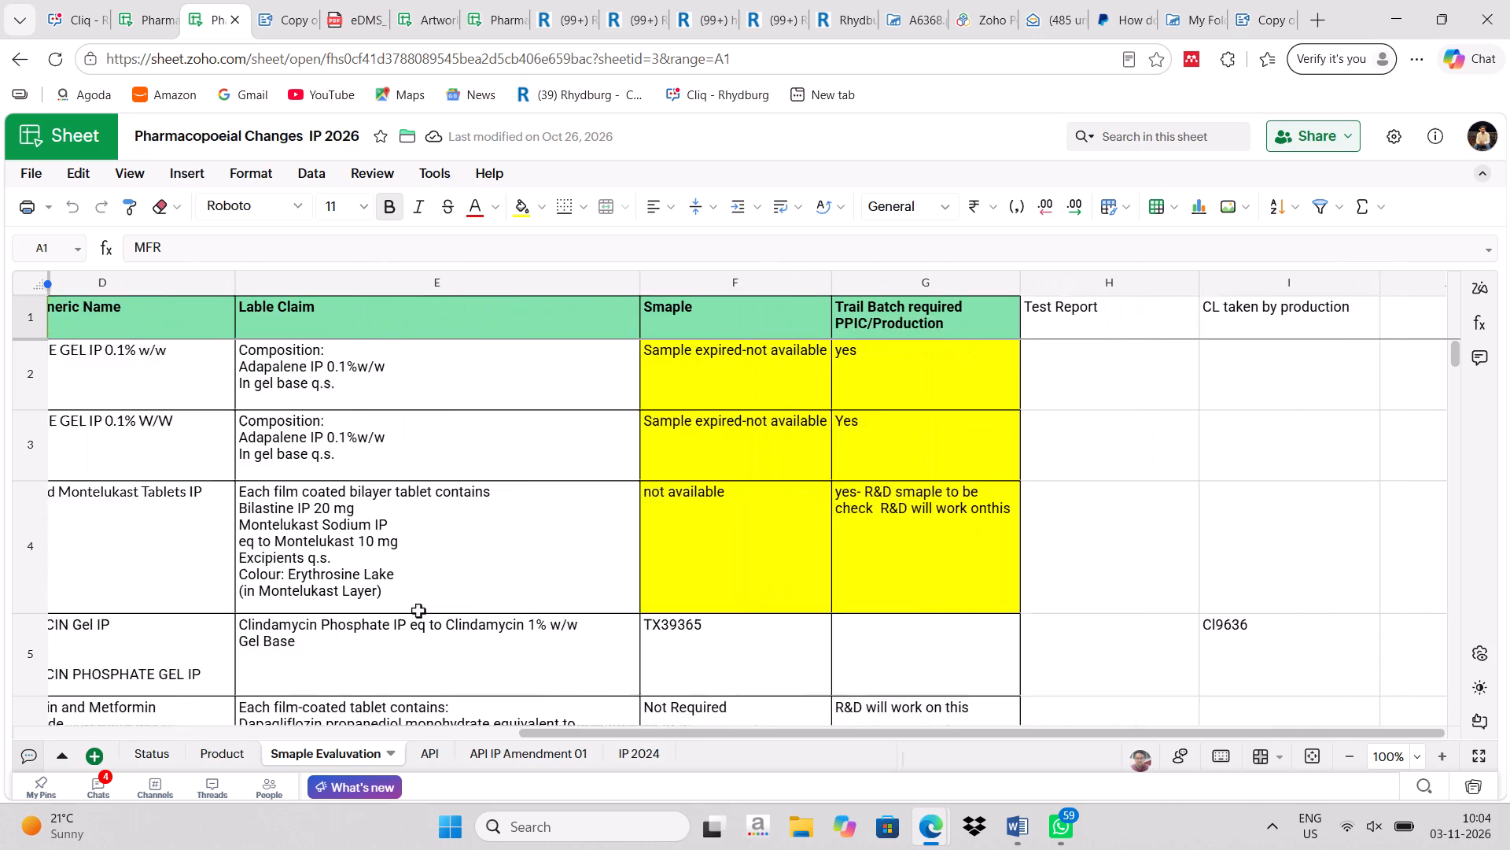
{"action": "scroll", "coordinate": [418, 610], "scroll_direction": "left", "scroll_amount": 3}
{"action": "scroll", "coordinate": [422, 610], "scroll_direction": "down", "scroll_amount": 7}
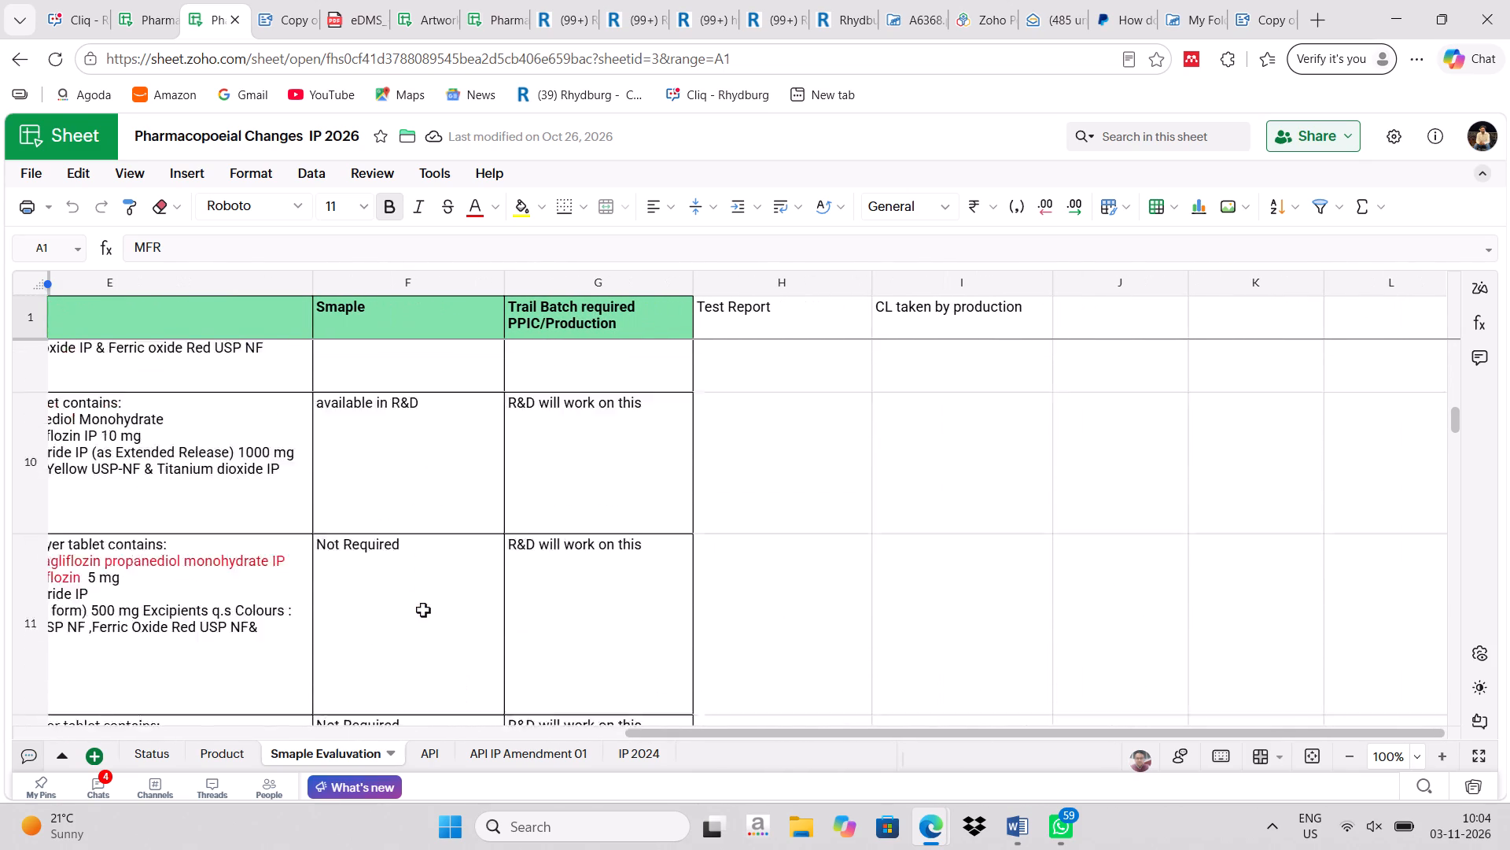
{"action": "scroll", "coordinate": [422, 609], "scroll_direction": "down", "scroll_amount": 6}
{"action": "scroll", "coordinate": [425, 608], "scroll_direction": "right", "scroll_amount": 4}
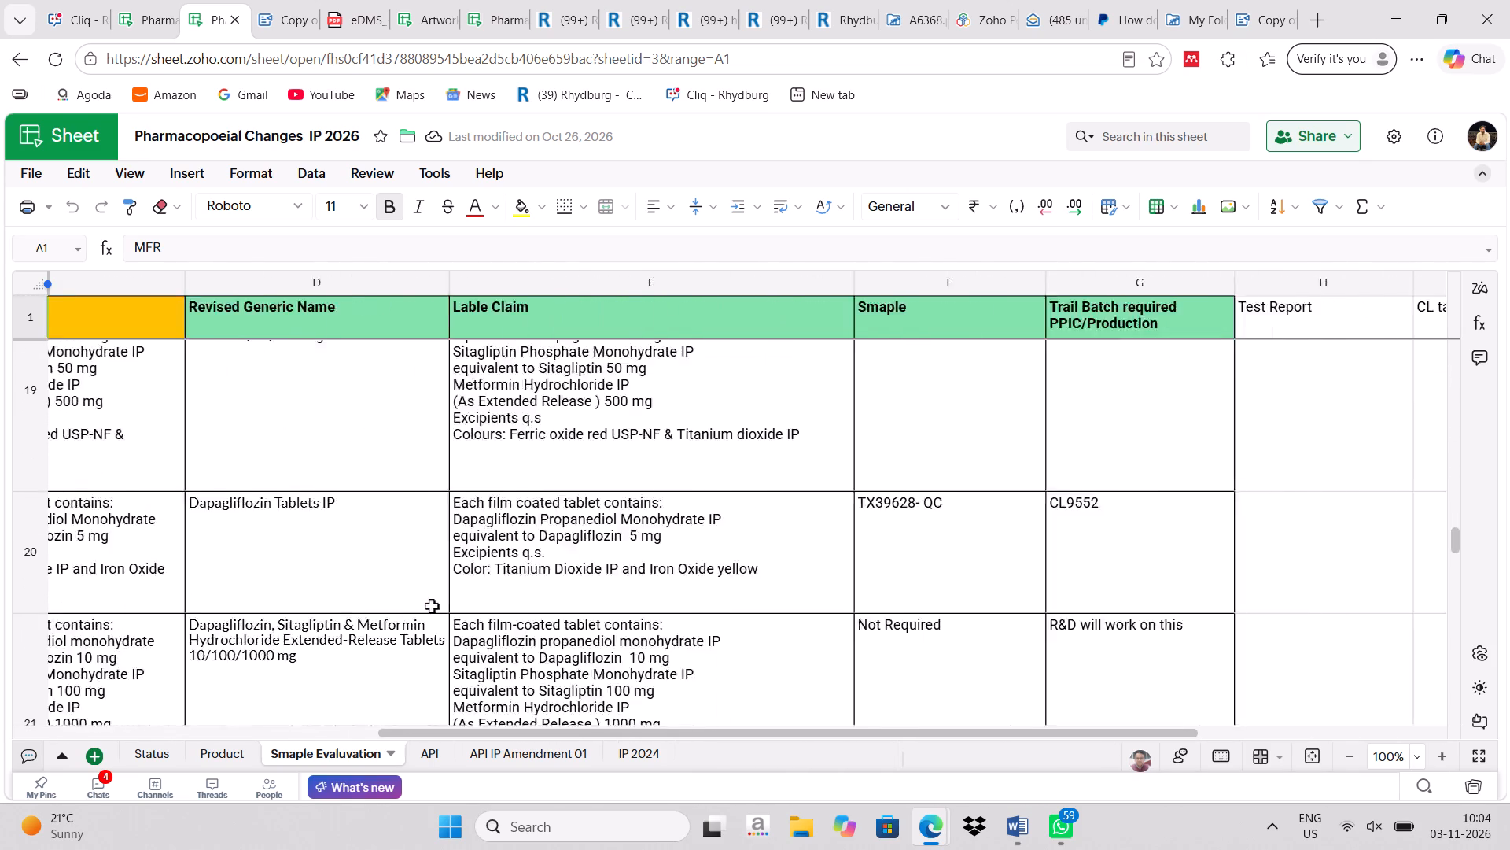
{"action": "scroll", "coordinate": [431, 605], "scroll_direction": "right", "scroll_amount": 5}
Examine the API IP Amendment 01 sheet again across its RMSTP, Responsibility, CL No., Remark and Change As per amendment columns.
{"action": "left_click", "coordinate": [514, 754]}
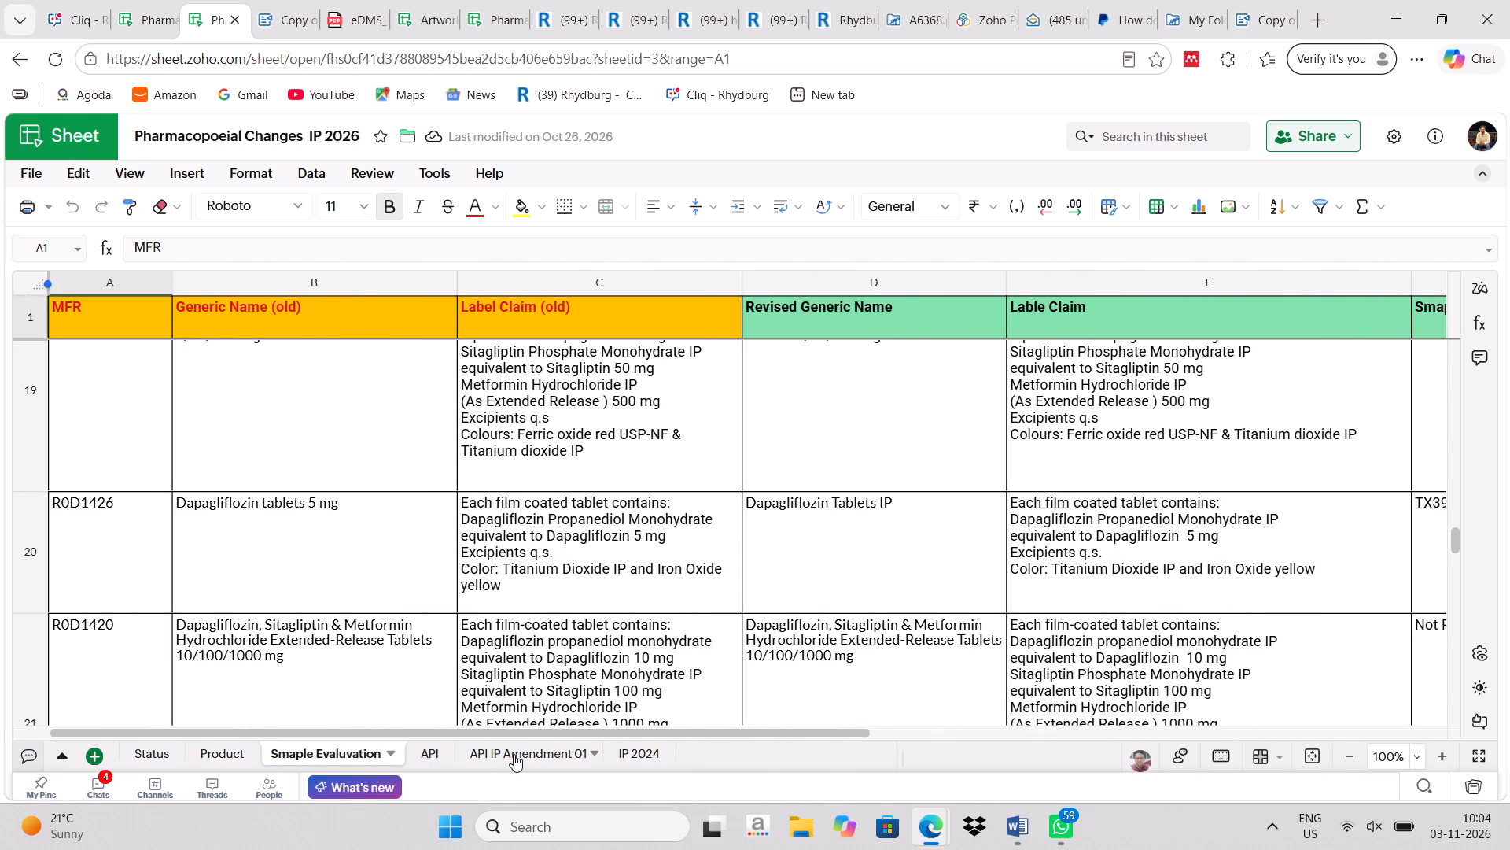
{"action": "scroll", "coordinate": [856, 523], "scroll_direction": "left", "scroll_amount": 1}
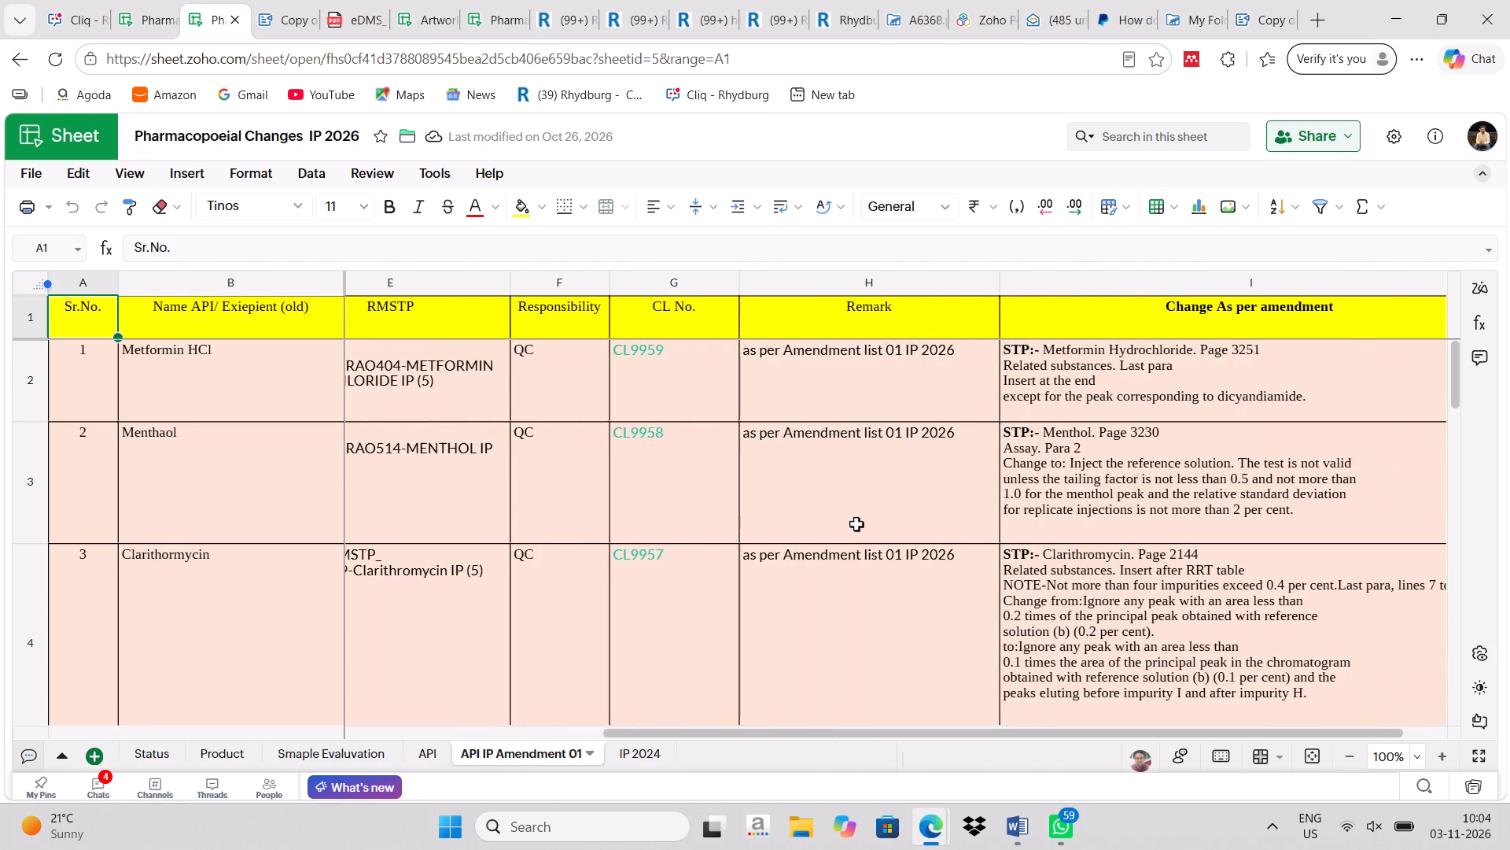
{"action": "scroll", "coordinate": [856, 523], "scroll_direction": "left", "scroll_amount": 2}
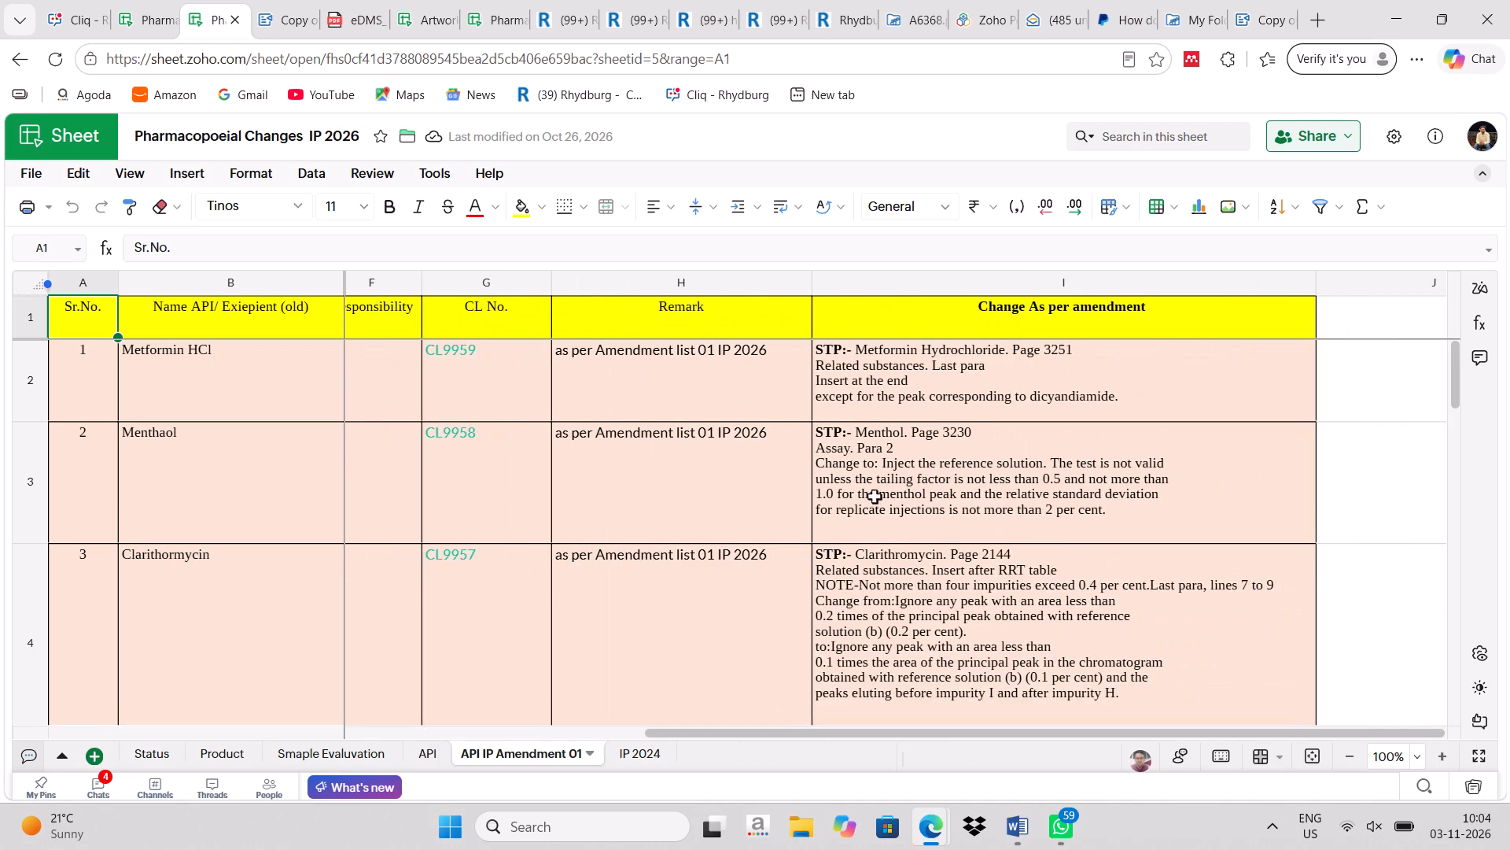
{"action": "scroll", "coordinate": [840, 548], "scroll_direction": "up", "scroll_amount": 1}
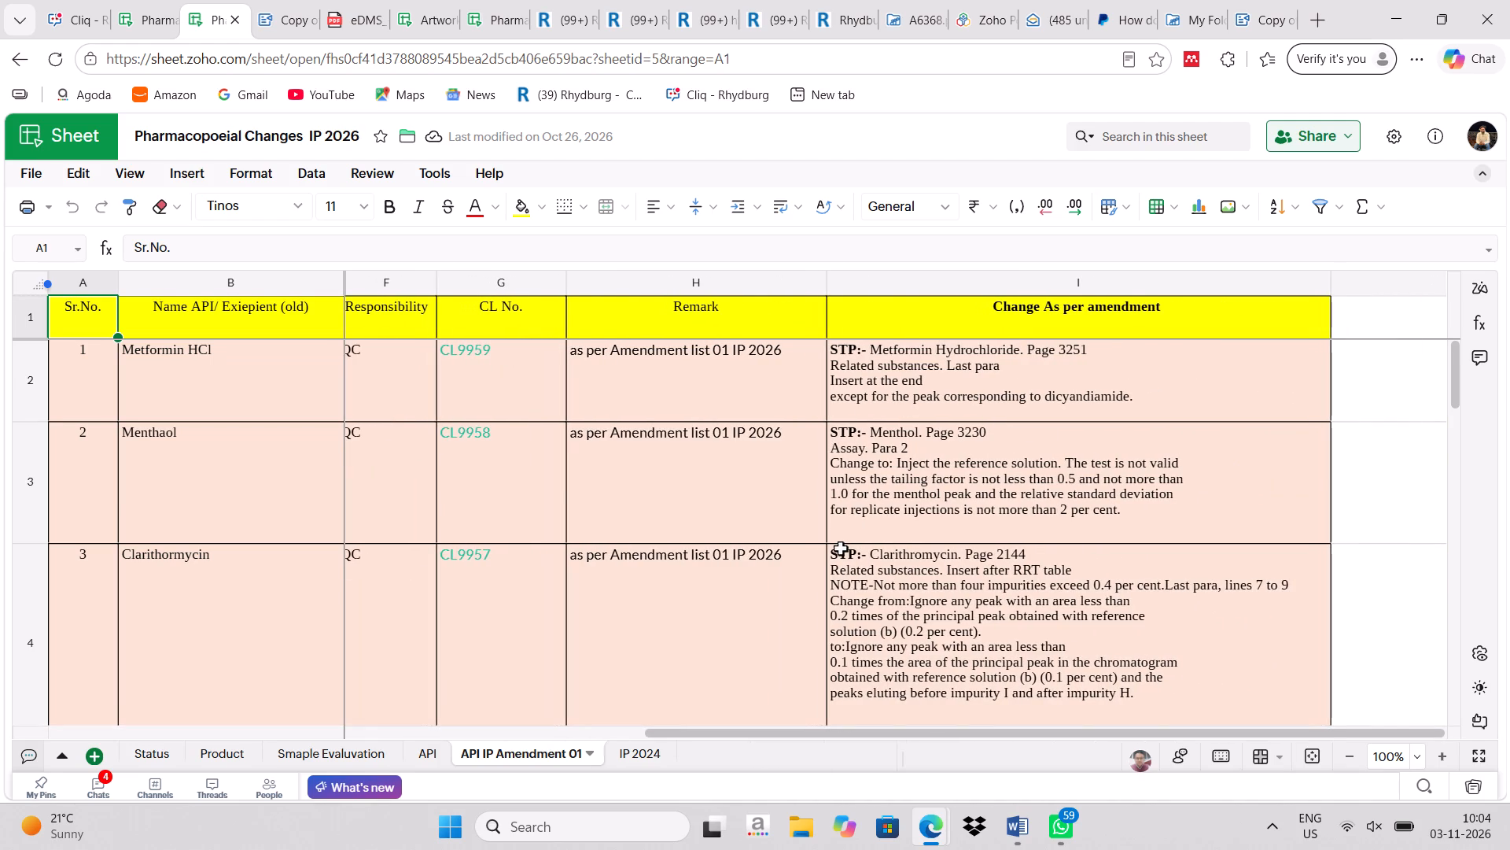
{"action": "scroll", "coordinate": [840, 548], "scroll_direction": "up", "scroll_amount": 1}
{"action": "scroll", "coordinate": [840, 548], "scroll_direction": "right", "scroll_amount": 3}
{"action": "scroll", "coordinate": [840, 548], "scroll_direction": "up", "scroll_amount": 1}
{"action": "scroll", "coordinate": [840, 548], "scroll_direction": "right", "scroll_amount": 1}
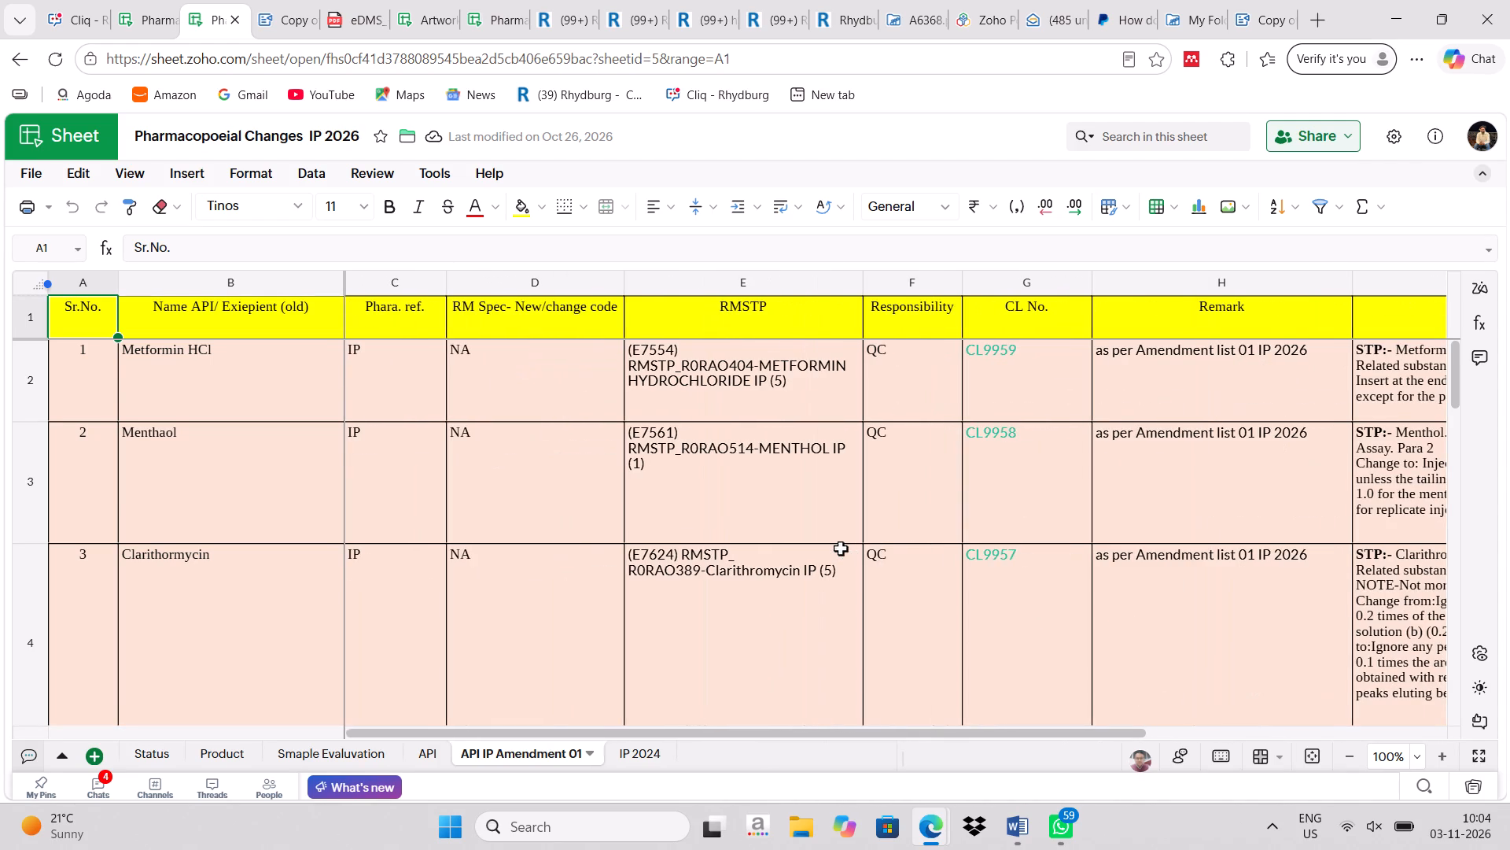
{"action": "scroll", "coordinate": [840, 548], "scroll_direction": "right", "scroll_amount": 1}
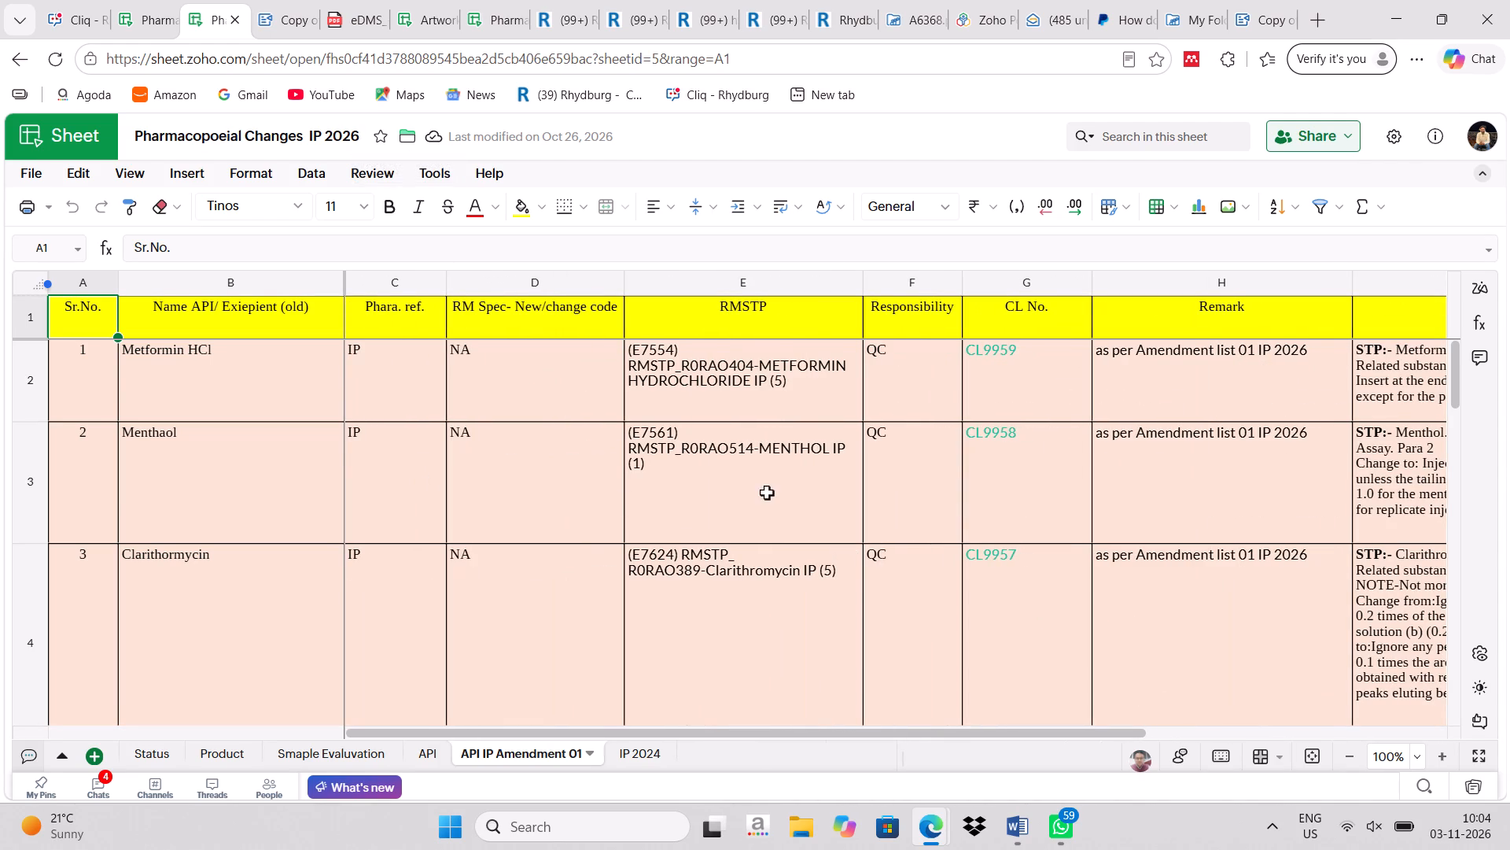
{"action": "scroll", "coordinate": [854, 552], "scroll_direction": "left", "scroll_amount": 9}
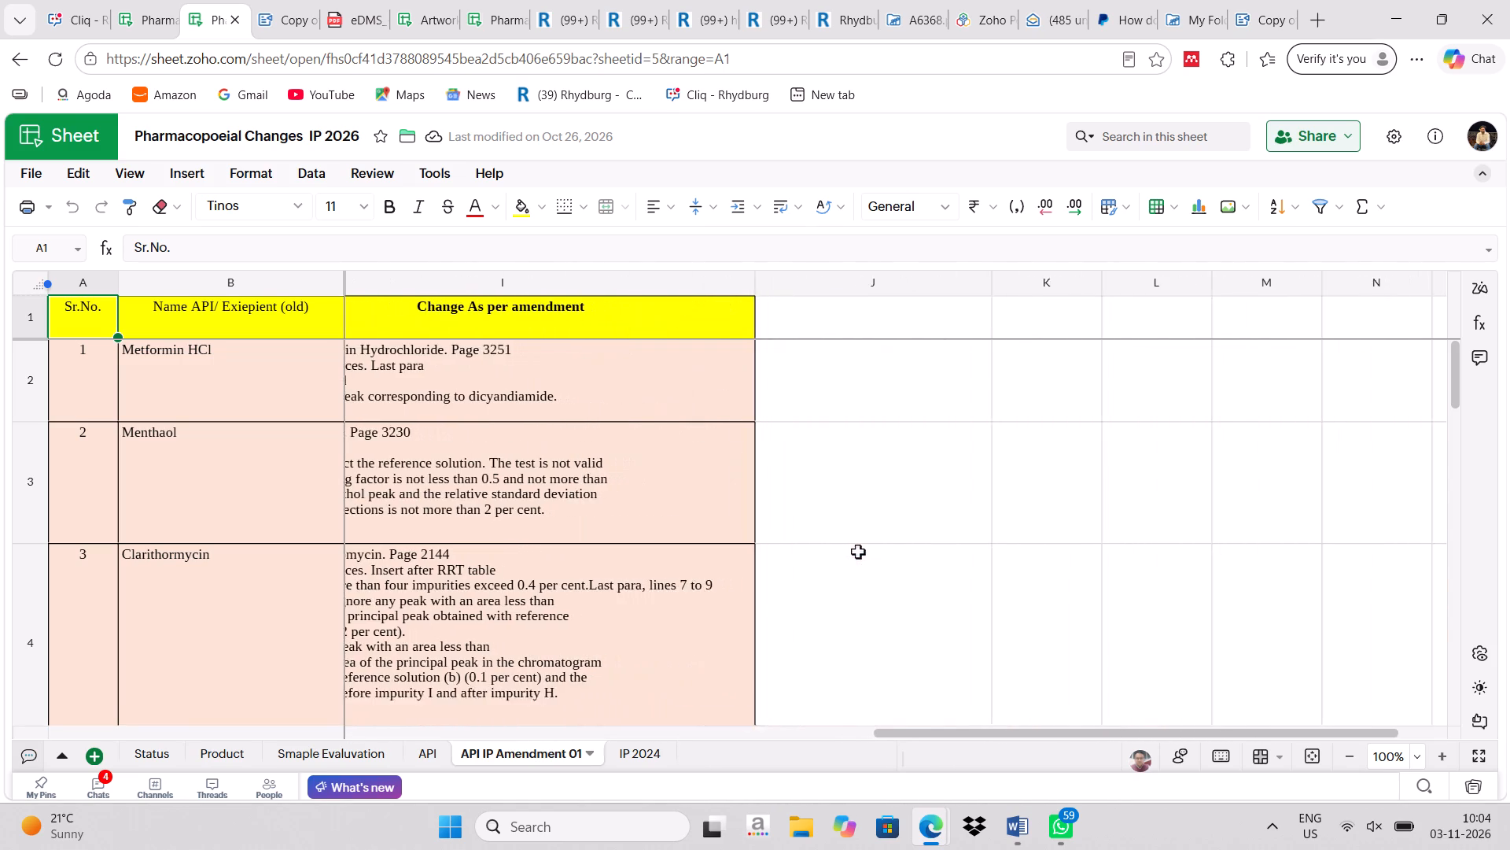
{"action": "scroll", "coordinate": [857, 551], "scroll_direction": "left", "scroll_amount": 2}
{"action": "scroll", "coordinate": [858, 551], "scroll_direction": "right", "scroll_amount": 13}
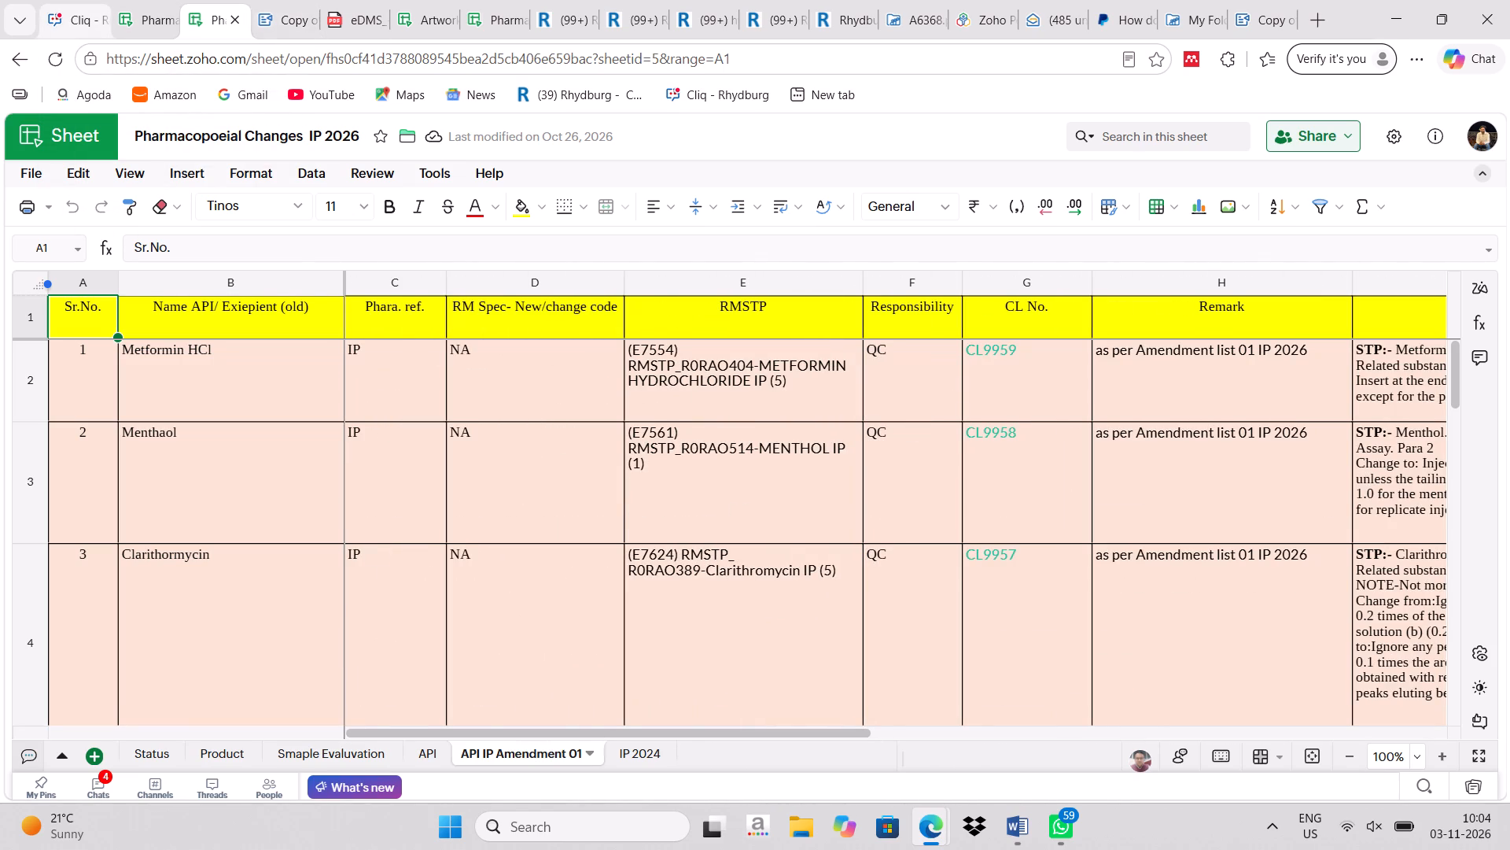
Return to the manager's Cliq chat and open the spreadsheet image sent on October 27 with the question about same changes.
{"action": "left_click", "coordinate": [68, 17]}
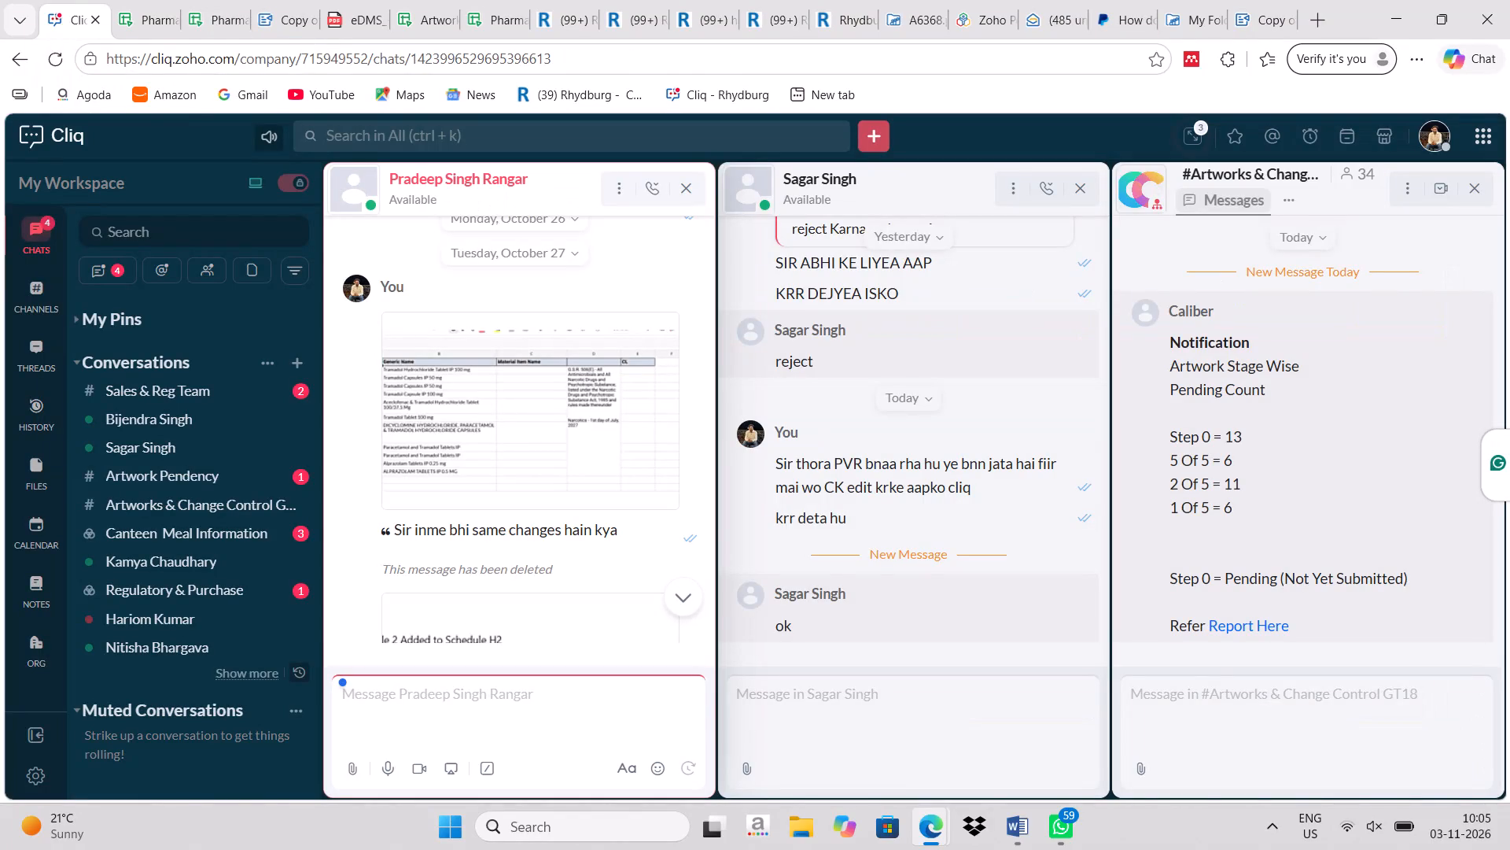
{"action": "right_click", "coordinate": [412, 386]}
{"action": "left_click", "coordinate": [411, 401]}
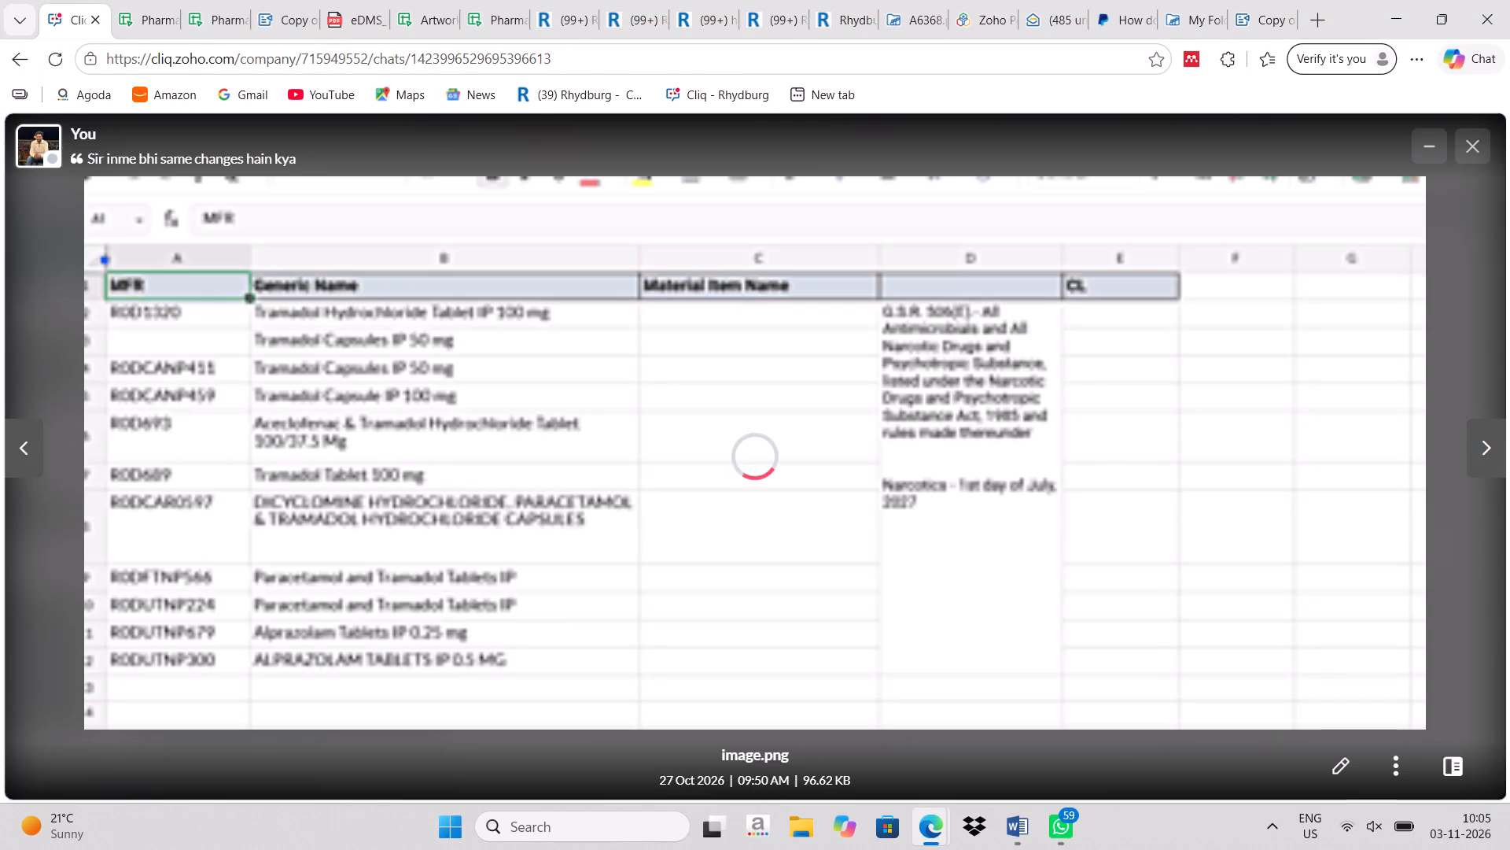
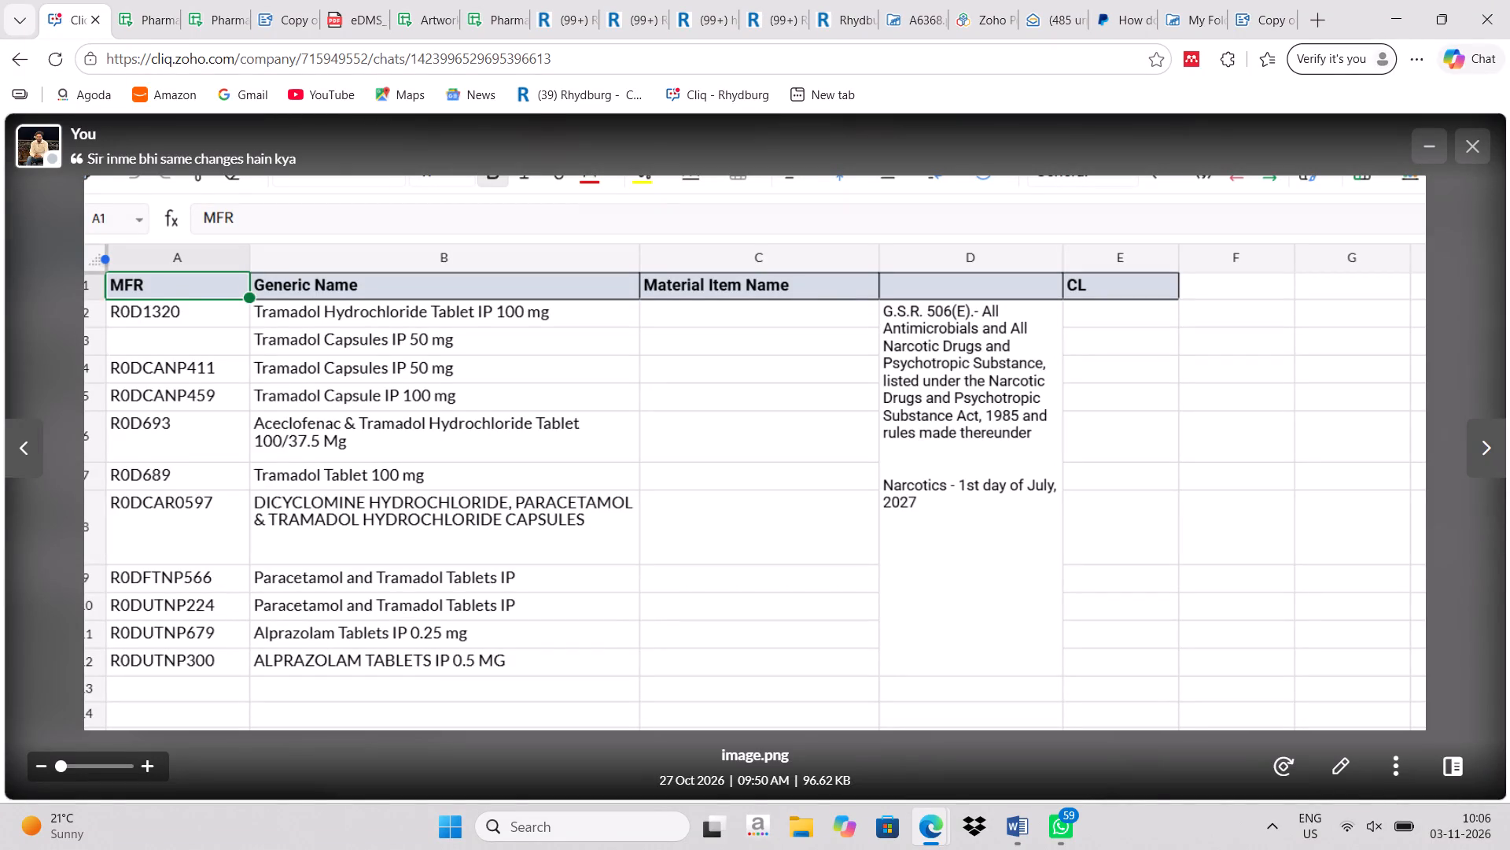
Review the manager's Cliq messages around October 24 to 27 and view the October 24 spreadsheet image about making the same changes.
{"action": "left_click", "coordinate": [1468, 153]}
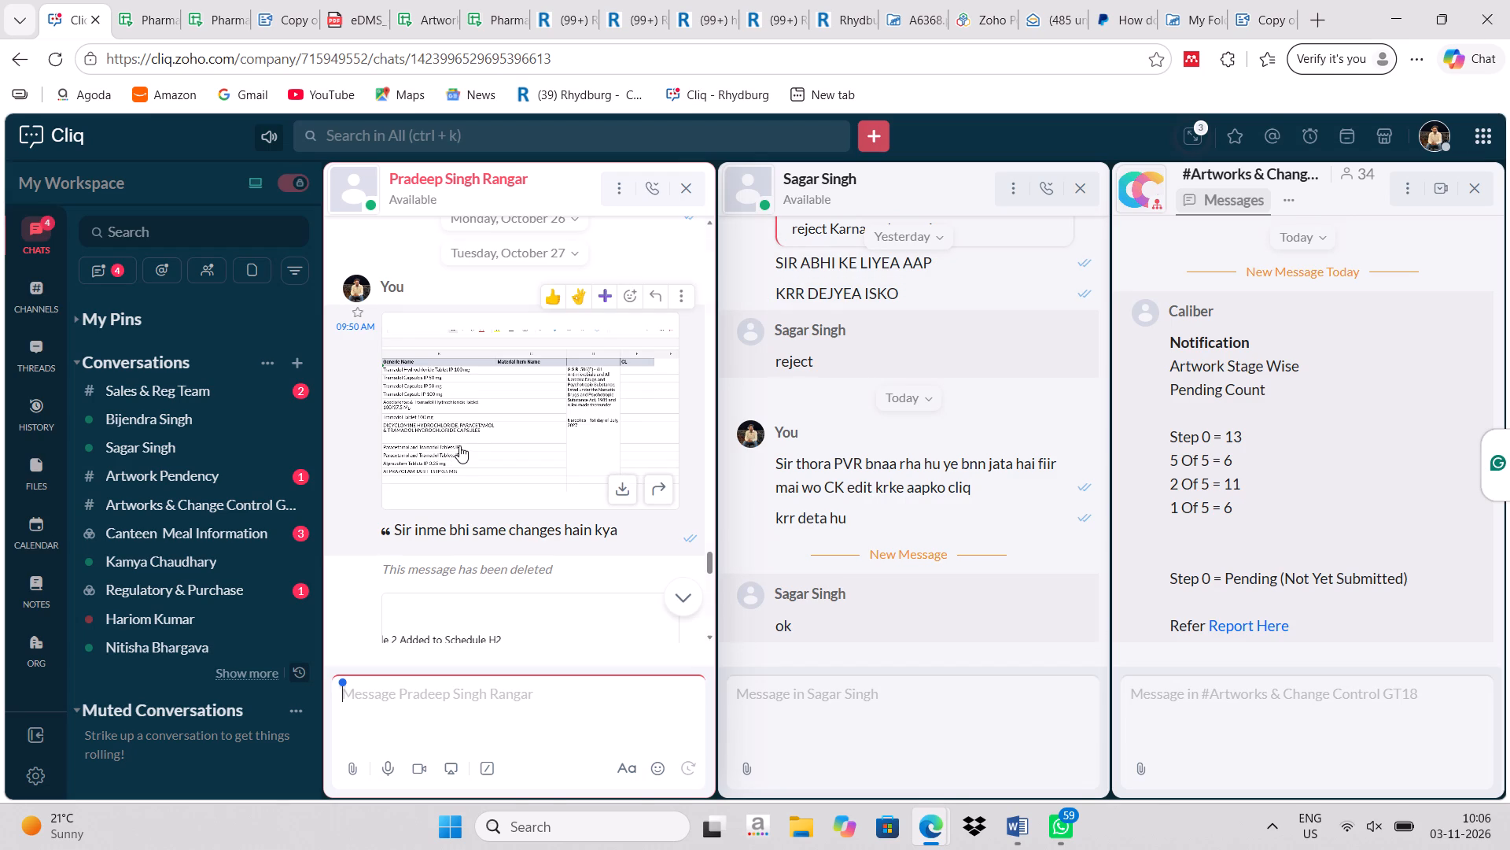
{"action": "scroll", "coordinate": [459, 445], "scroll_direction": "down", "scroll_amount": 1}
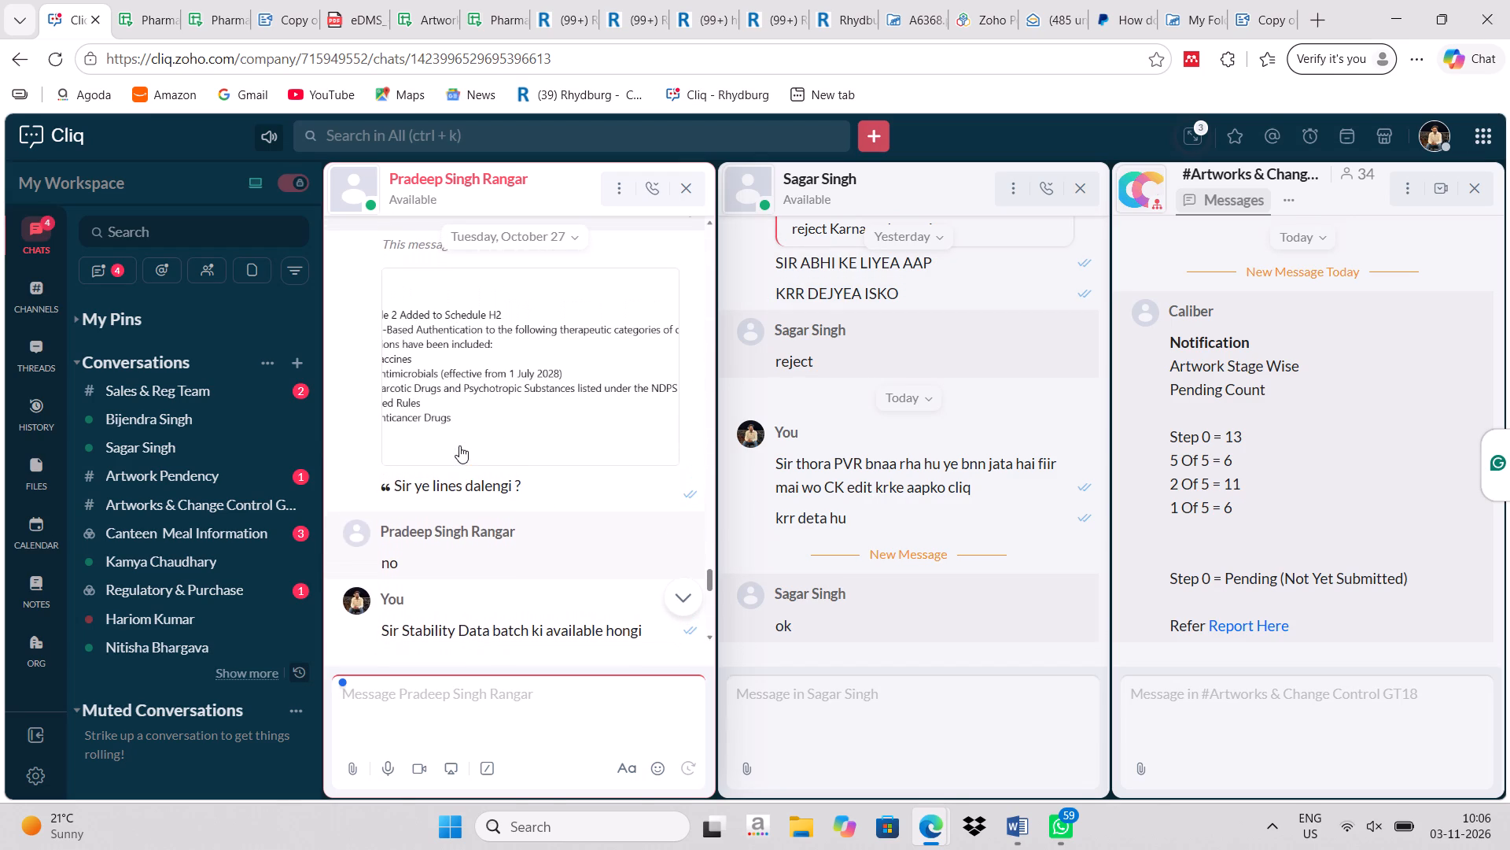
{"action": "scroll", "coordinate": [459, 445], "scroll_direction": "down", "scroll_amount": 1}
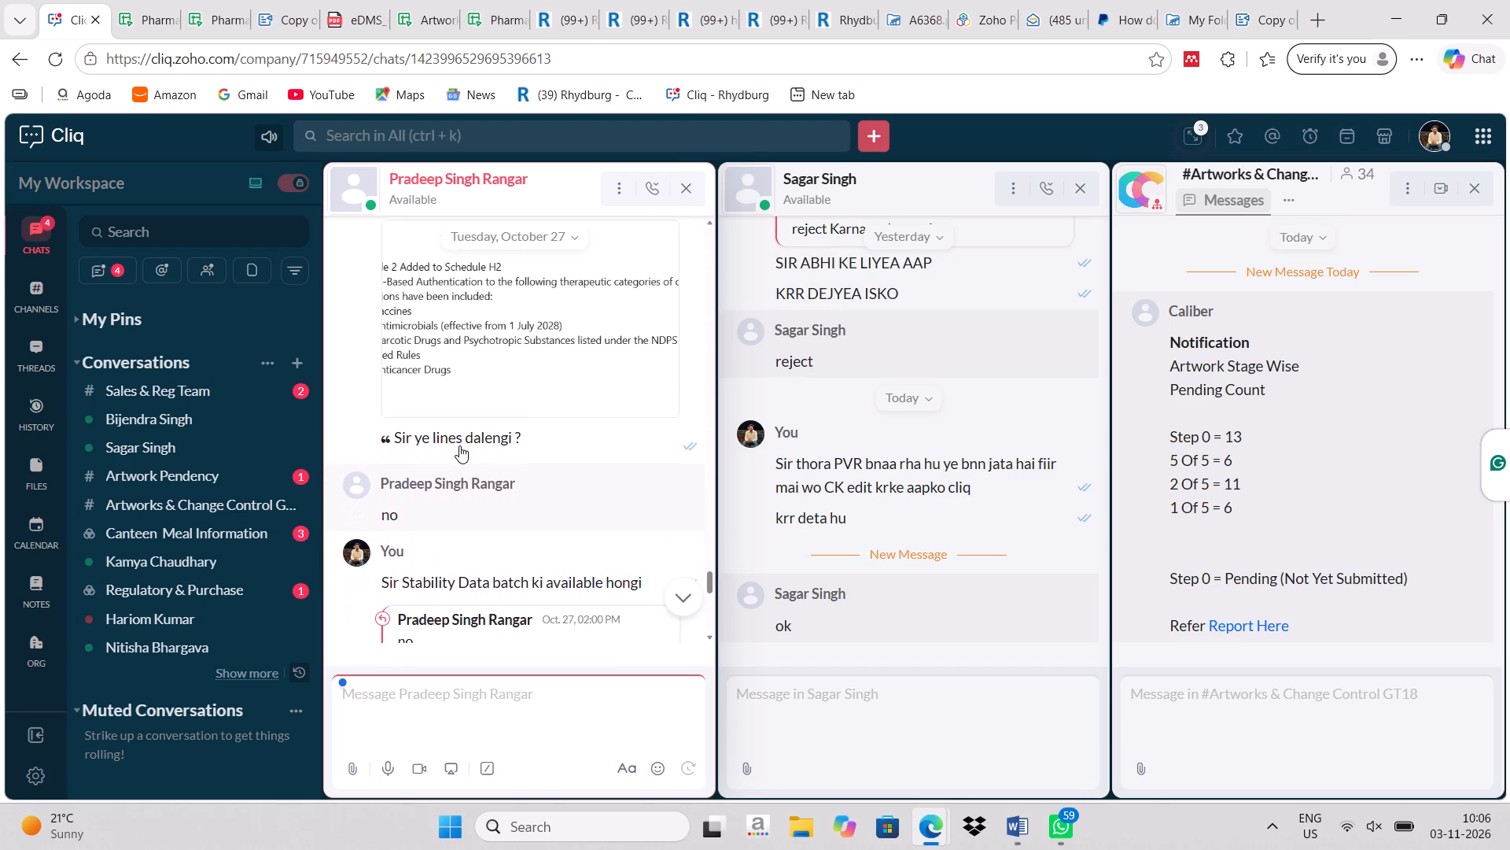
{"action": "scroll", "coordinate": [459, 445], "scroll_direction": "down", "scroll_amount": 1}
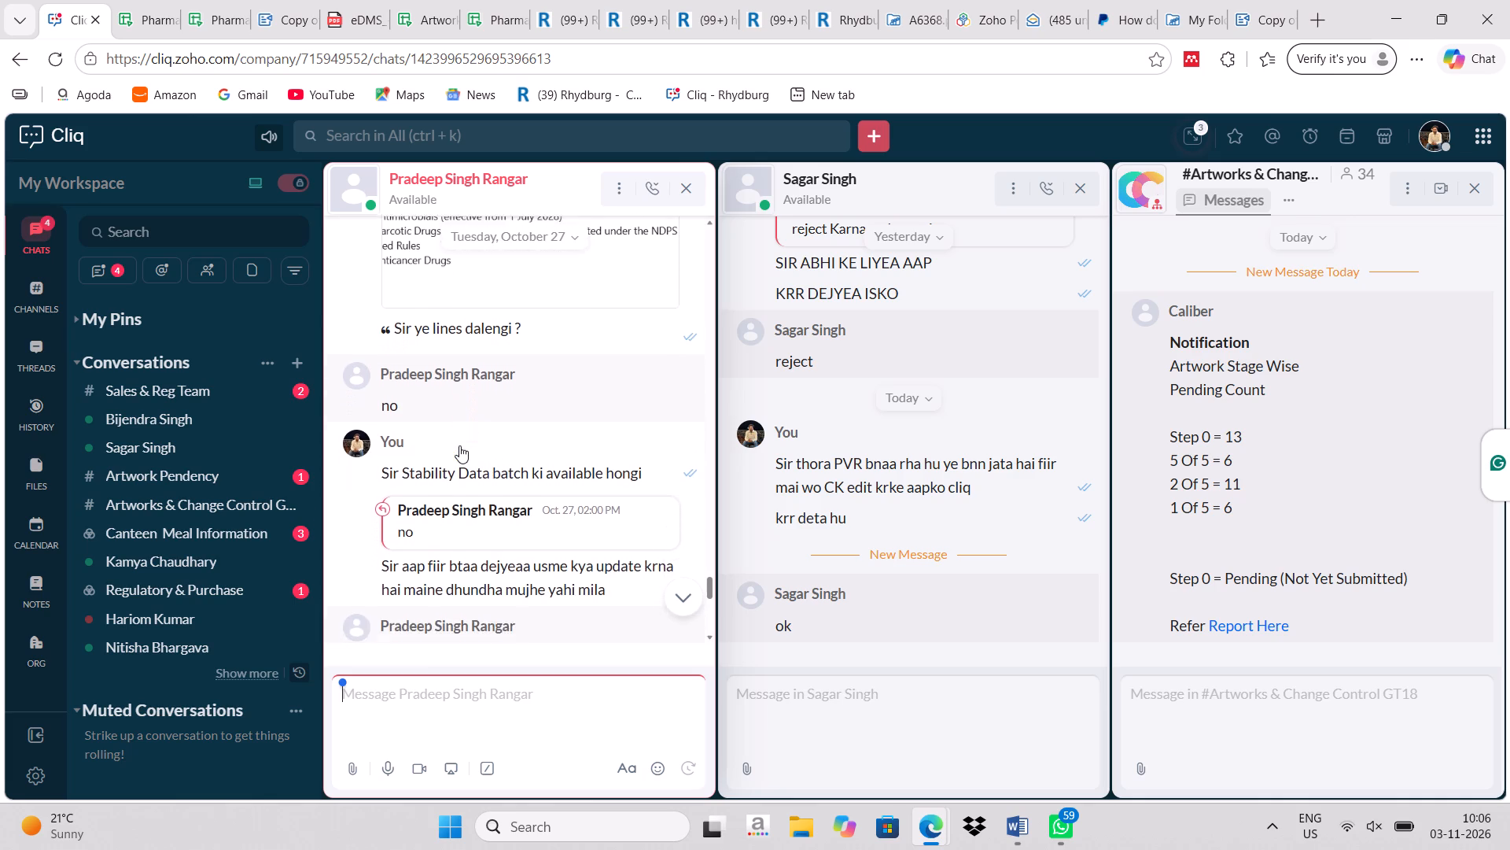
{"action": "scroll", "coordinate": [459, 445], "scroll_direction": "down", "scroll_amount": 1}
{"action": "scroll", "coordinate": [459, 445], "scroll_direction": "up", "scroll_amount": 1}
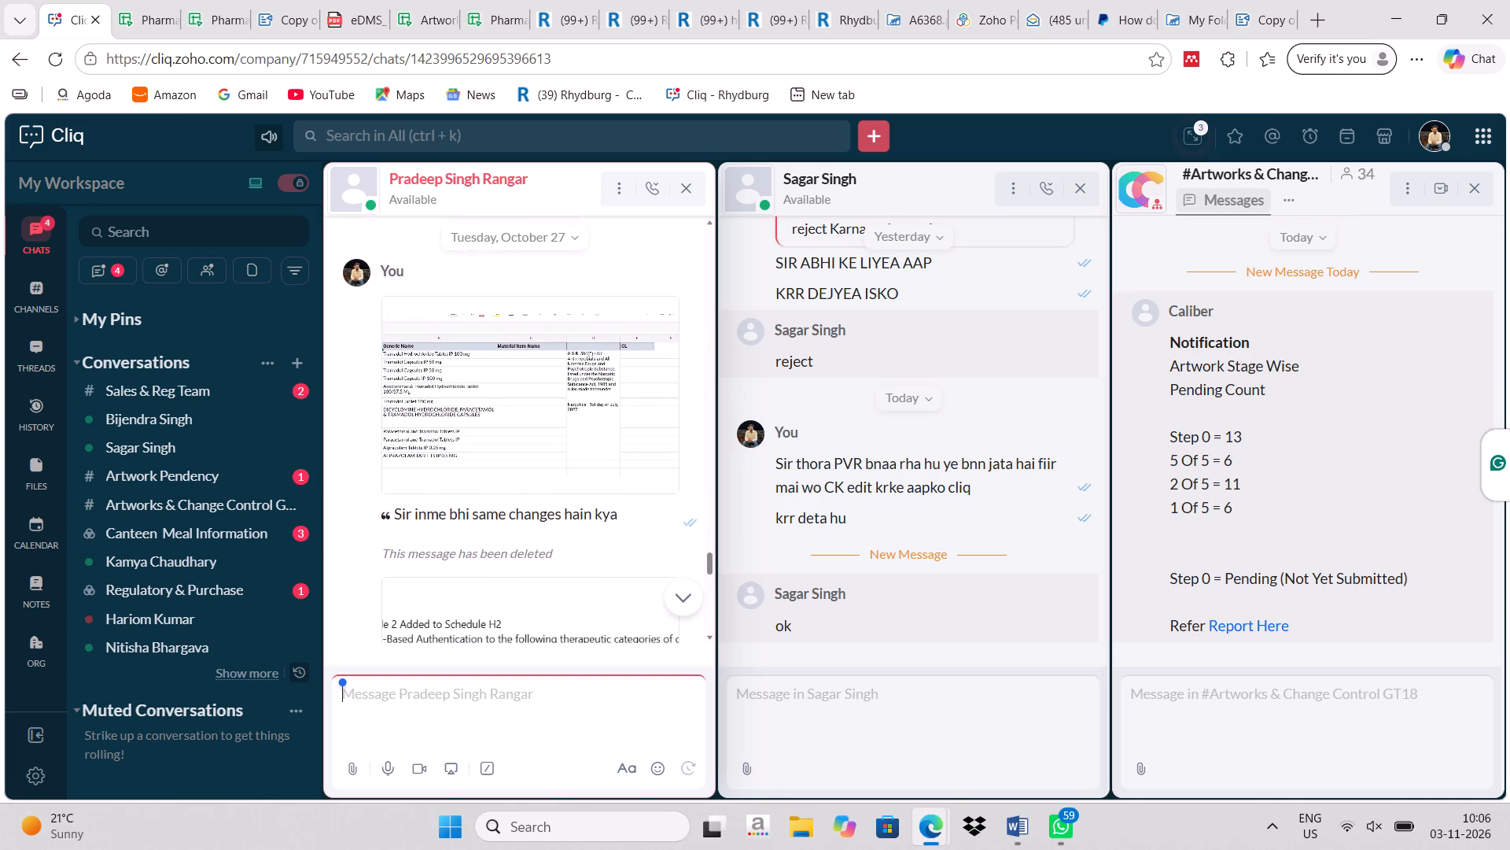
{"action": "scroll", "coordinate": [459, 445], "scroll_direction": "up", "scroll_amount": 1}
{"action": "scroll", "coordinate": [465, 295], "scroll_direction": "up", "scroll_amount": 1}
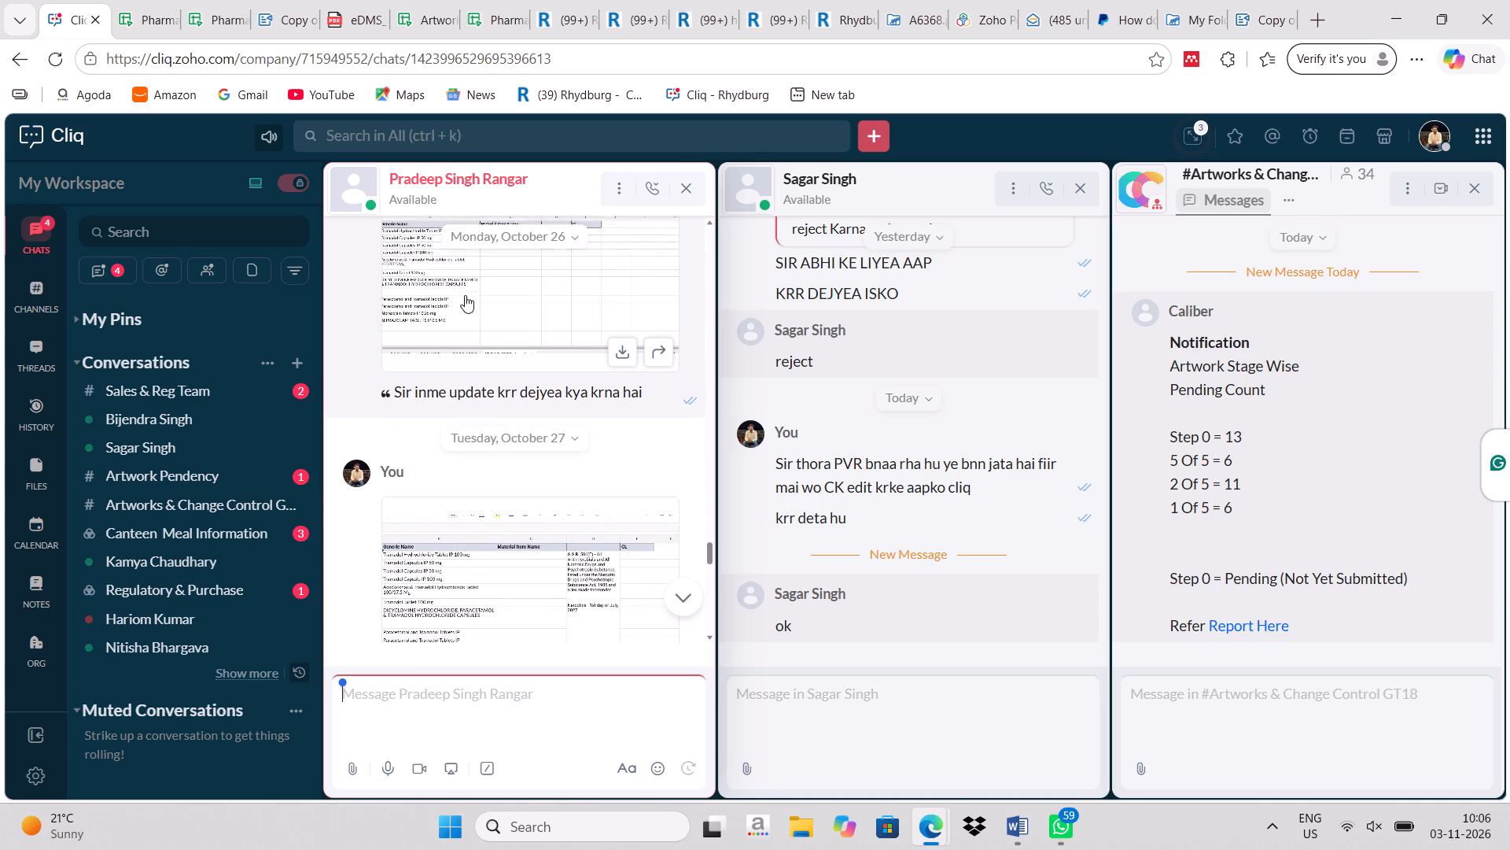
{"action": "scroll", "coordinate": [465, 295], "scroll_direction": "up", "scroll_amount": 2}
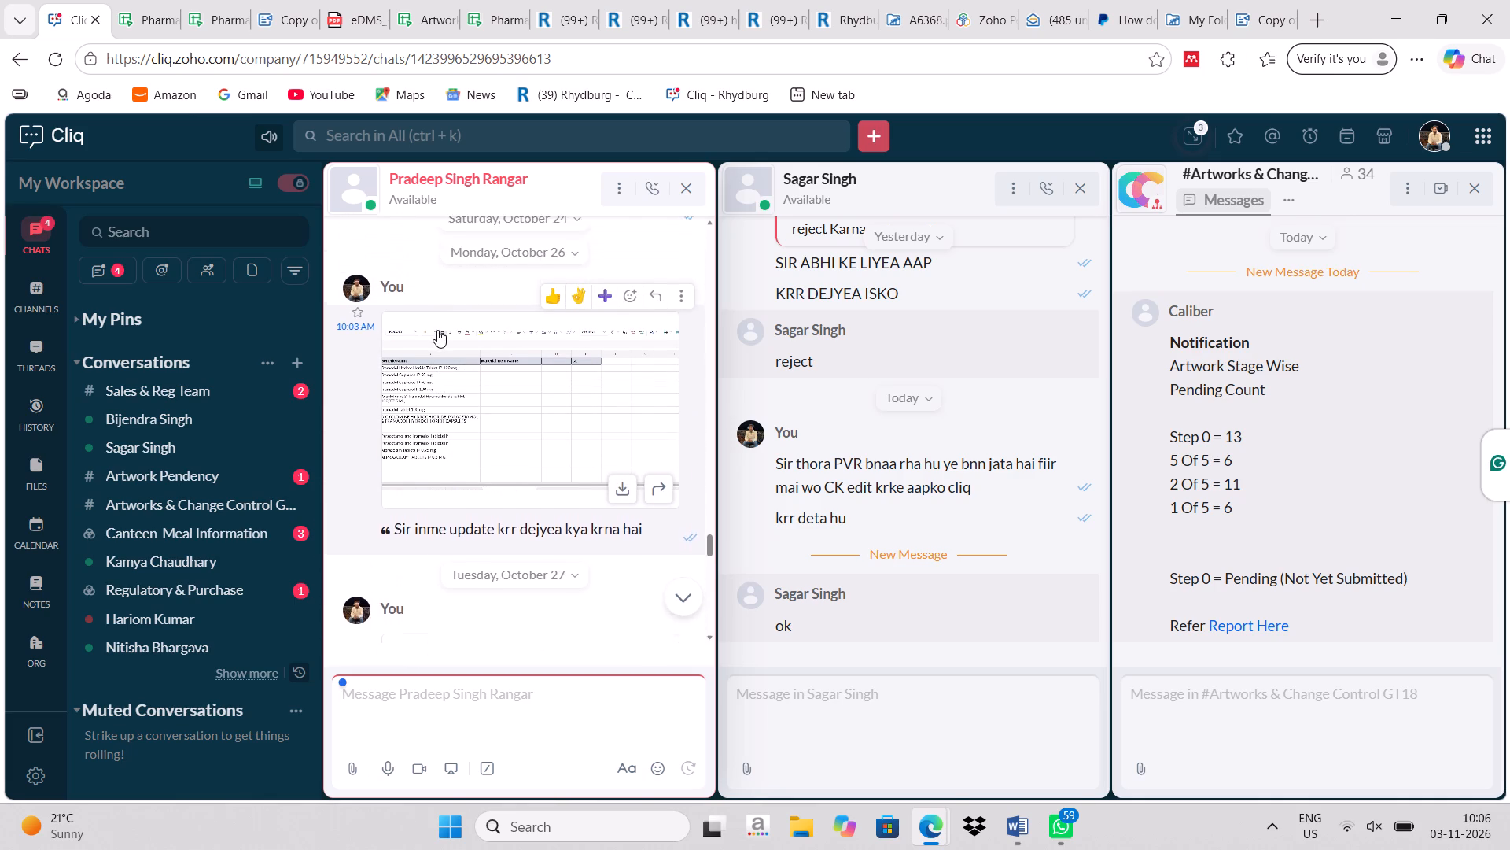
{"action": "scroll", "coordinate": [437, 330], "scroll_direction": "up", "scroll_amount": 2}
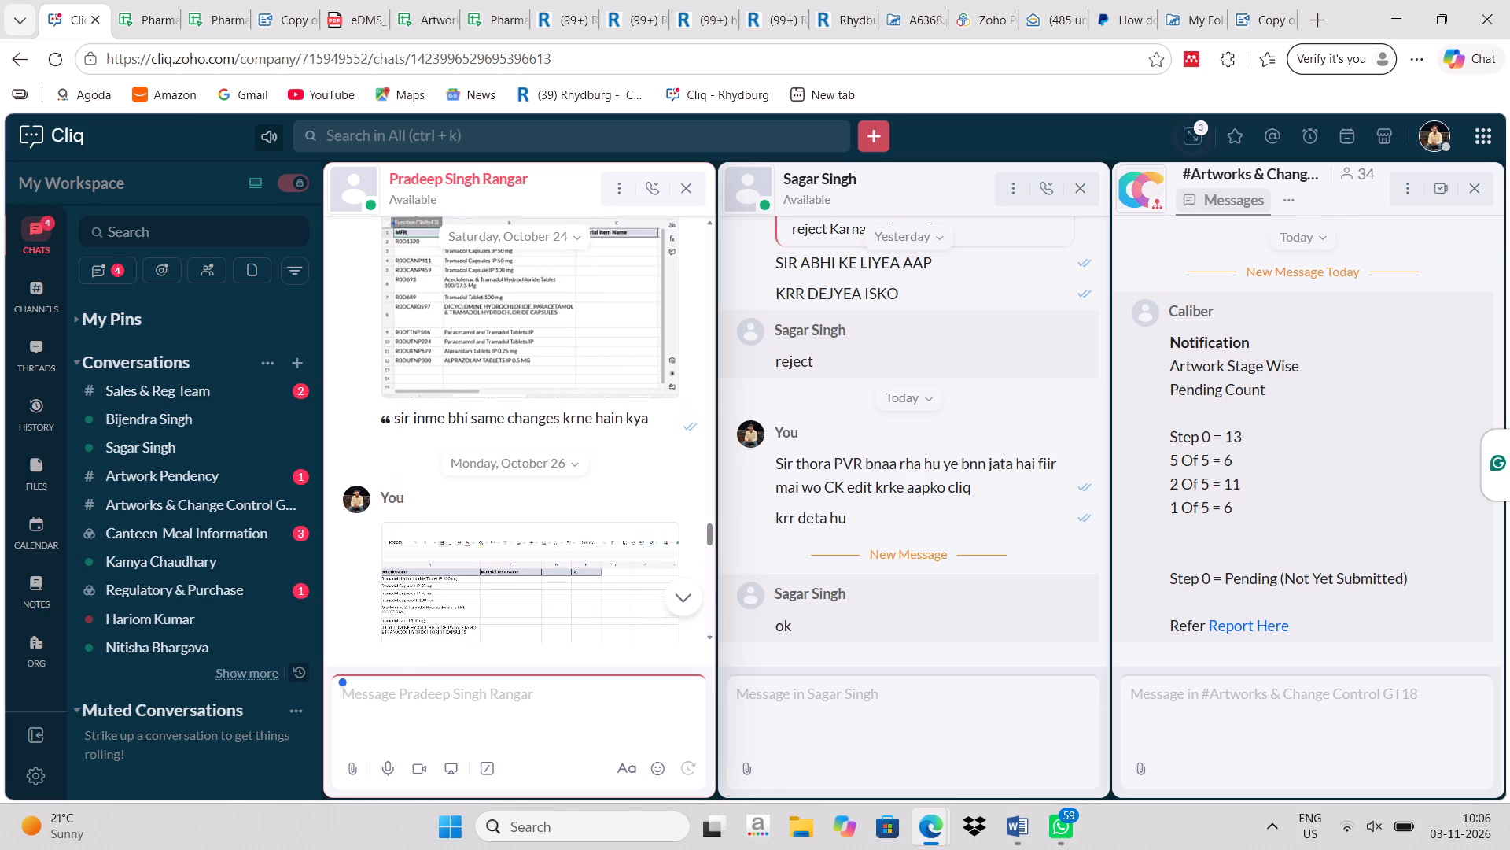
{"action": "scroll", "coordinate": [437, 330], "scroll_direction": "up", "scroll_amount": 1}
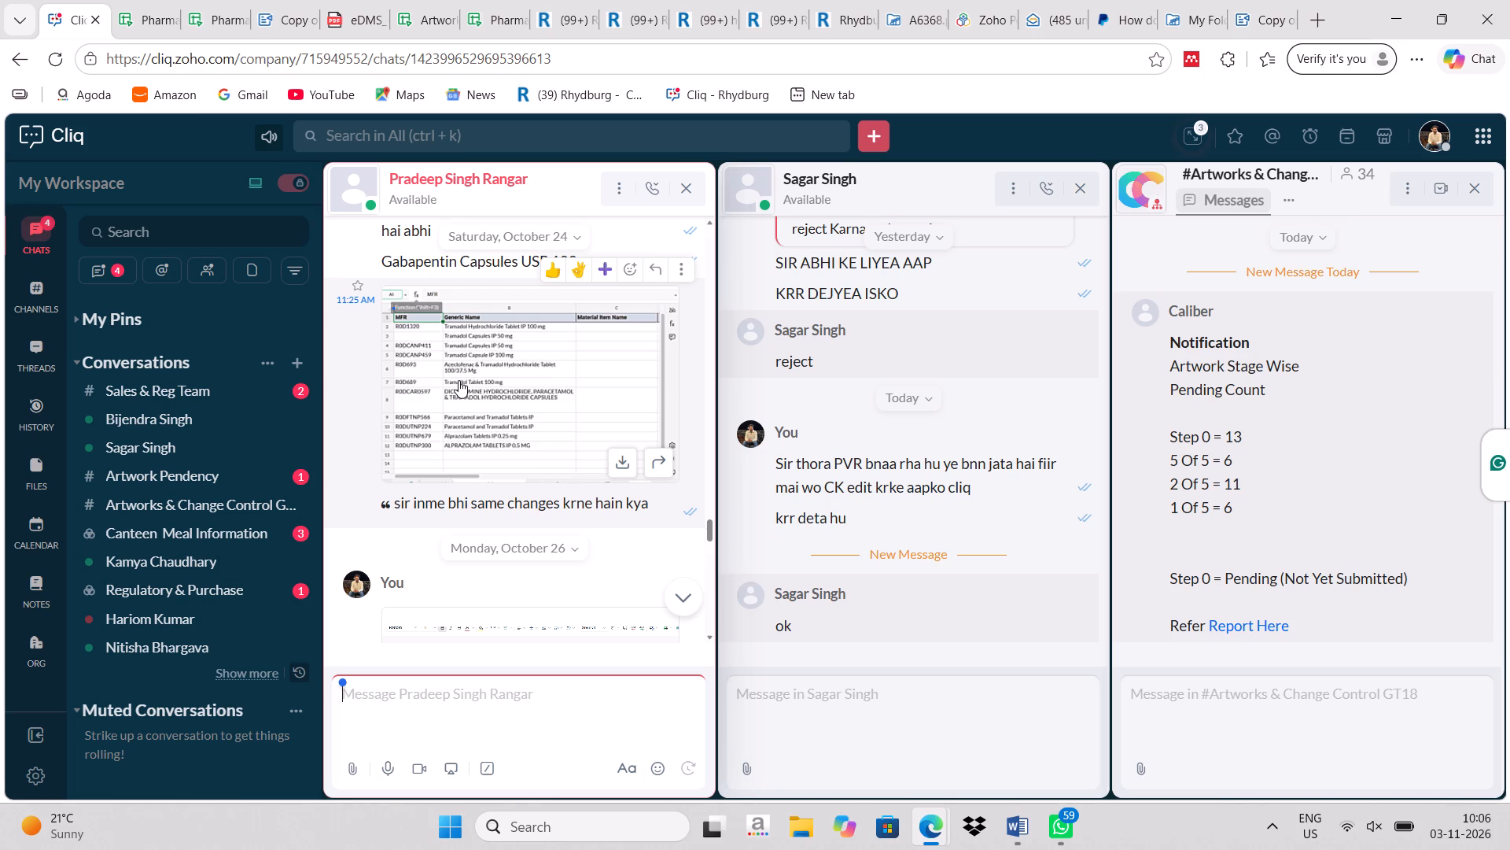
{"action": "left_click", "coordinate": [464, 384]}
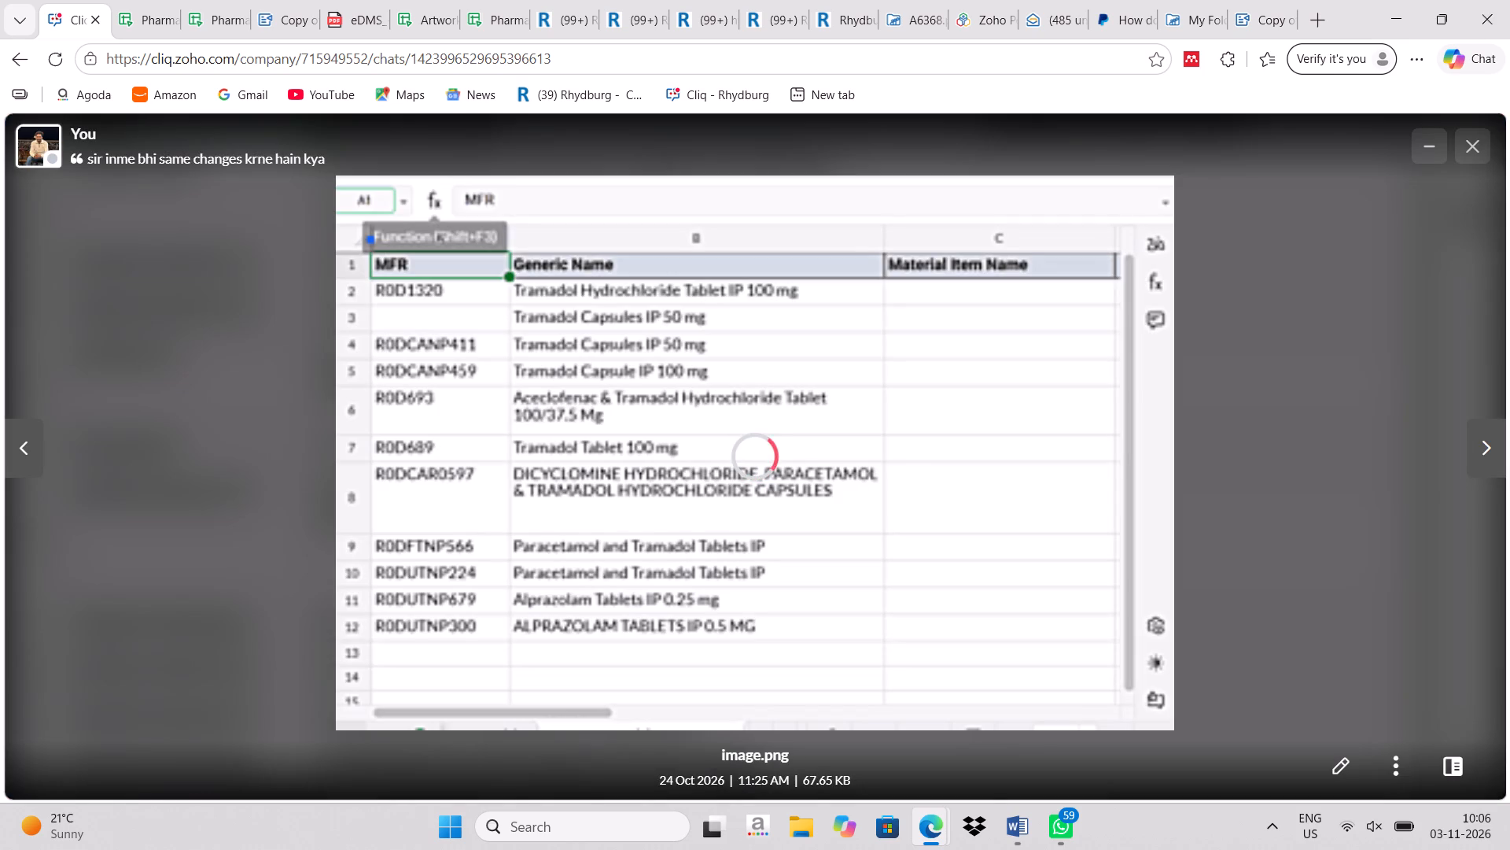
{"action": "left_click", "coordinate": [1462, 142]}
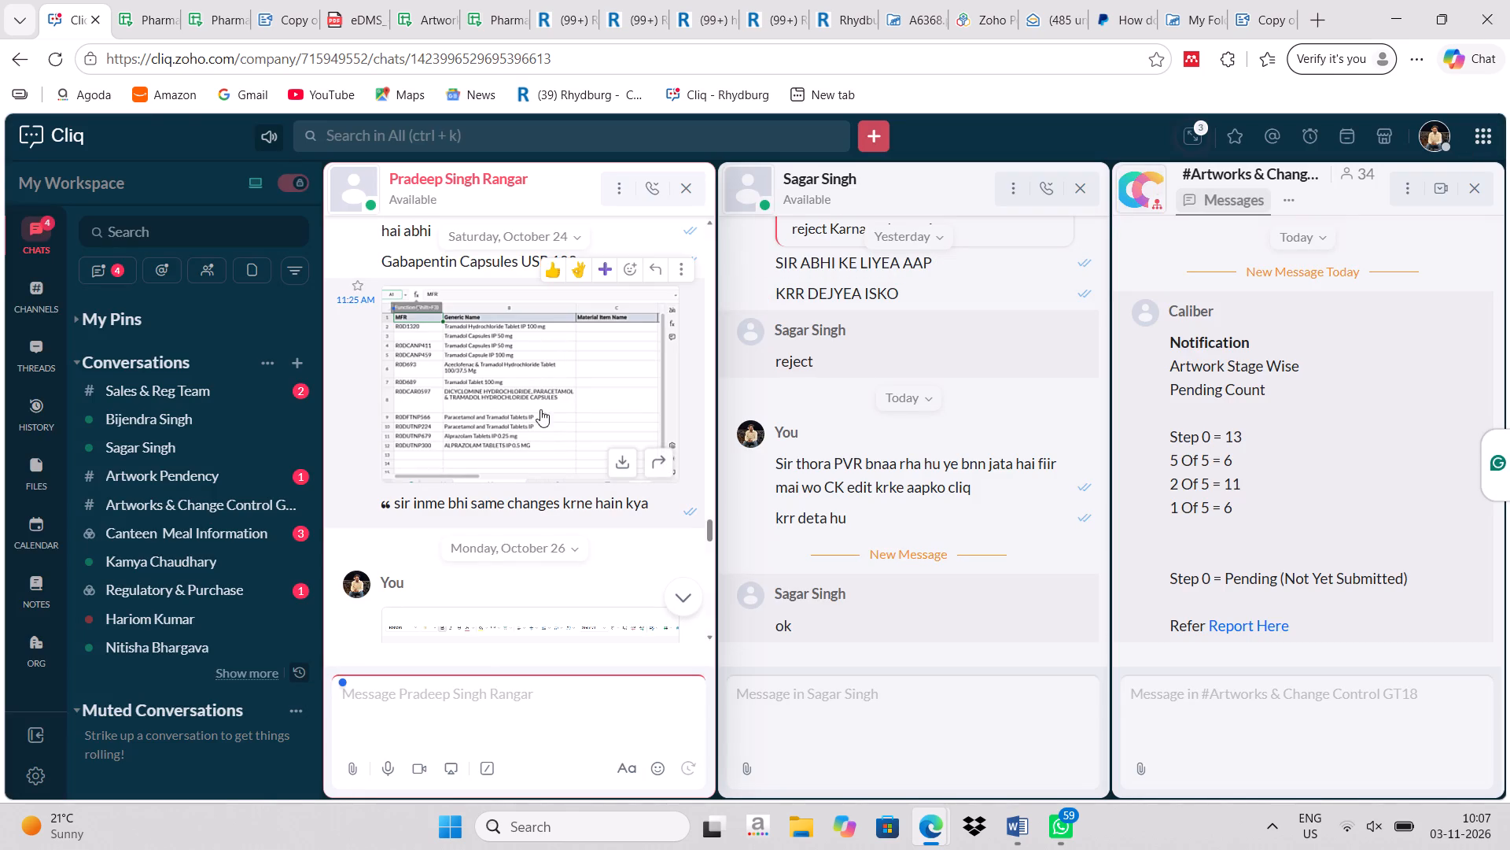
Open the spreadsheet image sent on October 26 with the request to update what has to be done.
{"action": "scroll", "coordinate": [554, 465], "scroll_direction": "down", "scroll_amount": 1}
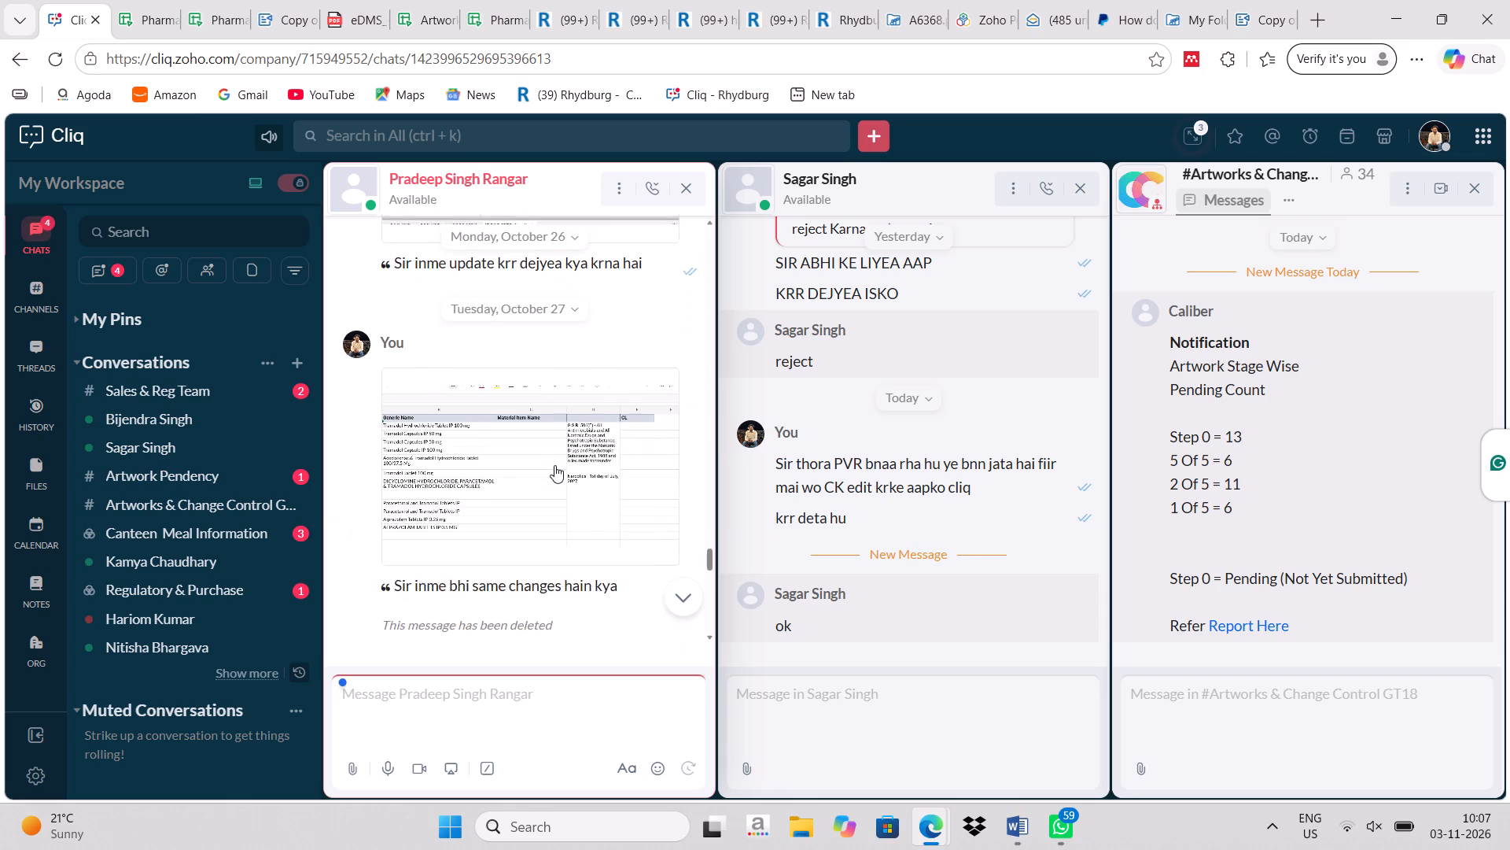
{"action": "scroll", "coordinate": [554, 465], "scroll_direction": "down", "scroll_amount": 1}
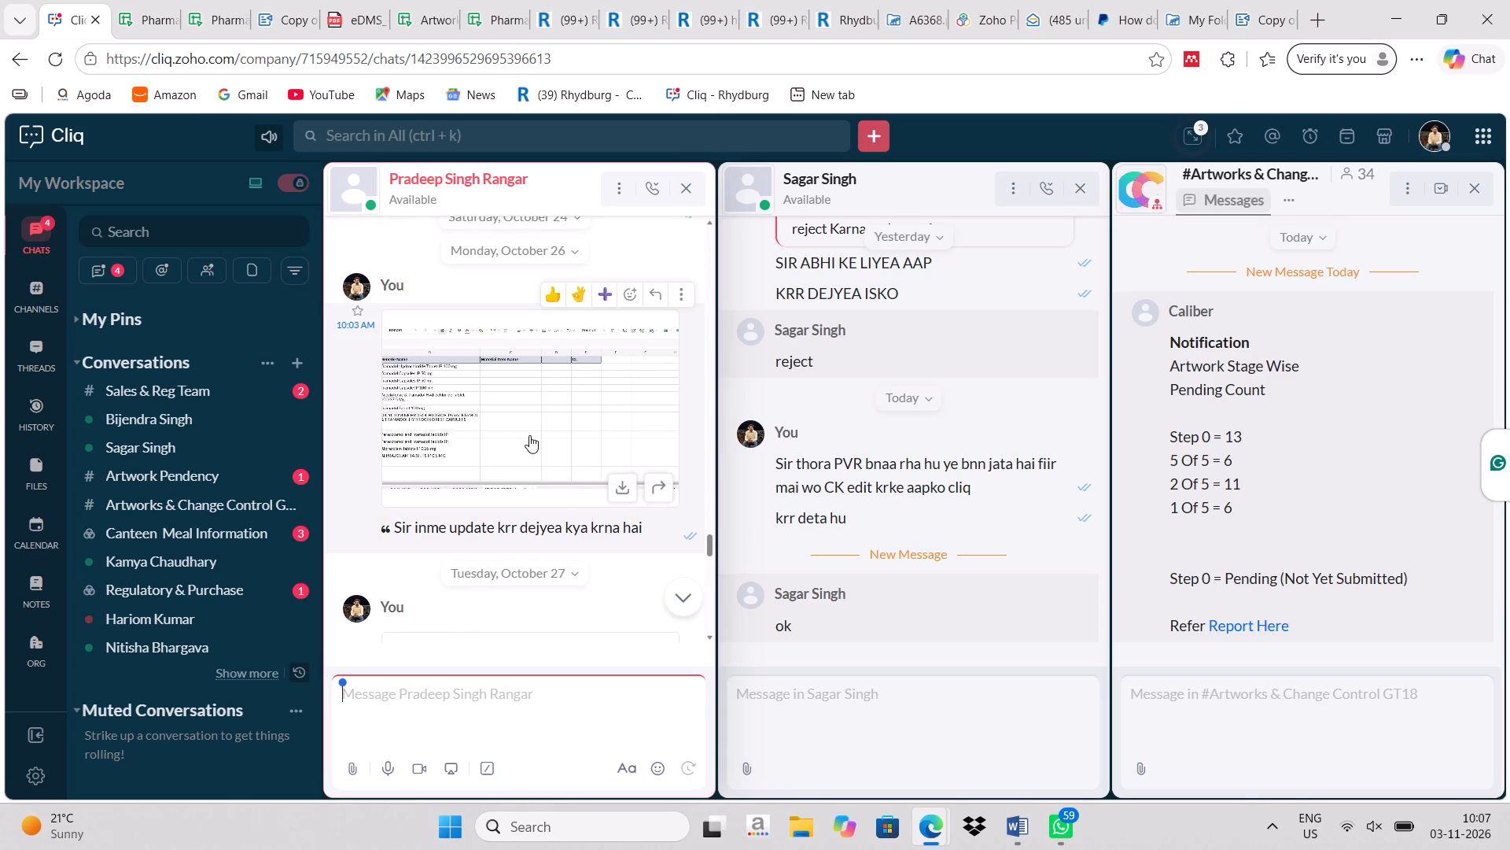
{"action": "left_click", "coordinate": [529, 435]}
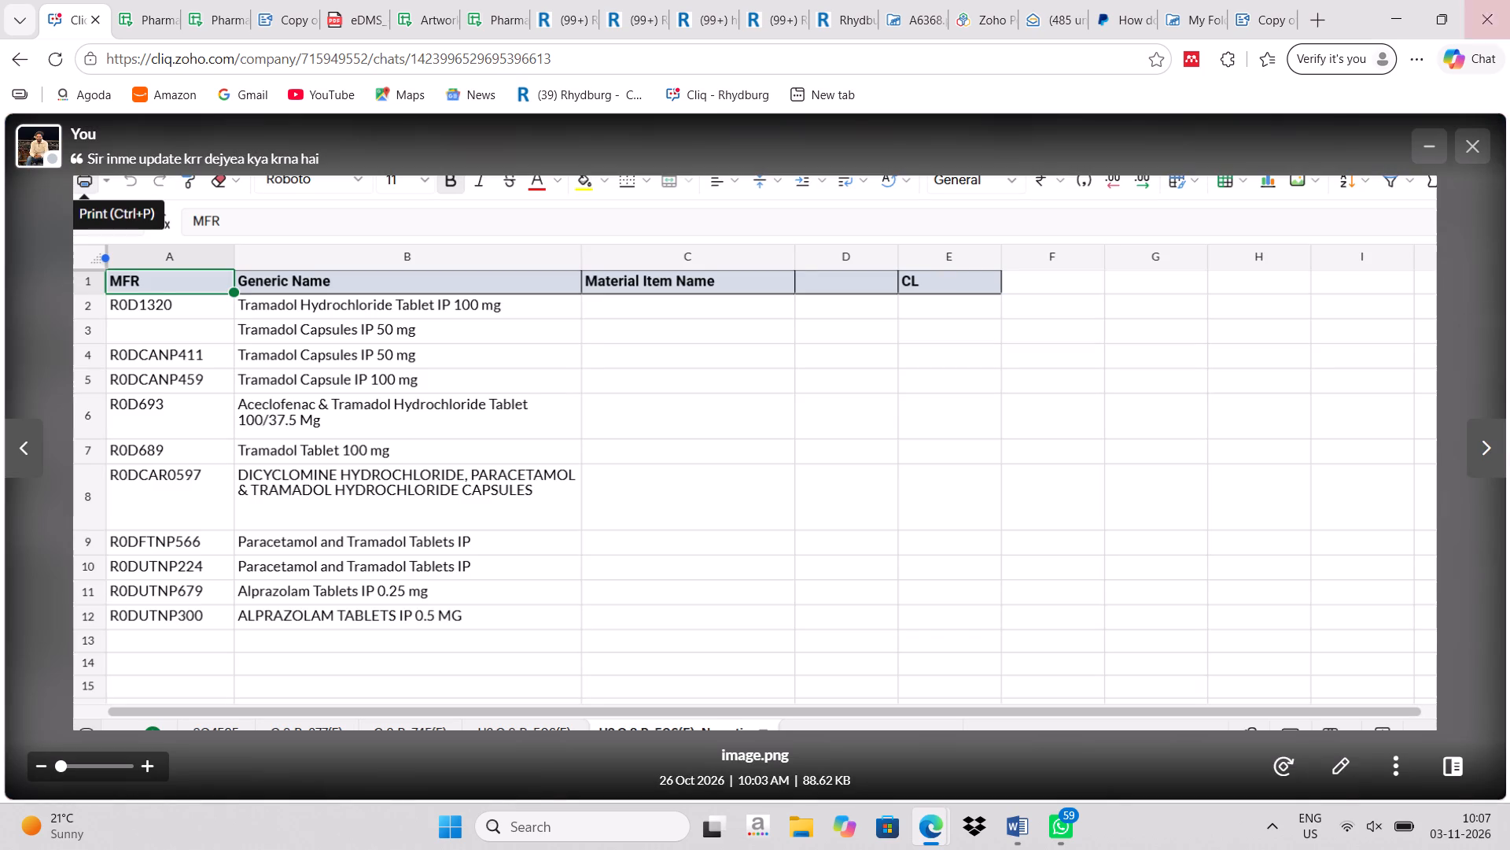
Switch to the Pharmacopoeial Changes IP 2026 workbook and examine the Status sheet's first product rows across MFR, License, artwork and STATUS.
{"action": "left_click", "coordinate": [144, 17]}
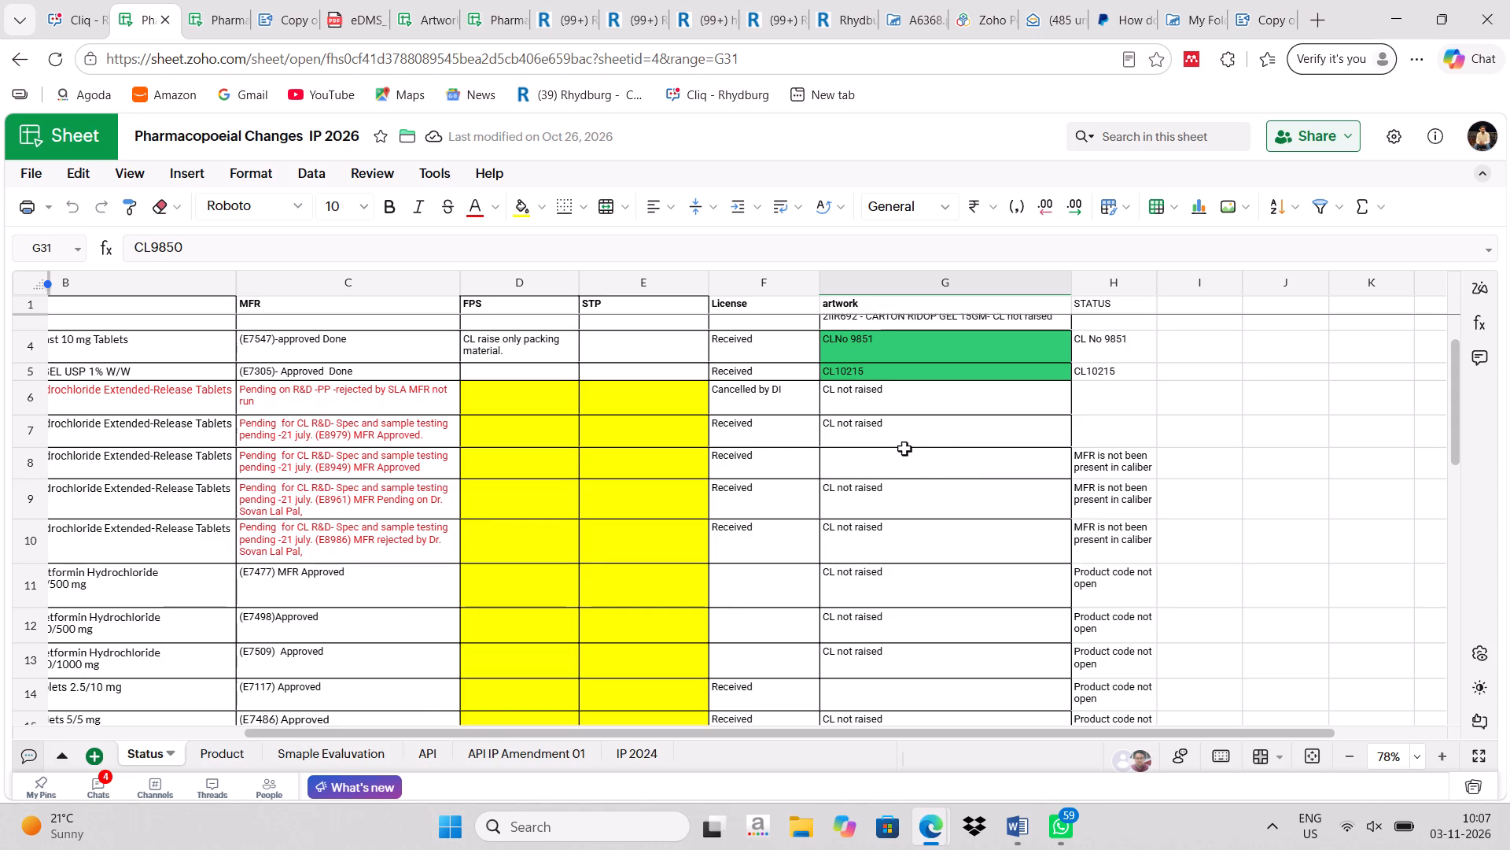
{"action": "scroll", "coordinate": [821, 426], "scroll_direction": "up", "scroll_amount": 20}
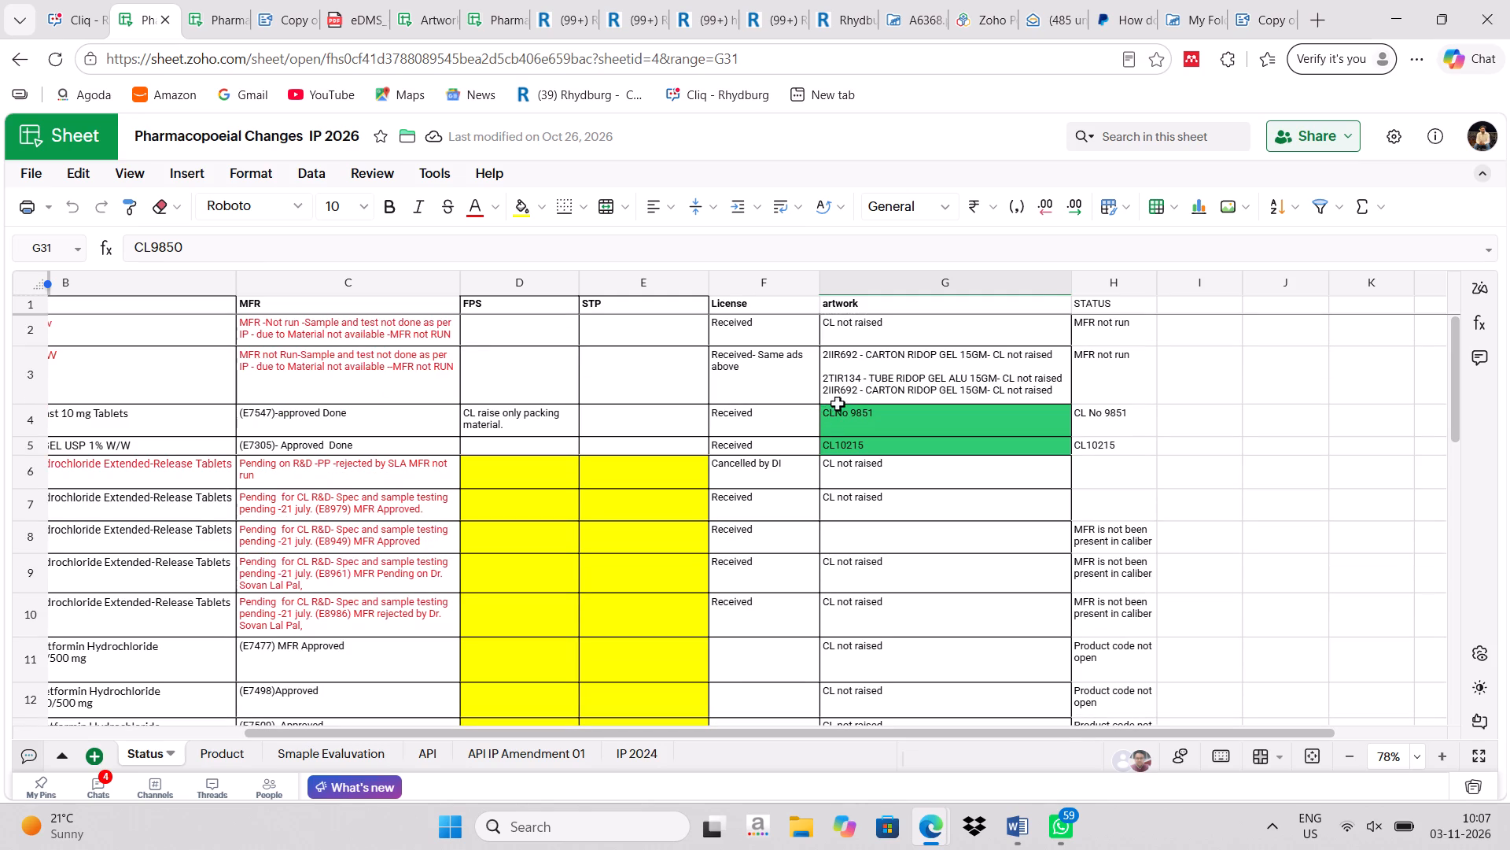
{"action": "scroll", "coordinate": [837, 403], "scroll_direction": "up", "scroll_amount": 6}
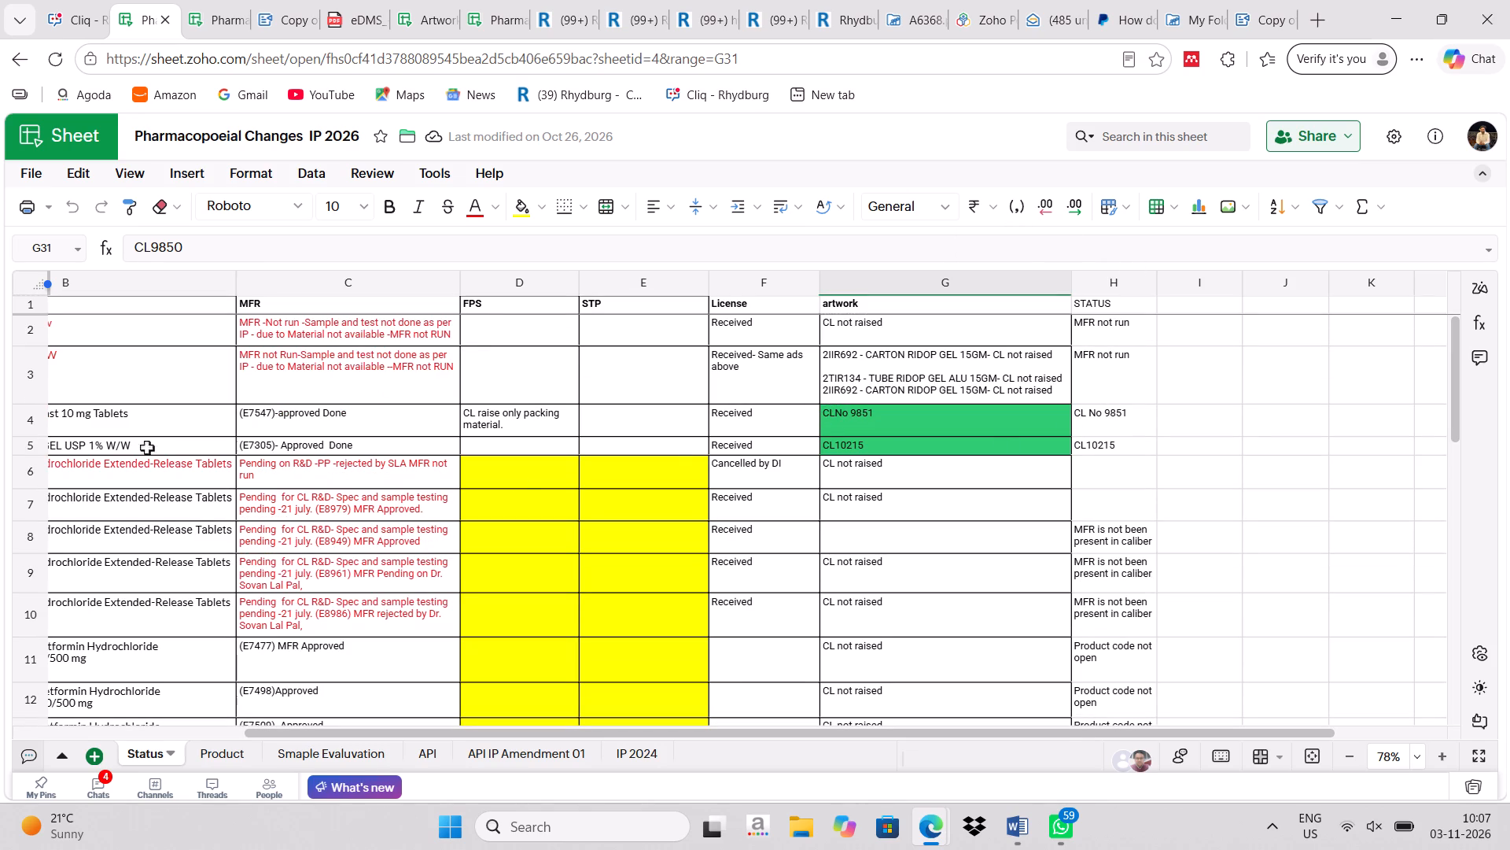
{"action": "scroll", "coordinate": [255, 411], "scroll_direction": "right", "scroll_amount": 2}
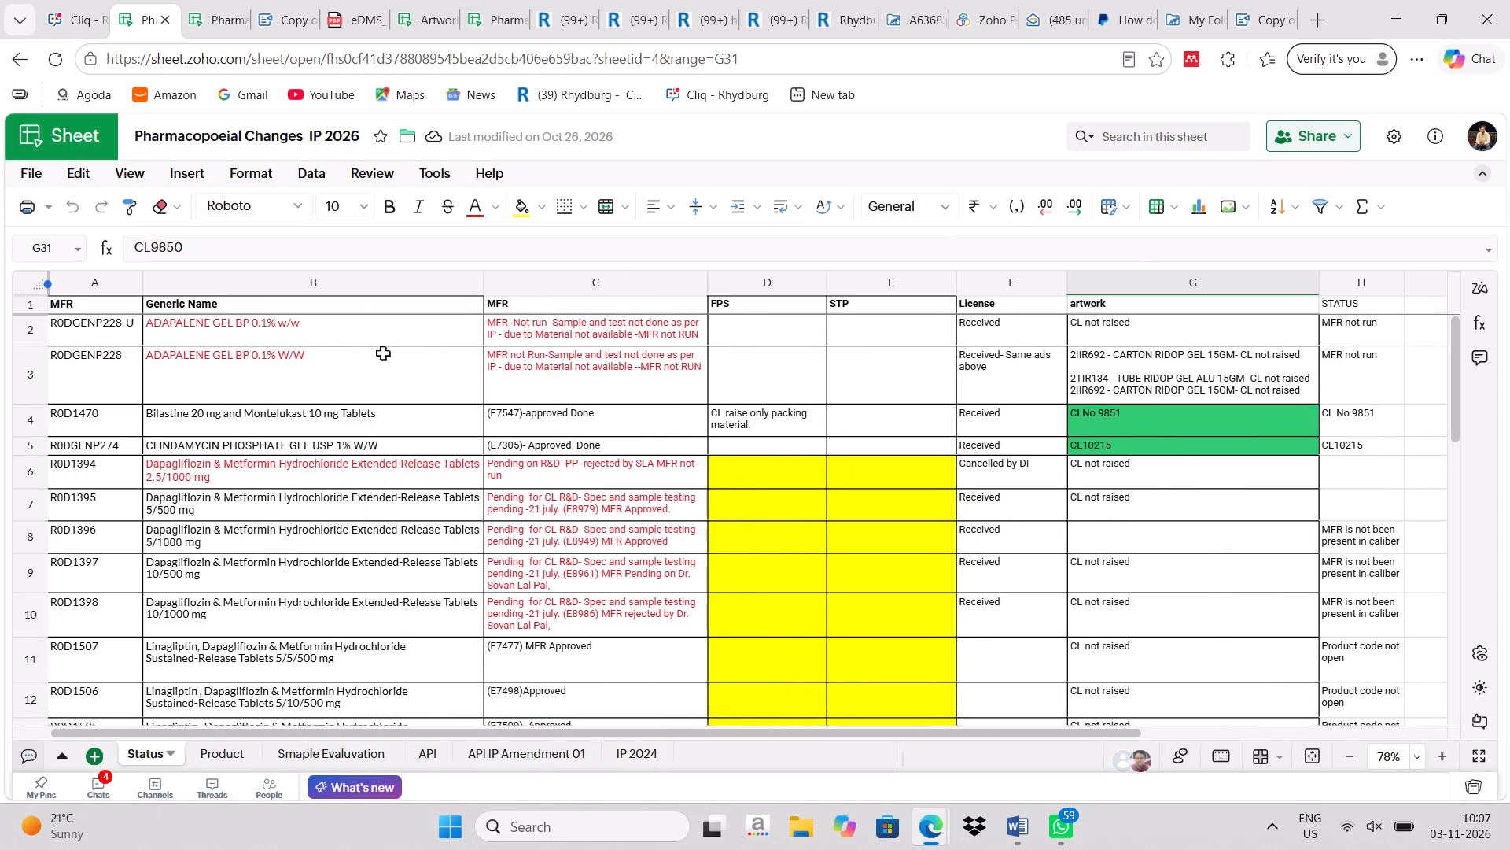
{"action": "scroll", "coordinate": [376, 358], "scroll_direction": "left", "scroll_amount": 3}
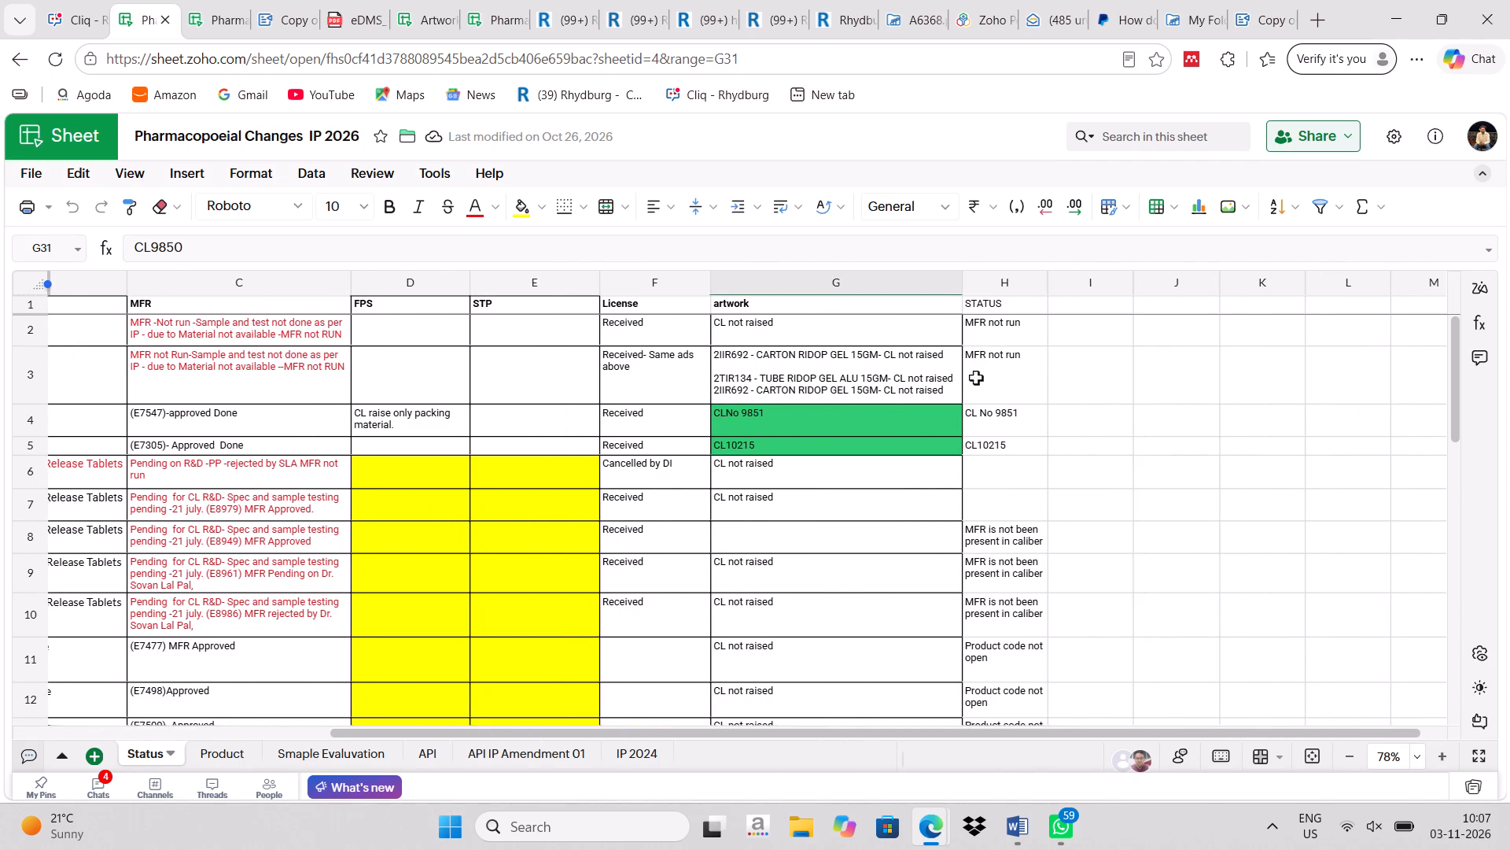
{"action": "left_click", "coordinate": [882, 468]}
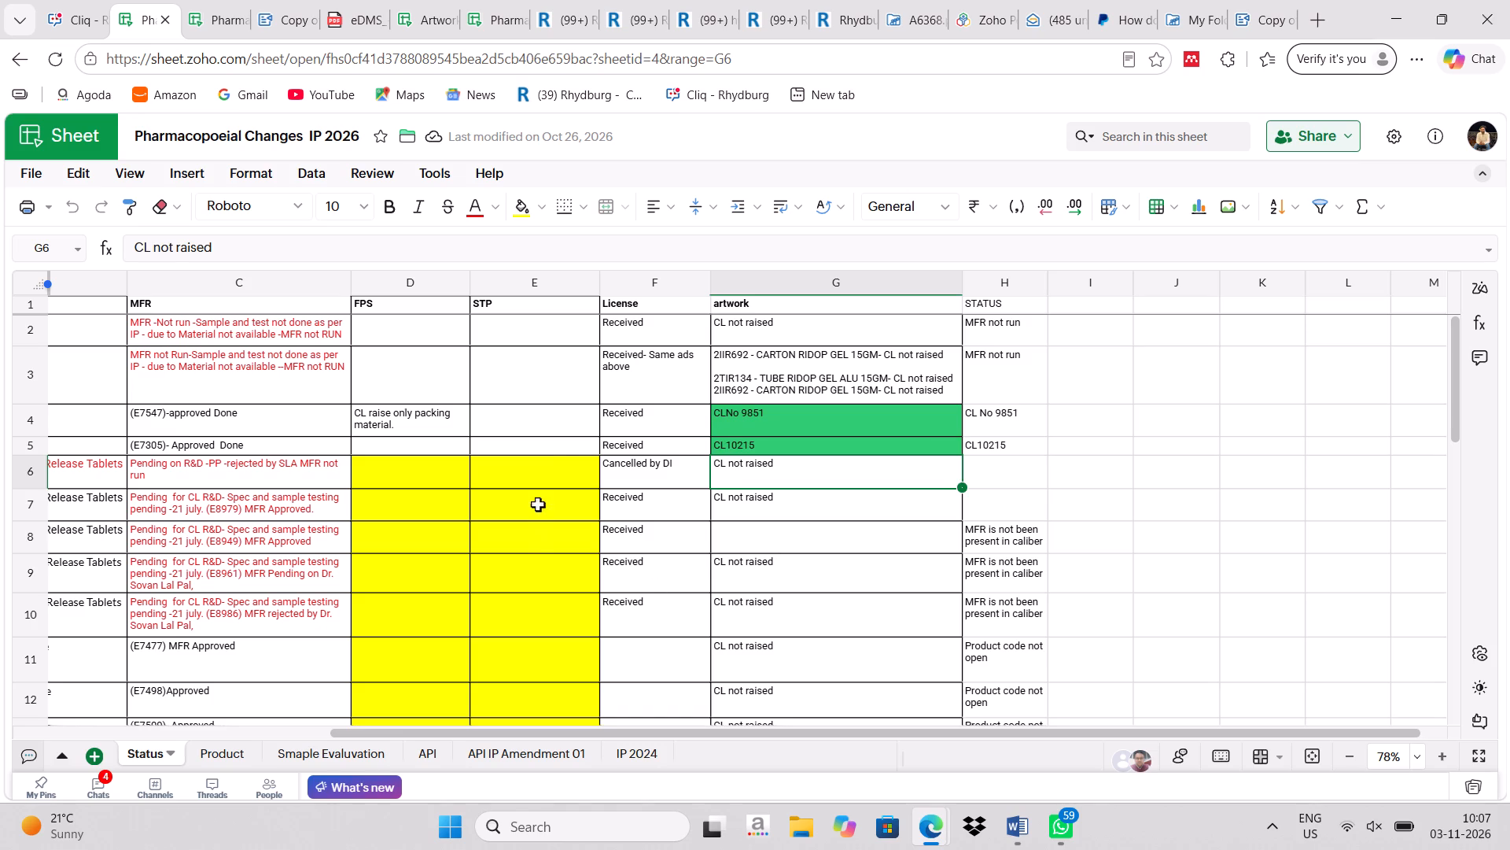
{"action": "left_click", "coordinate": [682, 463]}
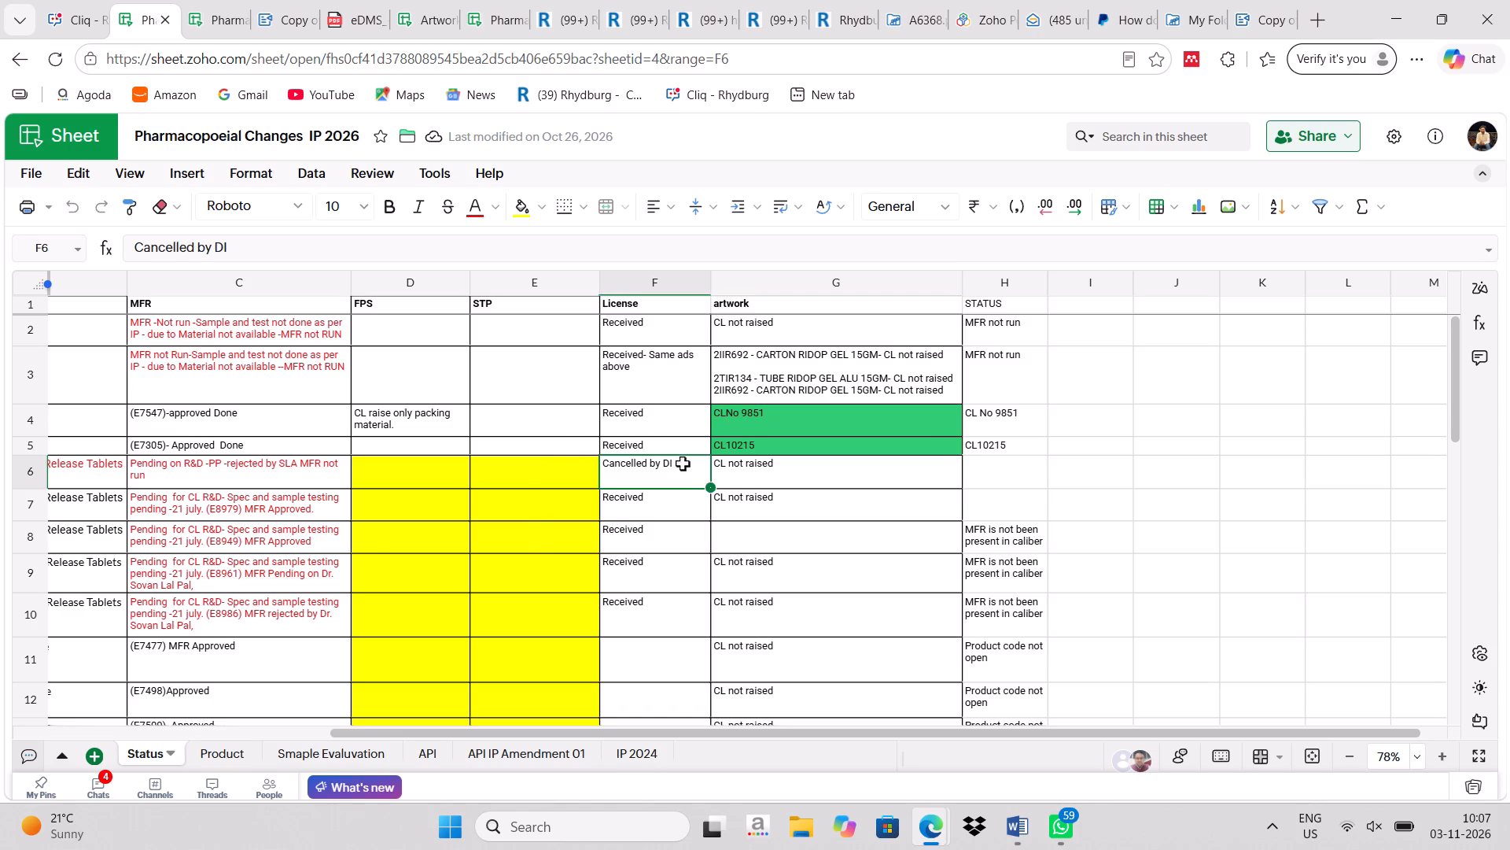
{"action": "scroll", "coordinate": [876, 486], "scroll_direction": "right", "scroll_amount": 2}
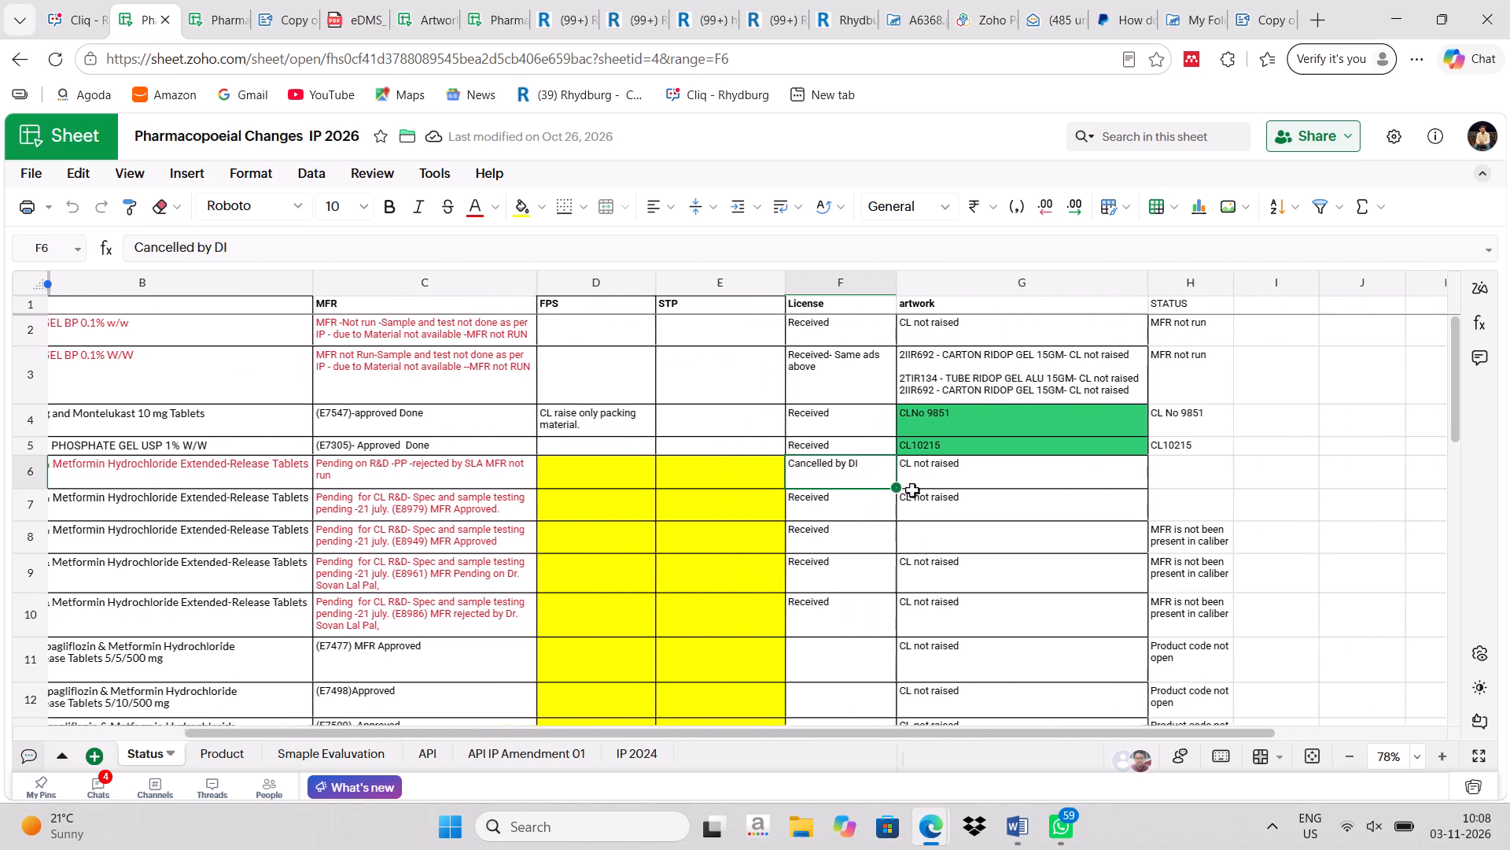
{"action": "scroll", "coordinate": [912, 490], "scroll_direction": "right", "scroll_amount": 2}
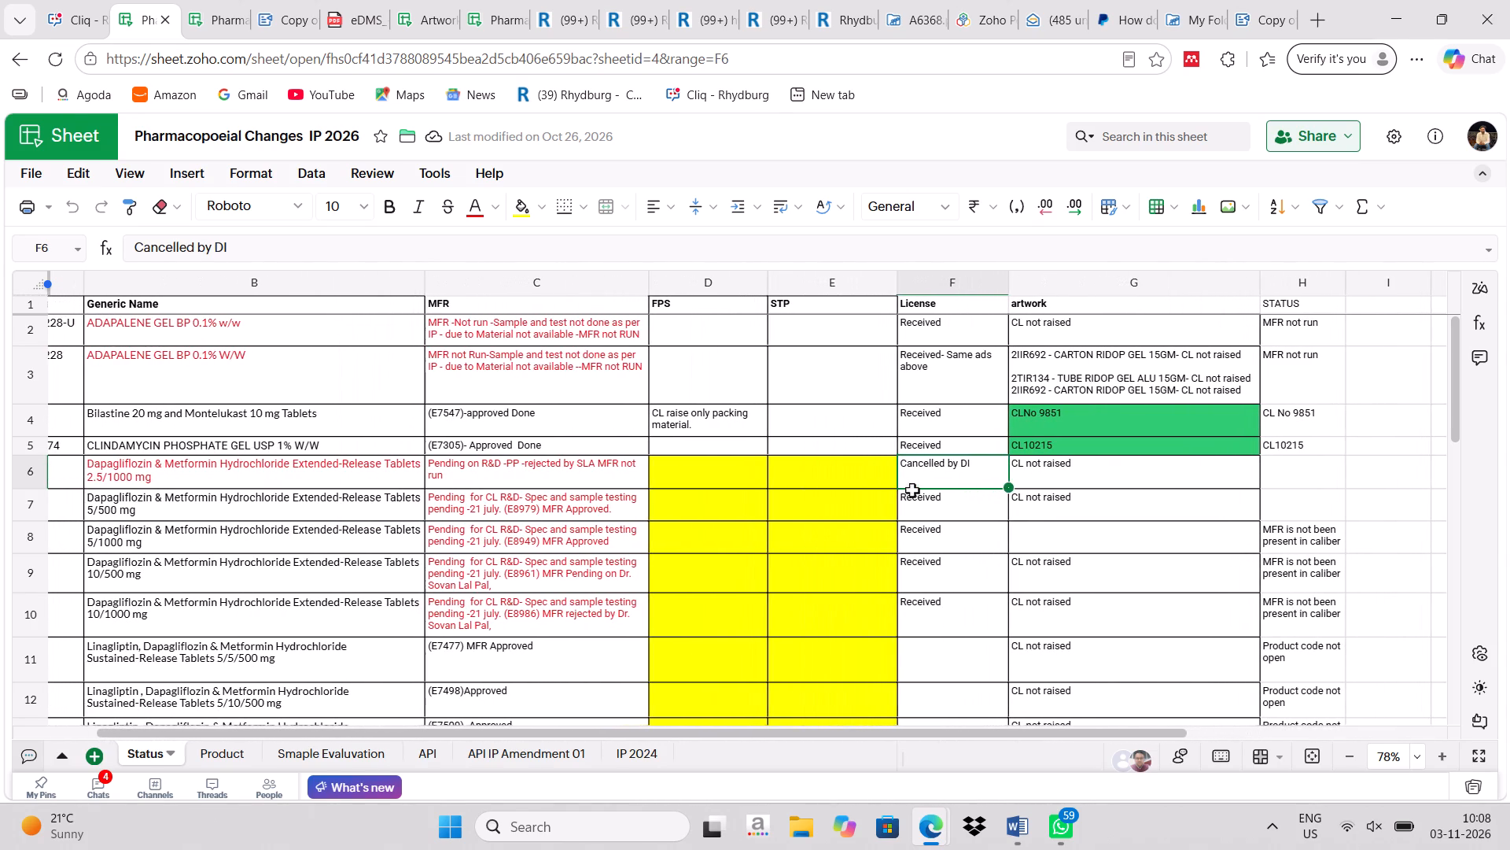
{"action": "scroll", "coordinate": [912, 490], "scroll_direction": "right", "scroll_amount": 1}
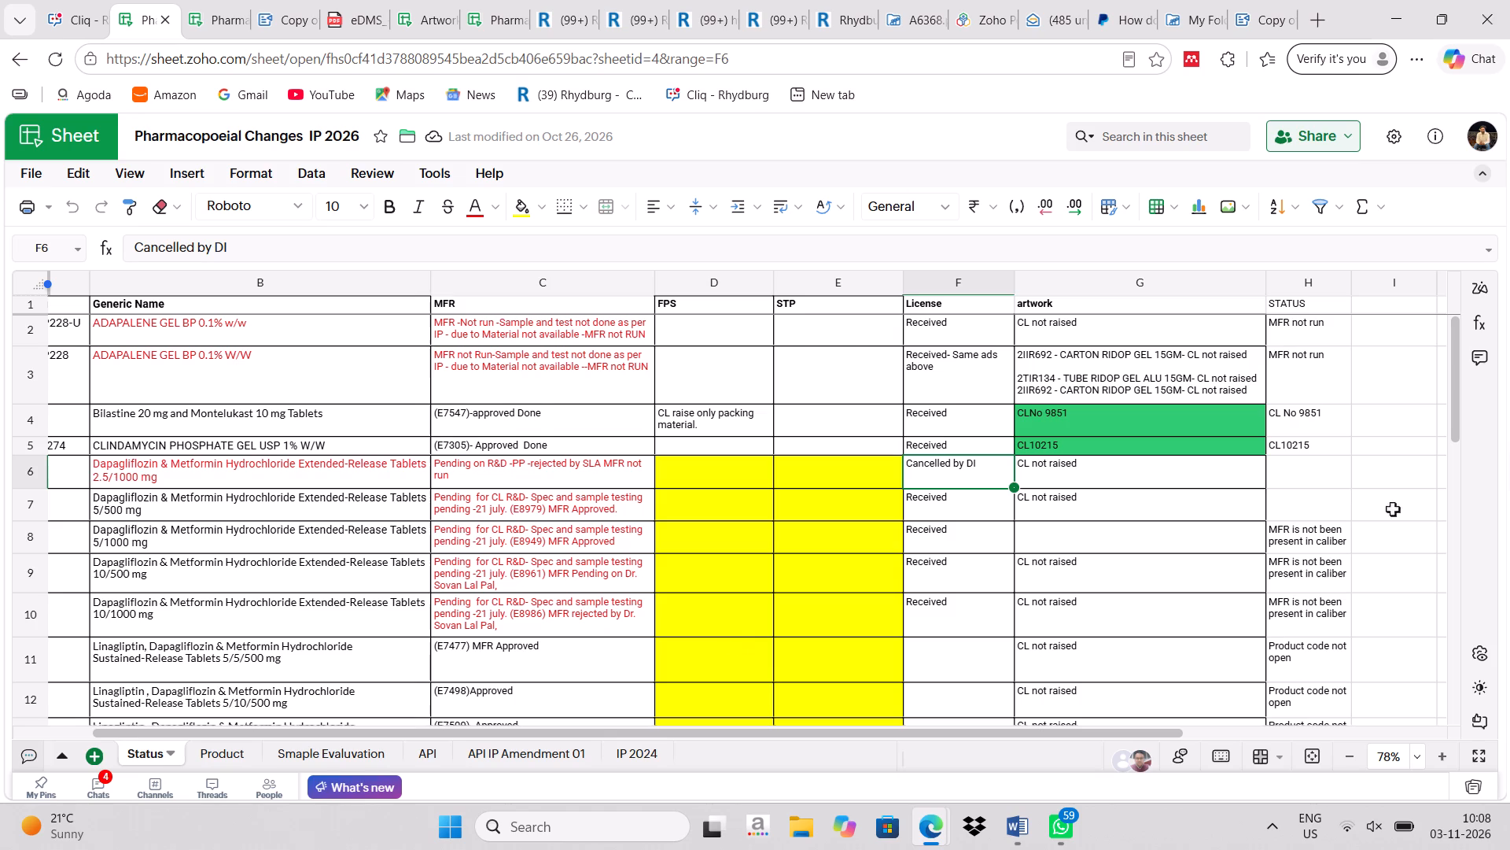
Enter "MFR not run" as the STATUS in row 6 for Dapagliflozin & Metformin Hydrochloride Extended-Release Tablets 2.5/1000 mg.
{"action": "double_click", "coordinate": [1313, 469]}
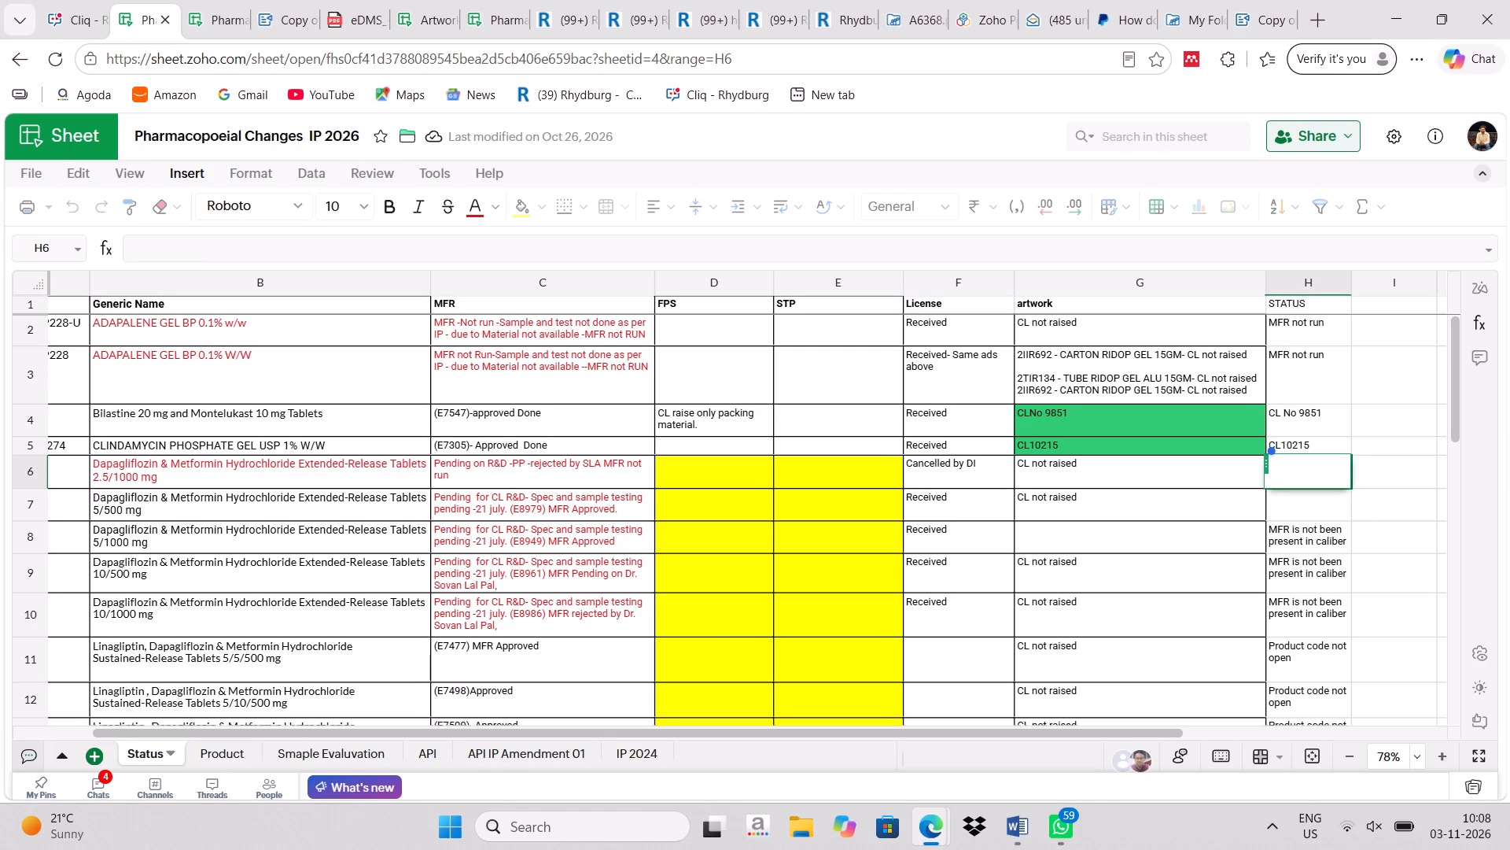
{"action": "type", "text": "MNF"}
{"action": "key", "text": "BackSpace"}
{"action": "key", "text": "BackSpace"}
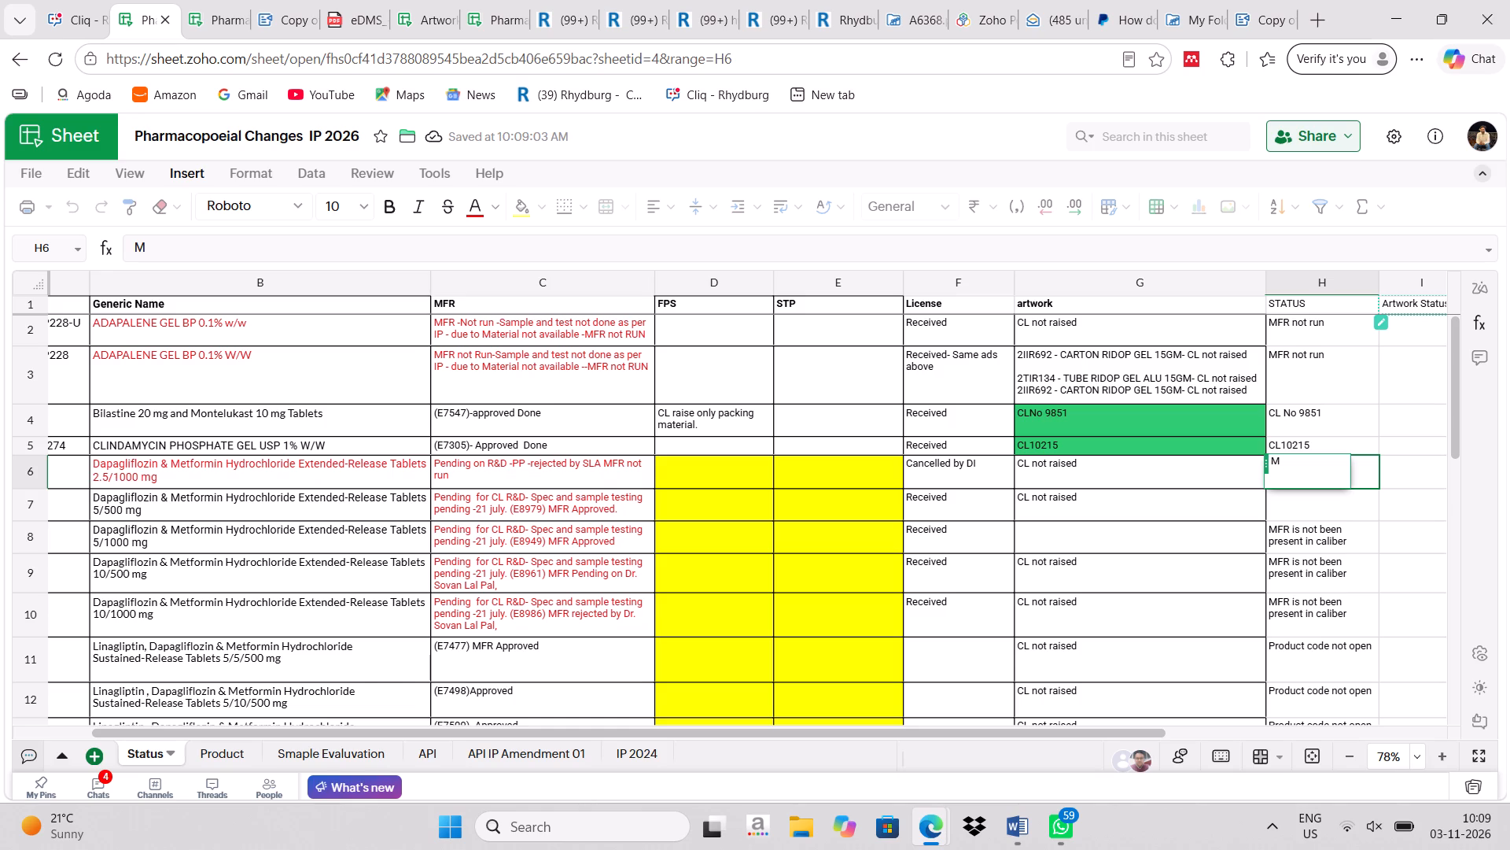
{"action": "type", "text": "FR"}
{"action": "key", "text": "space"}
{"action": "key", "text": "n"}
{"action": "type", "text": "ot run"}
{"action": "left_click", "coordinate": [1290, 521]}
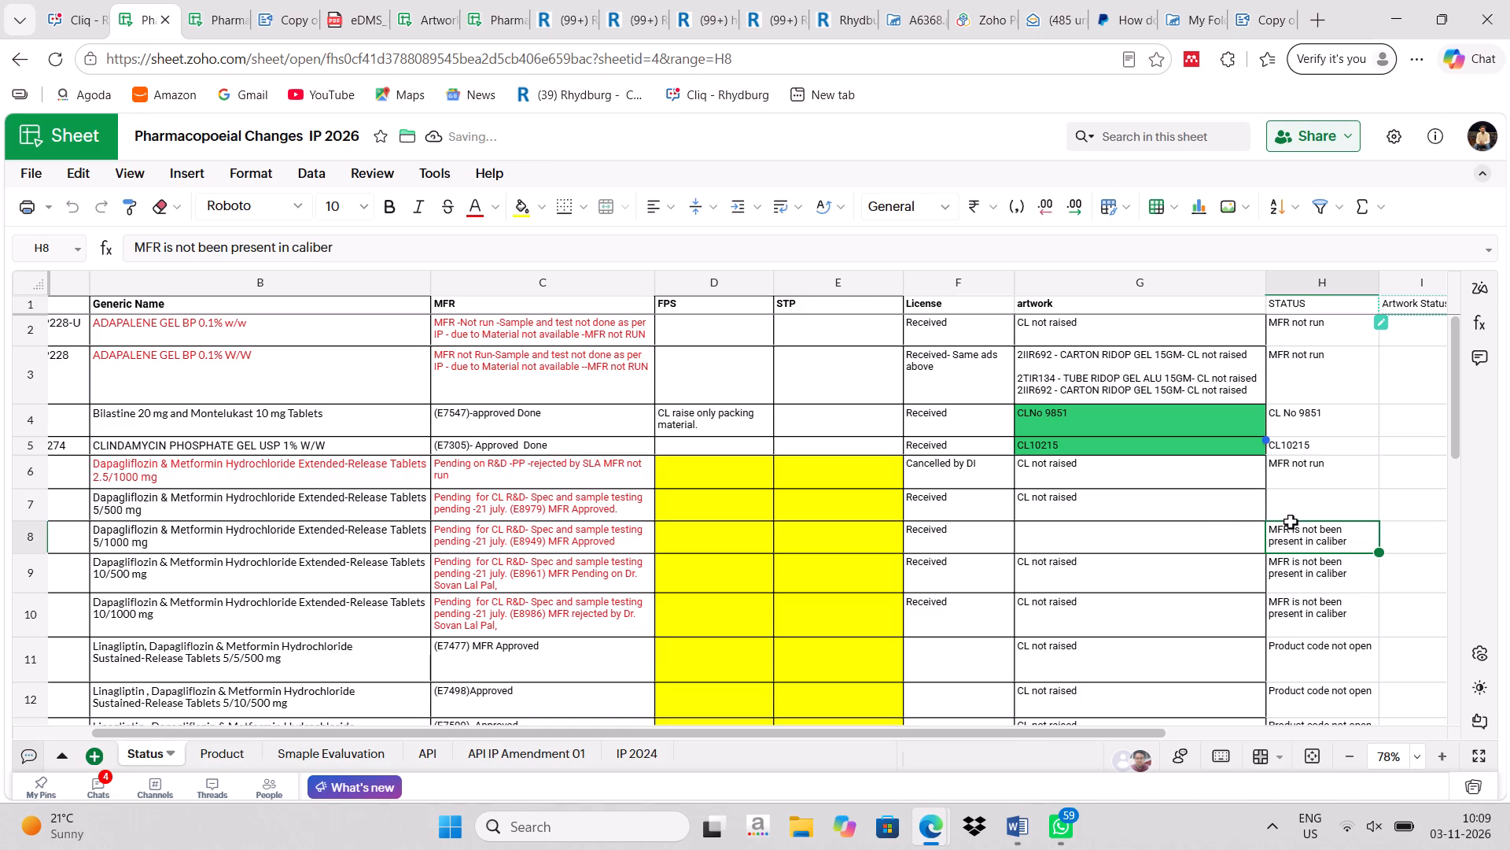
Enter "MFR nopt run" as the STATUS in row 7 for Dapagliflozin & Metformin Hydrochloride Extended-Release Tablets 5/500 mg.
{"action": "double_click", "coordinate": [1290, 506]}
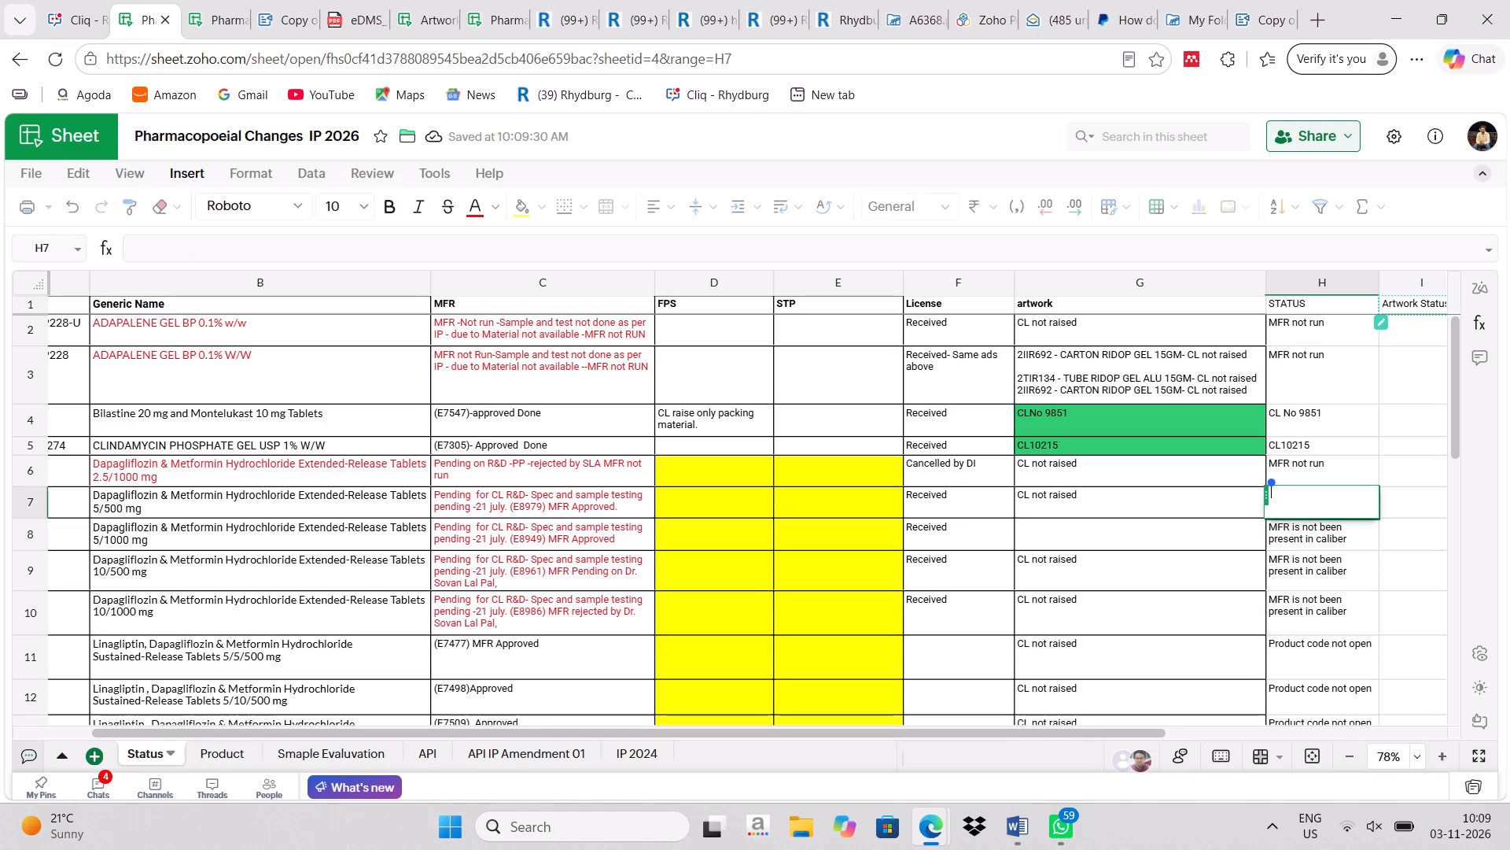
{"action": "type", "text": "MFR nopt run"}
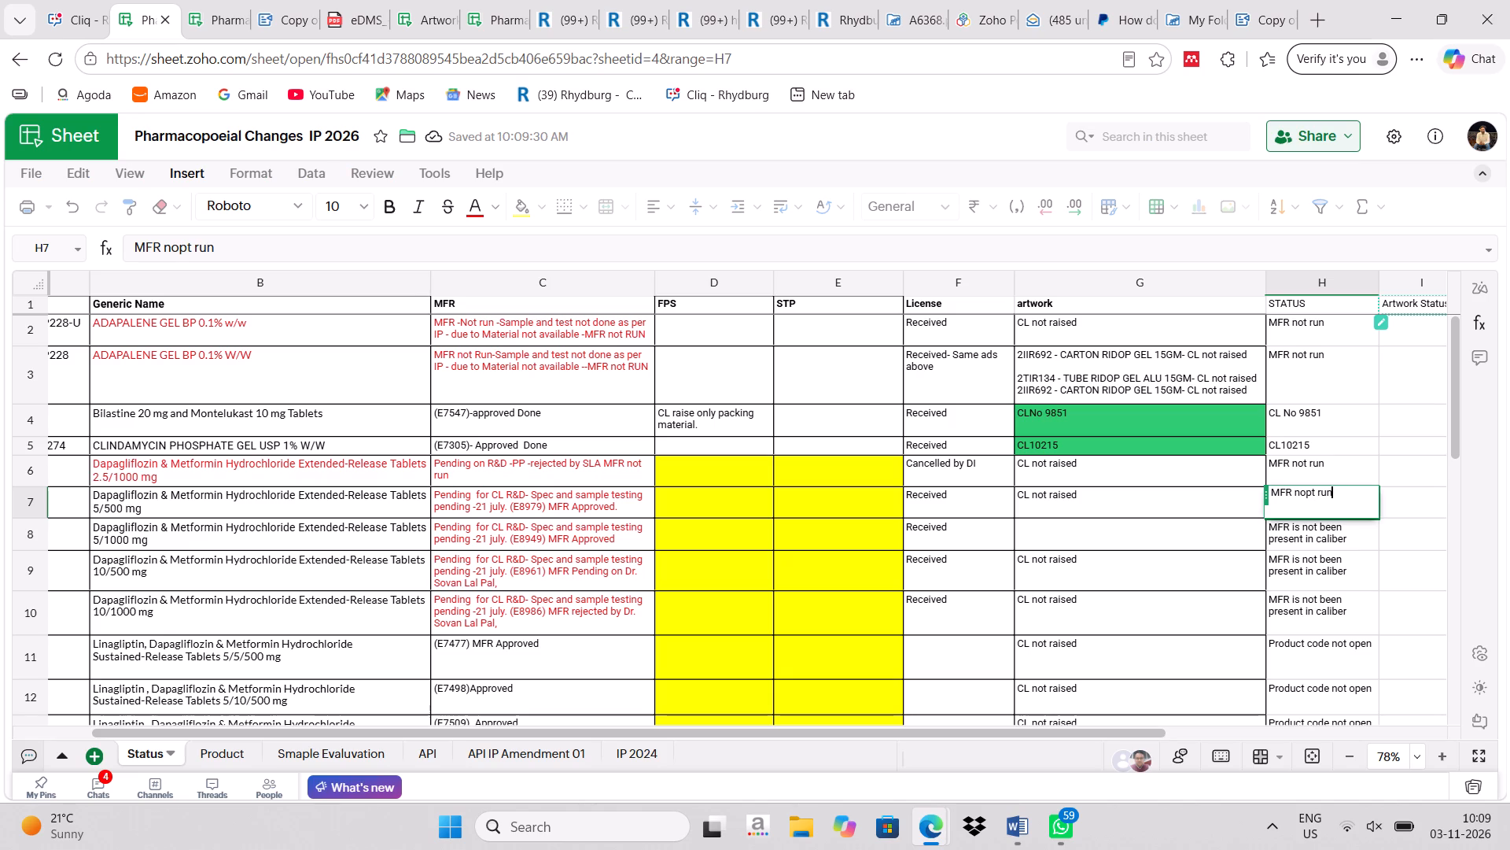
{"action": "key", "text": "Return"}
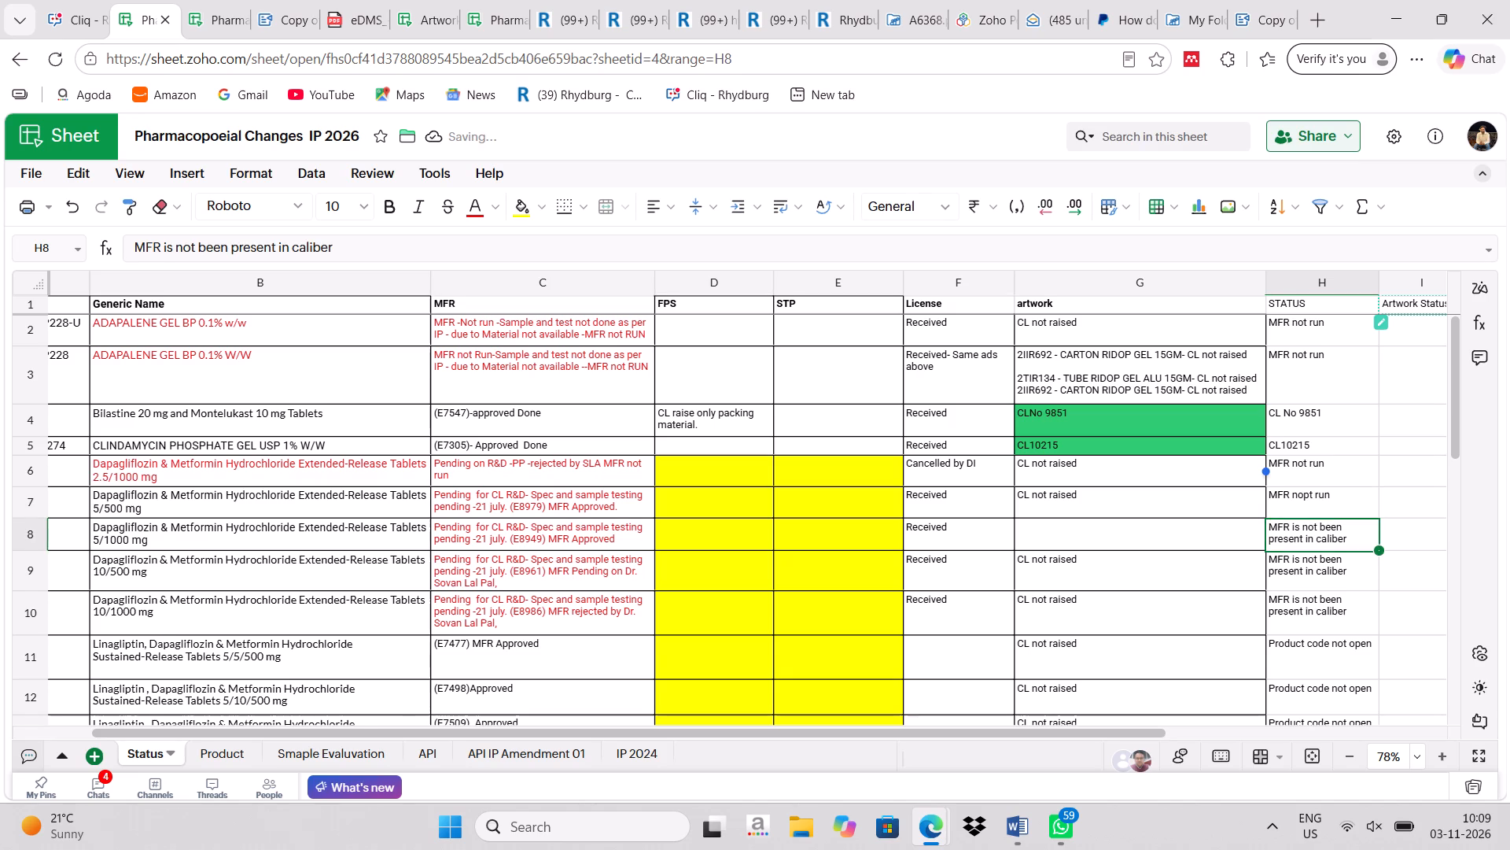
{"action": "scroll", "coordinate": [1152, 517], "scroll_direction": "left", "scroll_amount": 2}
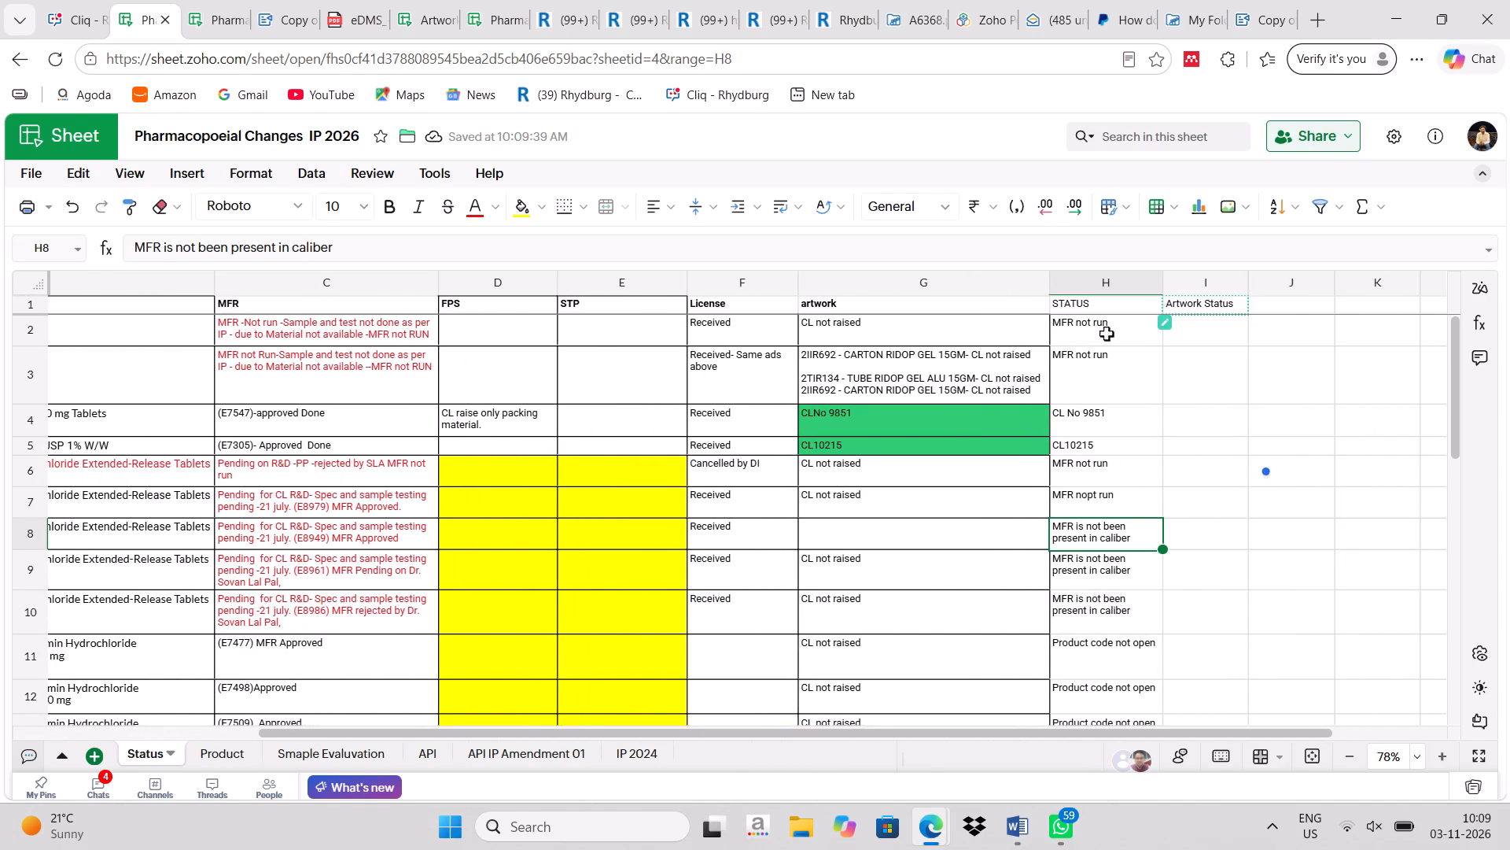
Look through the open eDMS Workflow Report, Change Control and Change Control MIS pages for the status of CL10215 from row 5.
{"action": "left_click", "coordinate": [1184, 428]}
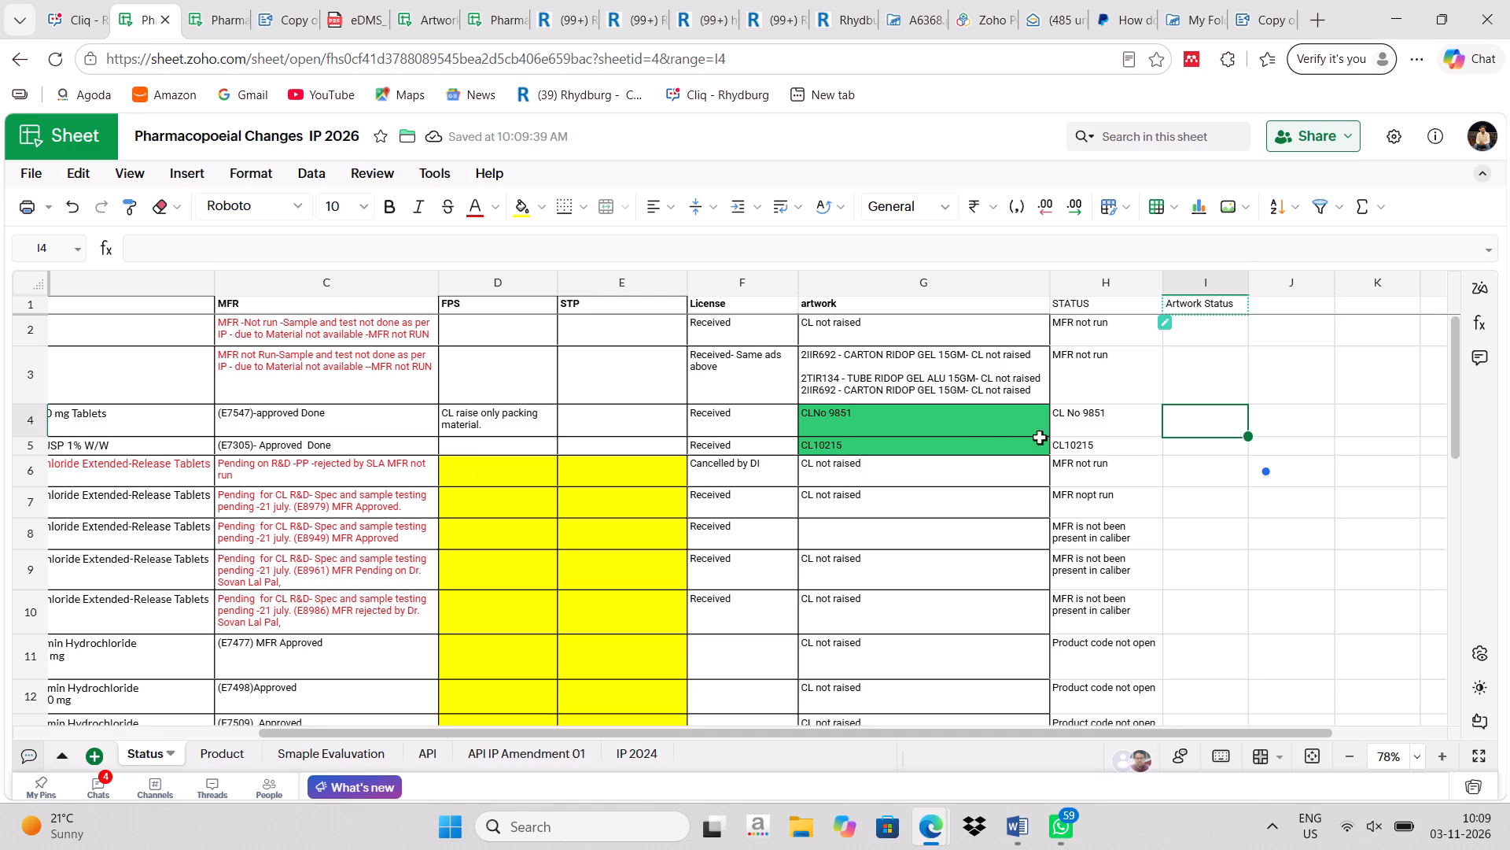
{"action": "left_click", "coordinate": [1159, 448]}
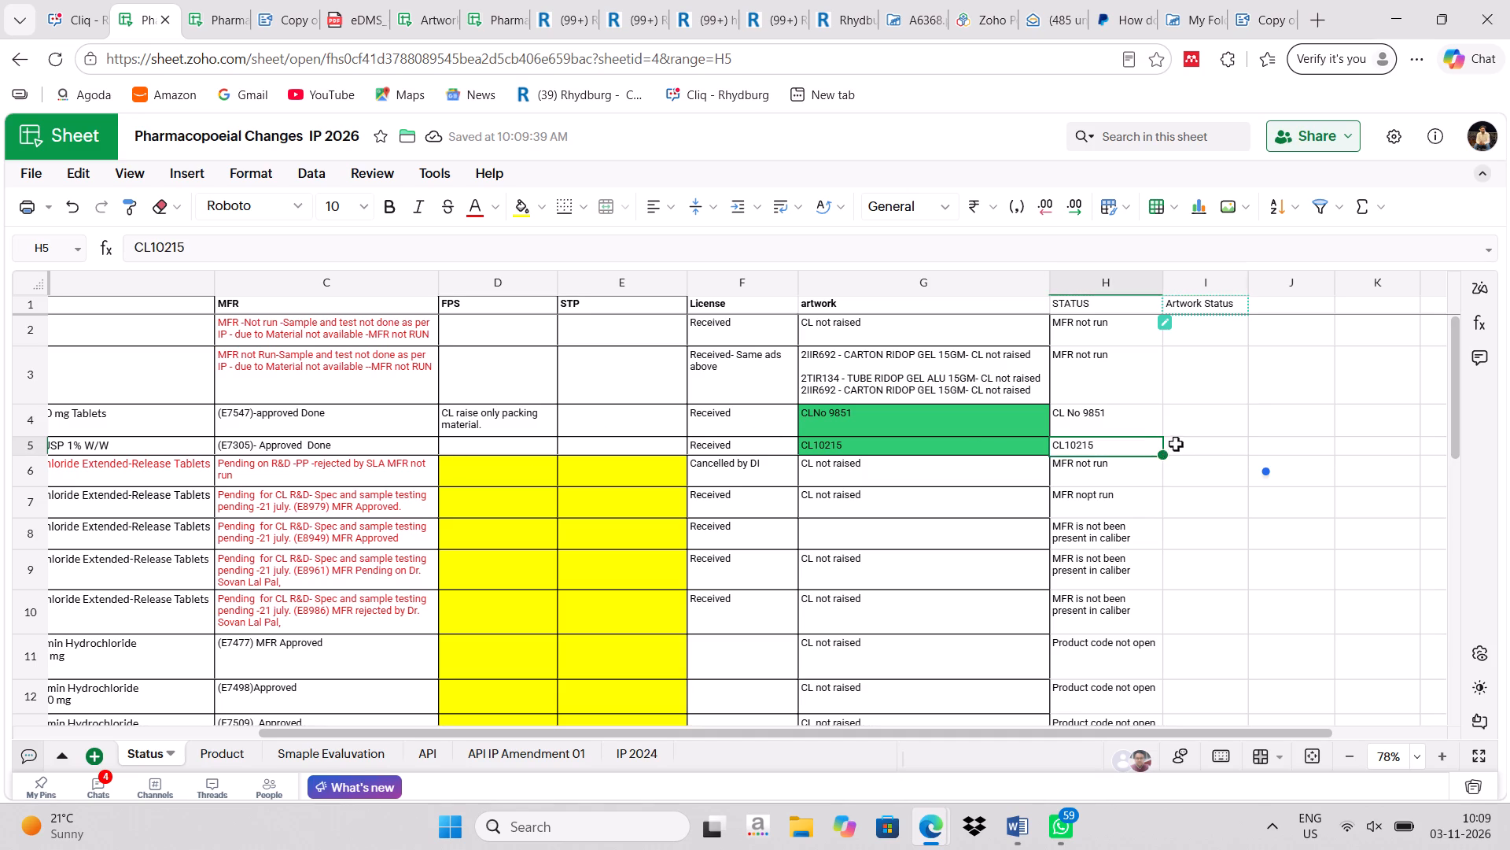
{"action": "left_click", "coordinate": [1175, 443]}
{"action": "scroll", "coordinate": [462, 523], "scroll_direction": "right", "scroll_amount": 1}
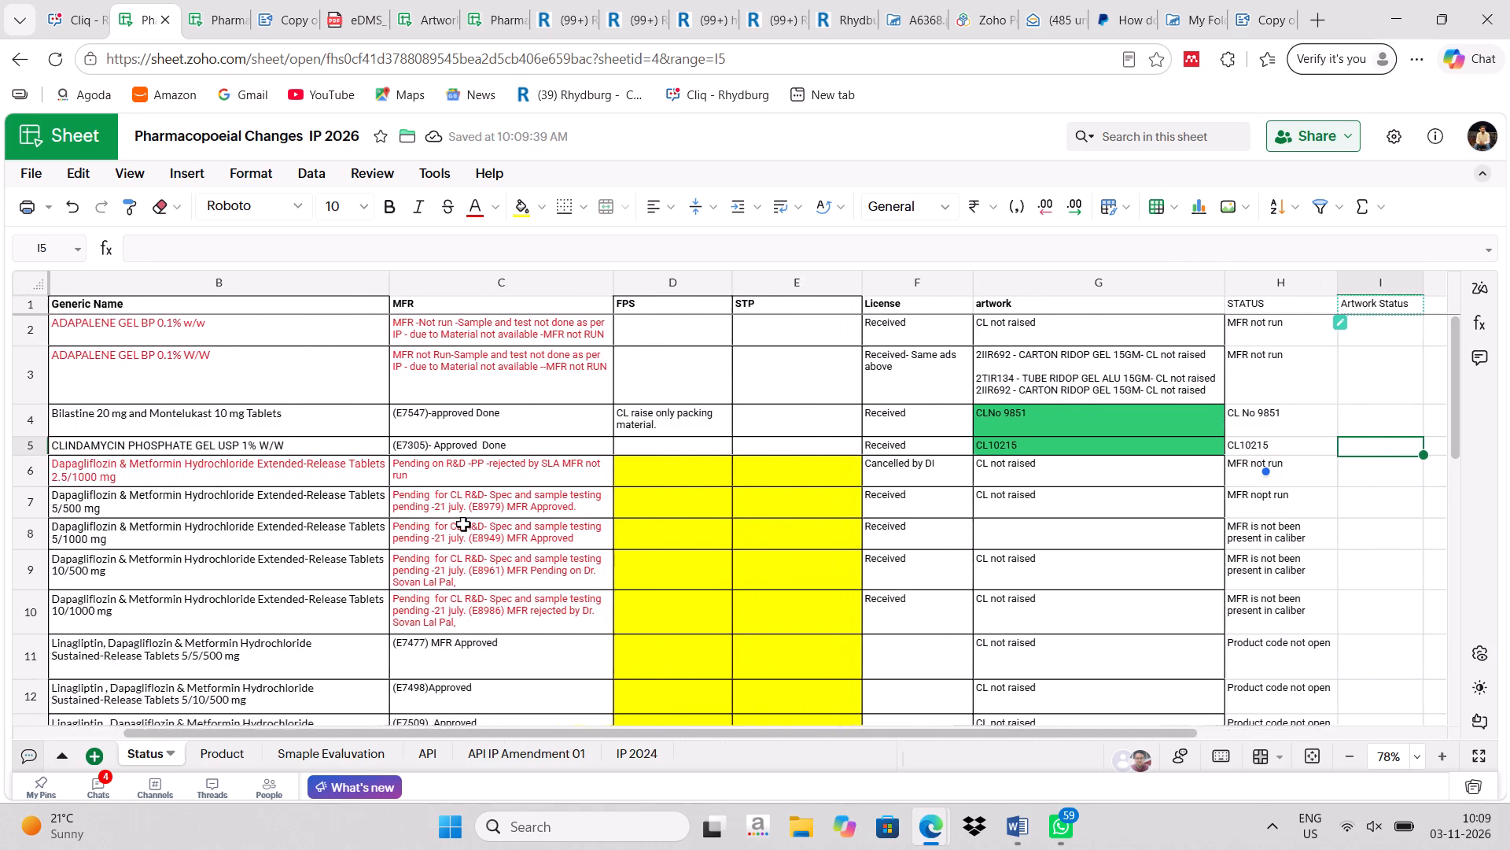
{"action": "scroll", "coordinate": [462, 523], "scroll_direction": "right", "scroll_amount": 1}
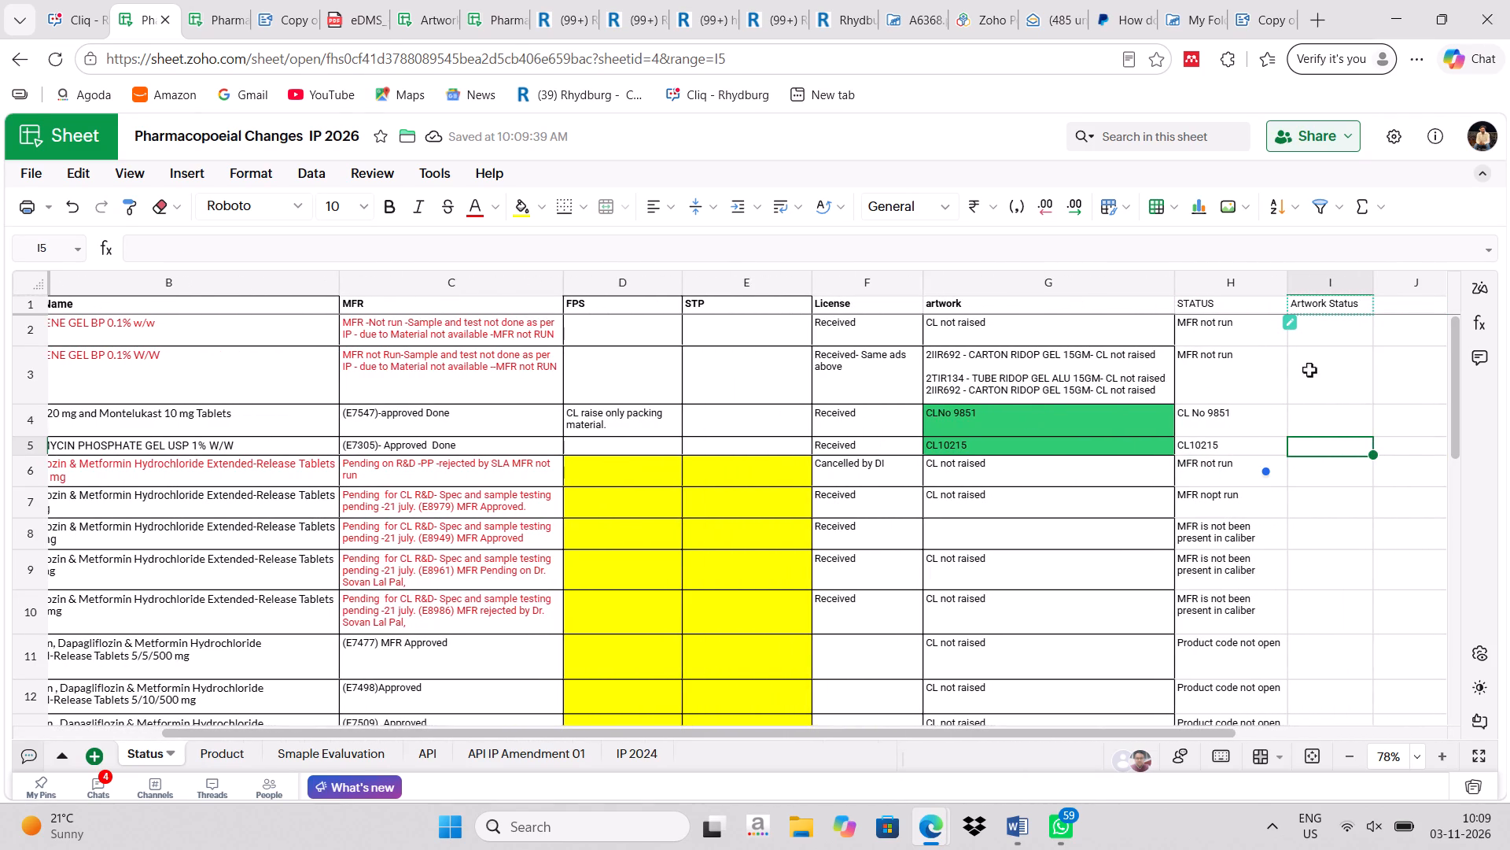
{"action": "left_click", "coordinate": [1302, 451]}
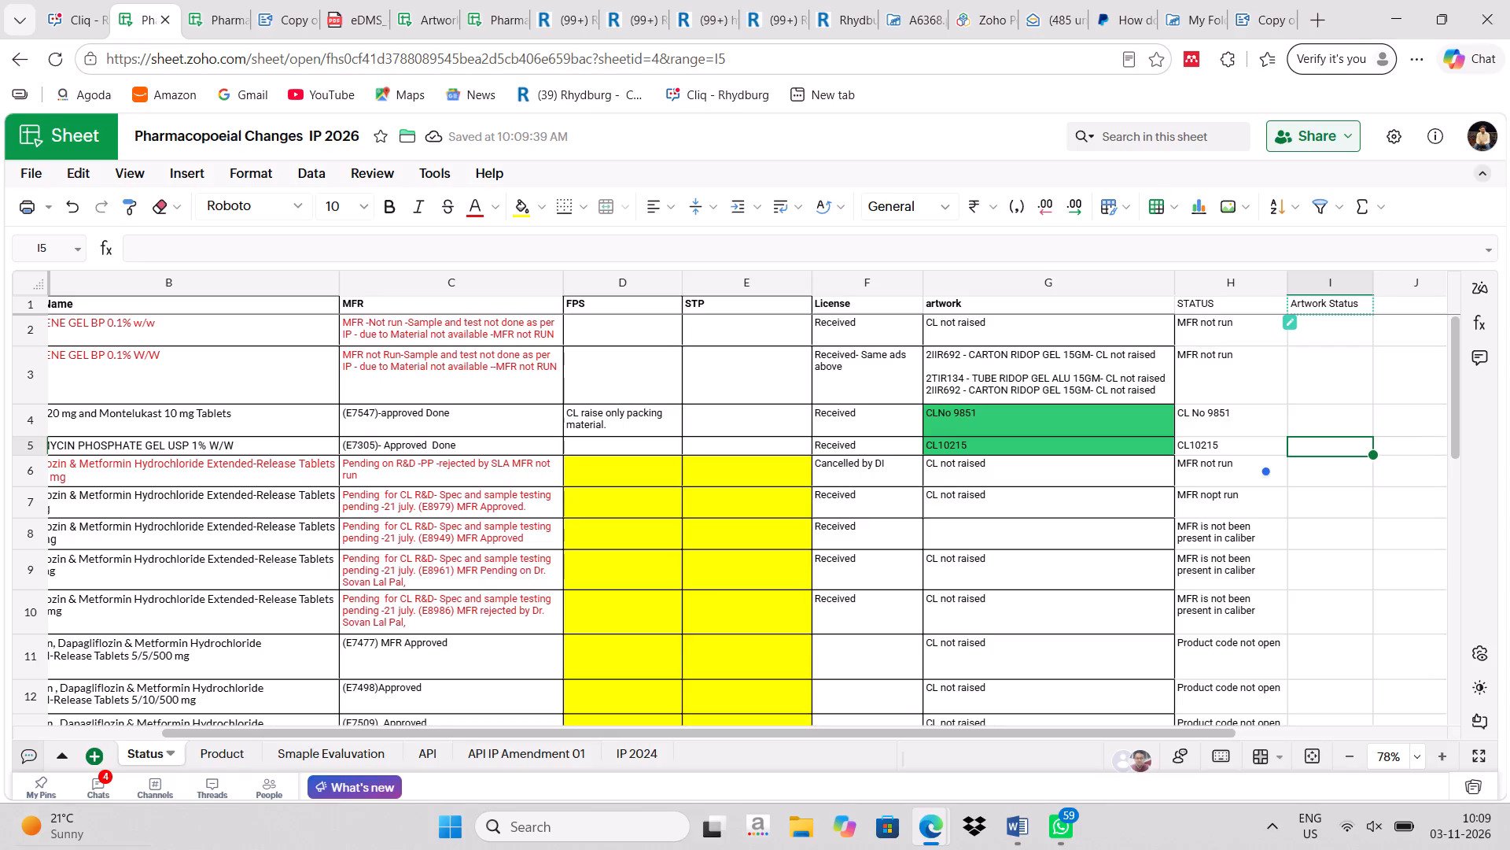
{"action": "left_click_drag", "start_coordinate": [503, 10], "coordinate": [513, 15]}
{"action": "left_click", "coordinate": [554, 12]}
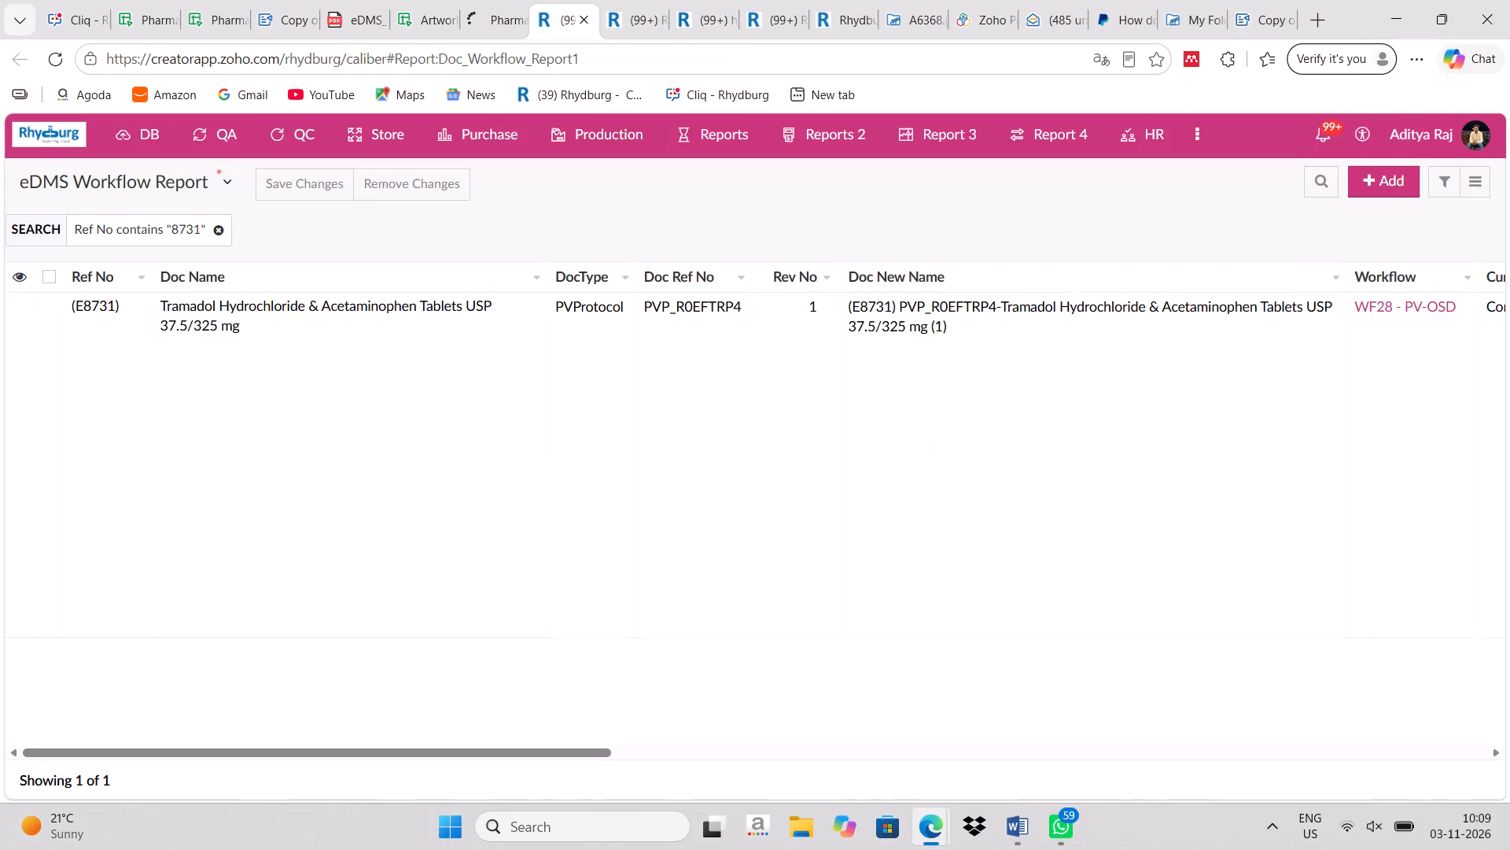
{"action": "left_click", "coordinate": [636, 11]}
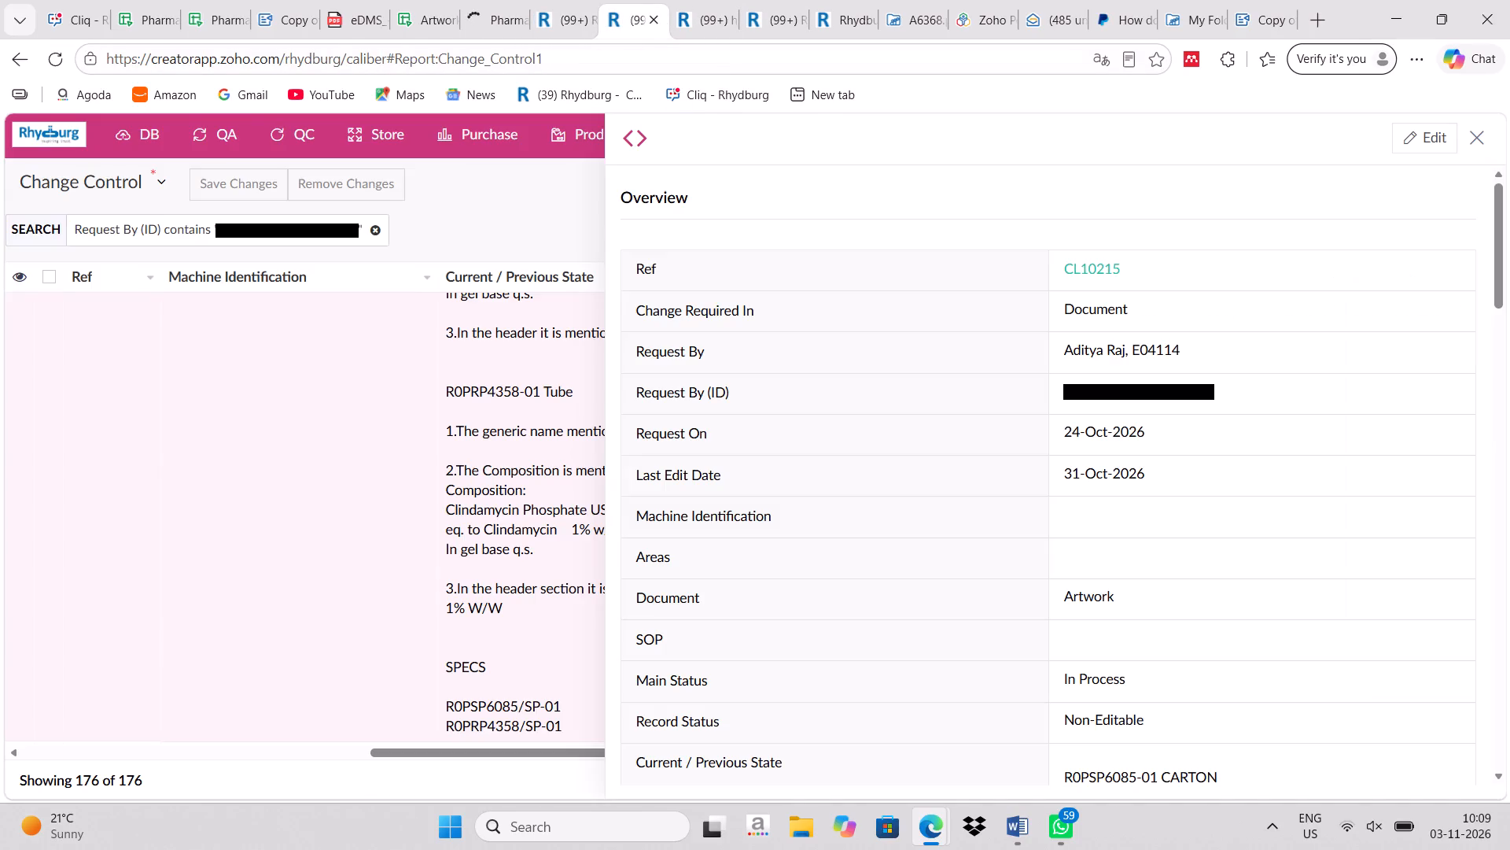
{"action": "left_click", "coordinate": [702, 13]}
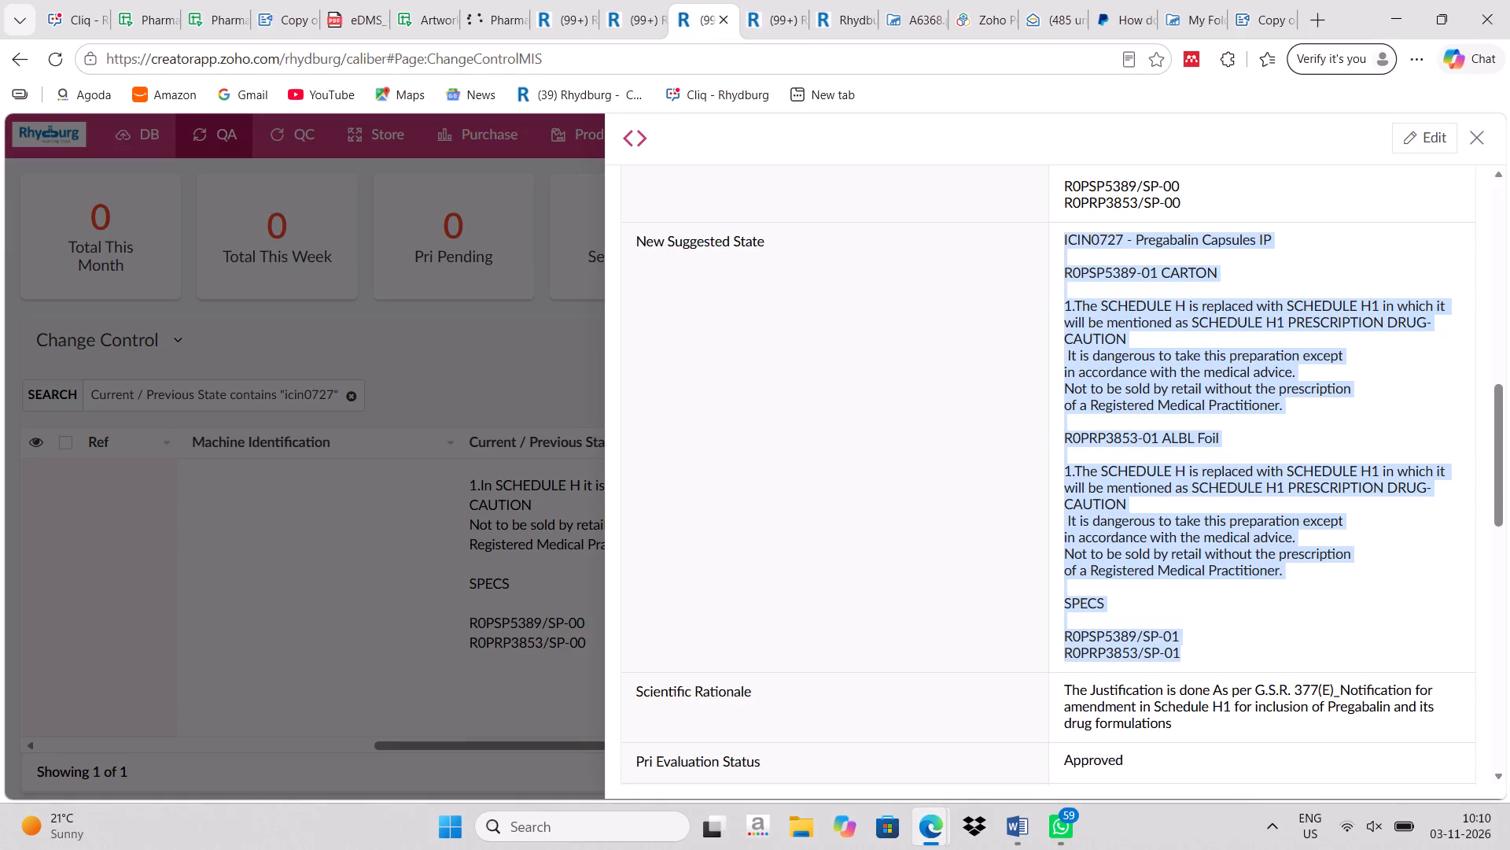
{"action": "left_click", "coordinate": [1477, 128]}
Switch to the Artwork Review Report and examine the stage and review details of the artwork run against CL10215.
{"action": "left_click", "coordinate": [832, 6]}
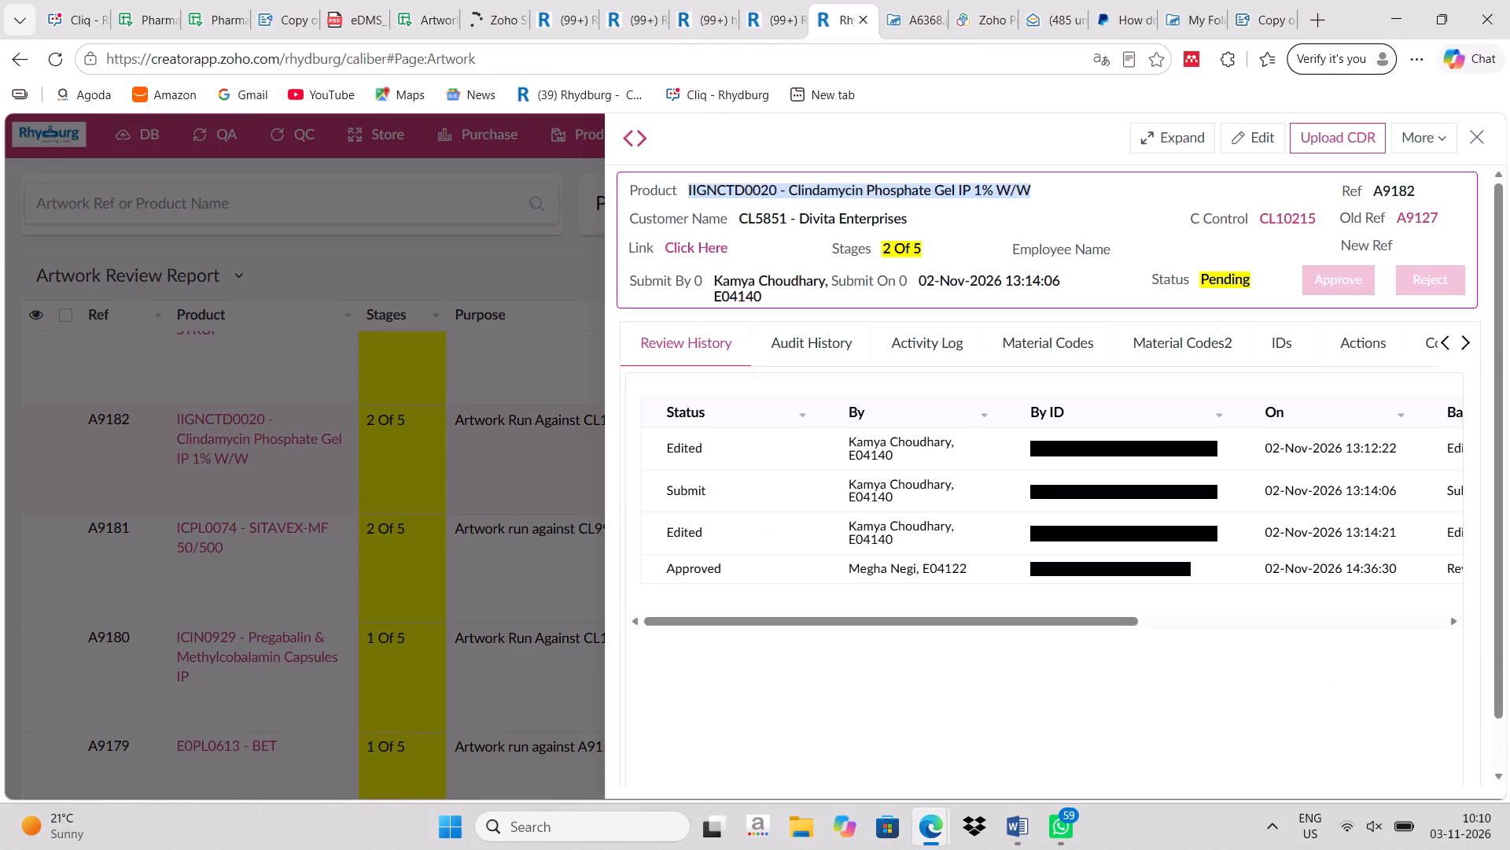
{"action": "left_click", "coordinate": [1471, 135]}
{"action": "scroll", "coordinate": [377, 503], "scroll_direction": "up", "scroll_amount": 6}
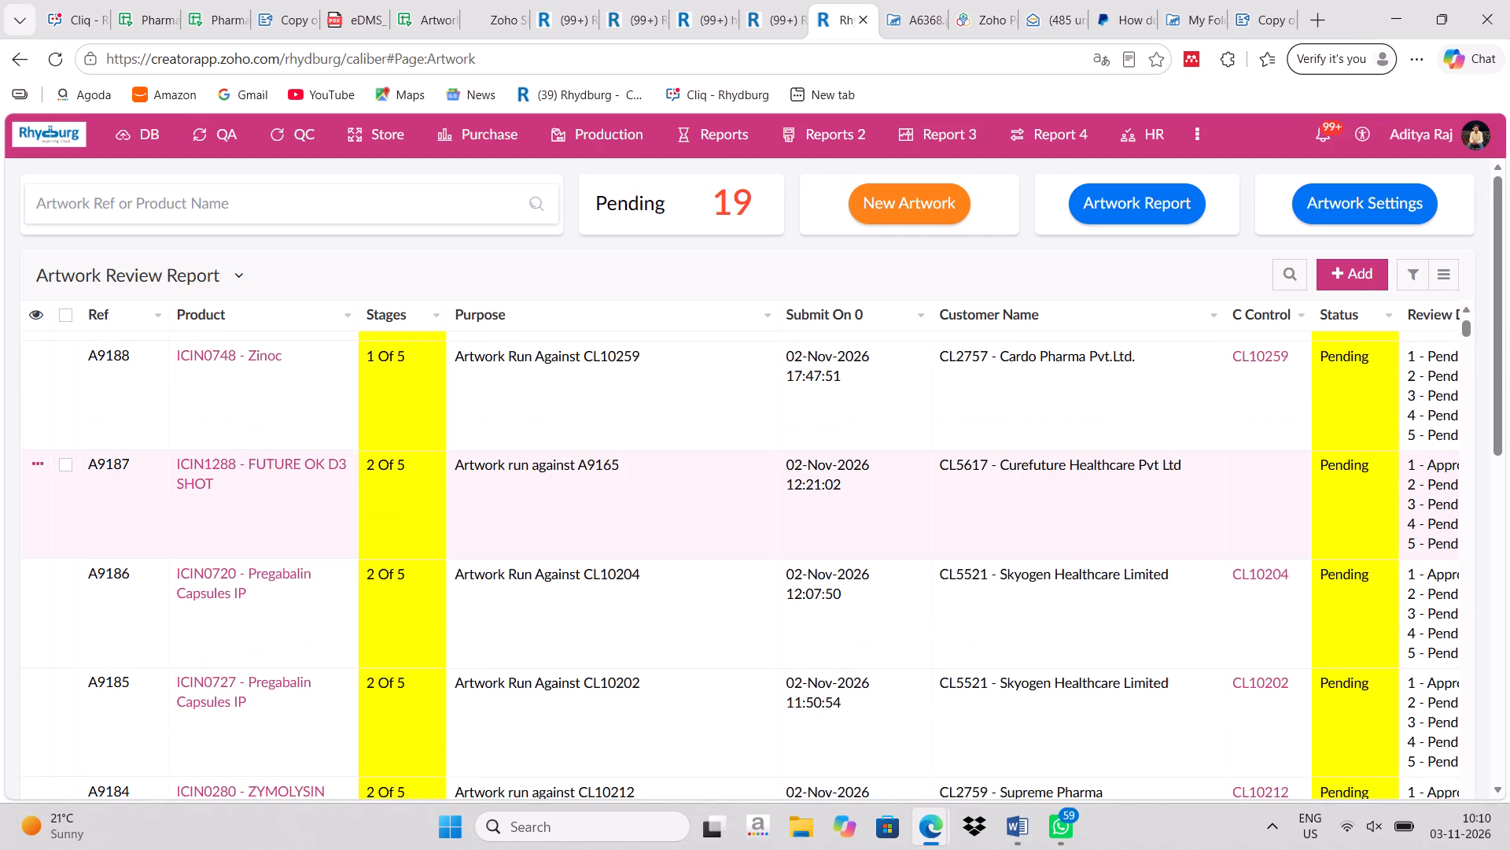
{"action": "scroll", "coordinate": [438, 461], "scroll_direction": "up", "scroll_amount": 5}
{"action": "scroll", "coordinate": [436, 475], "scroll_direction": "down", "scroll_amount": 1}
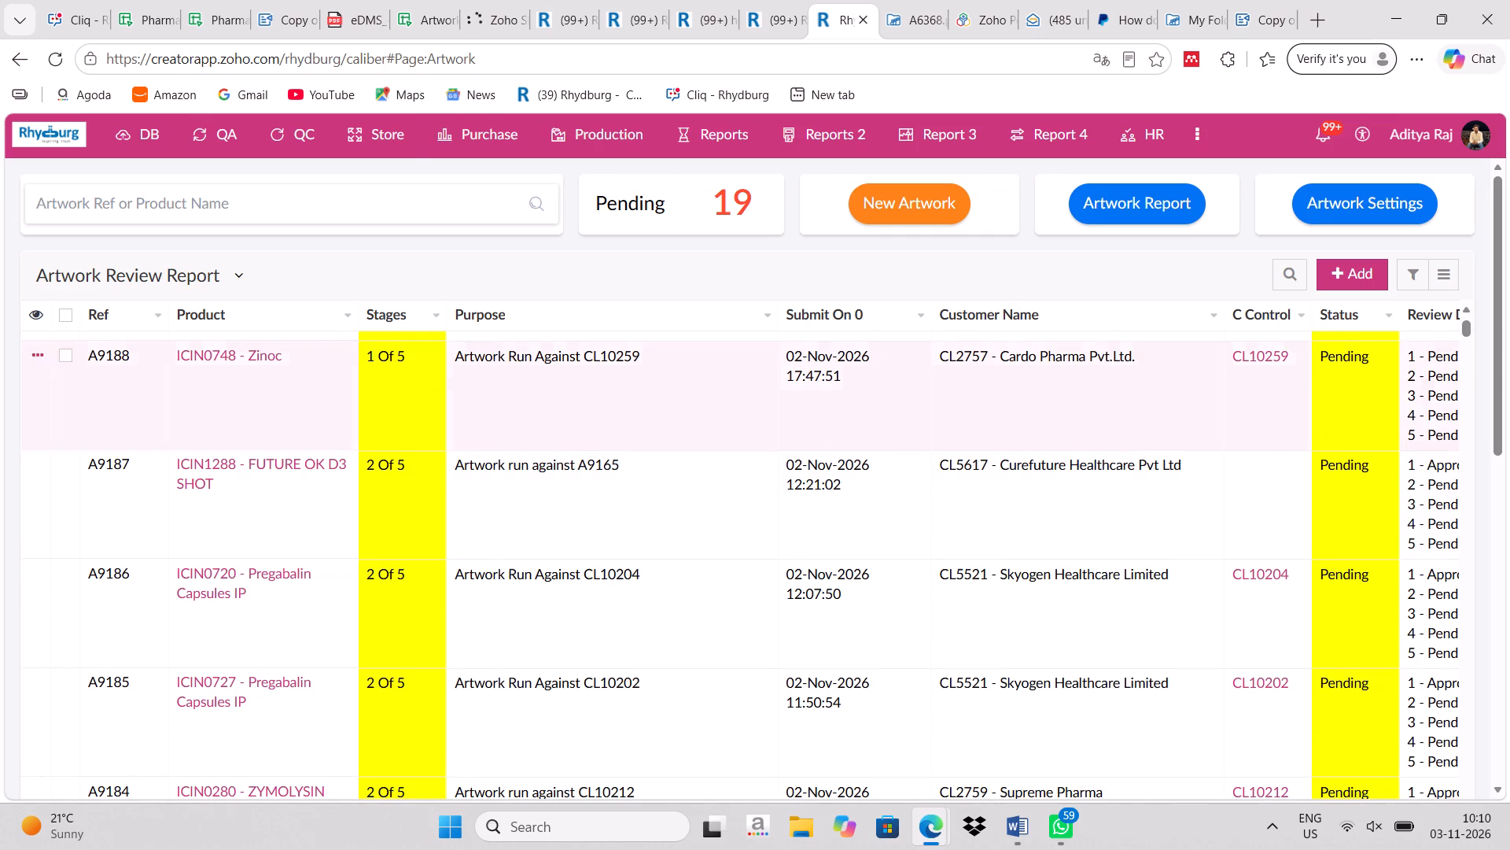
{"action": "left_click", "coordinate": [204, 312]}
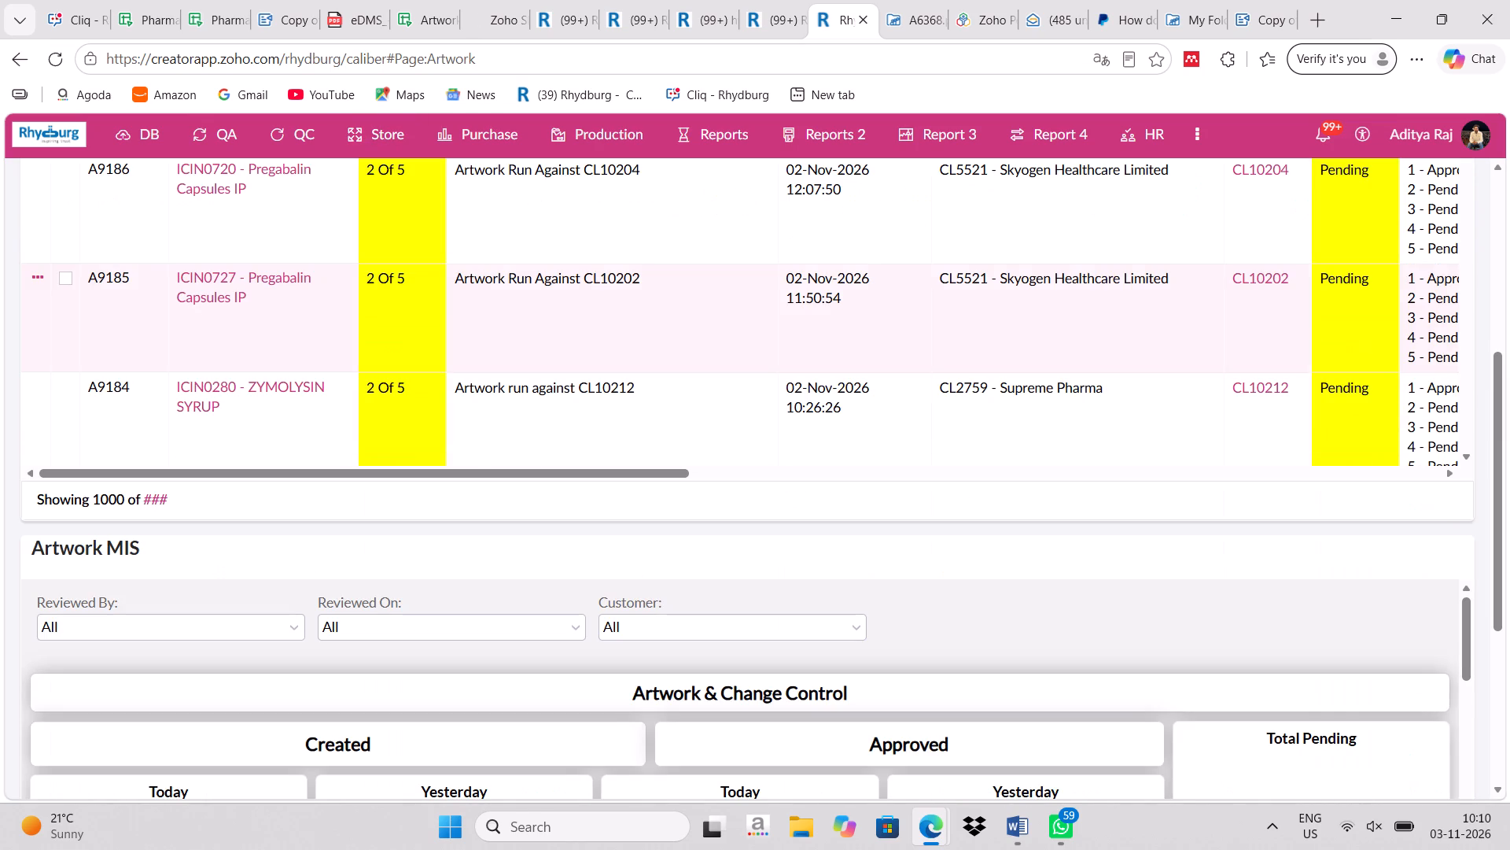
{"action": "left_click_drag", "start_coordinate": [1497, 376], "coordinate": [1499, 328]}
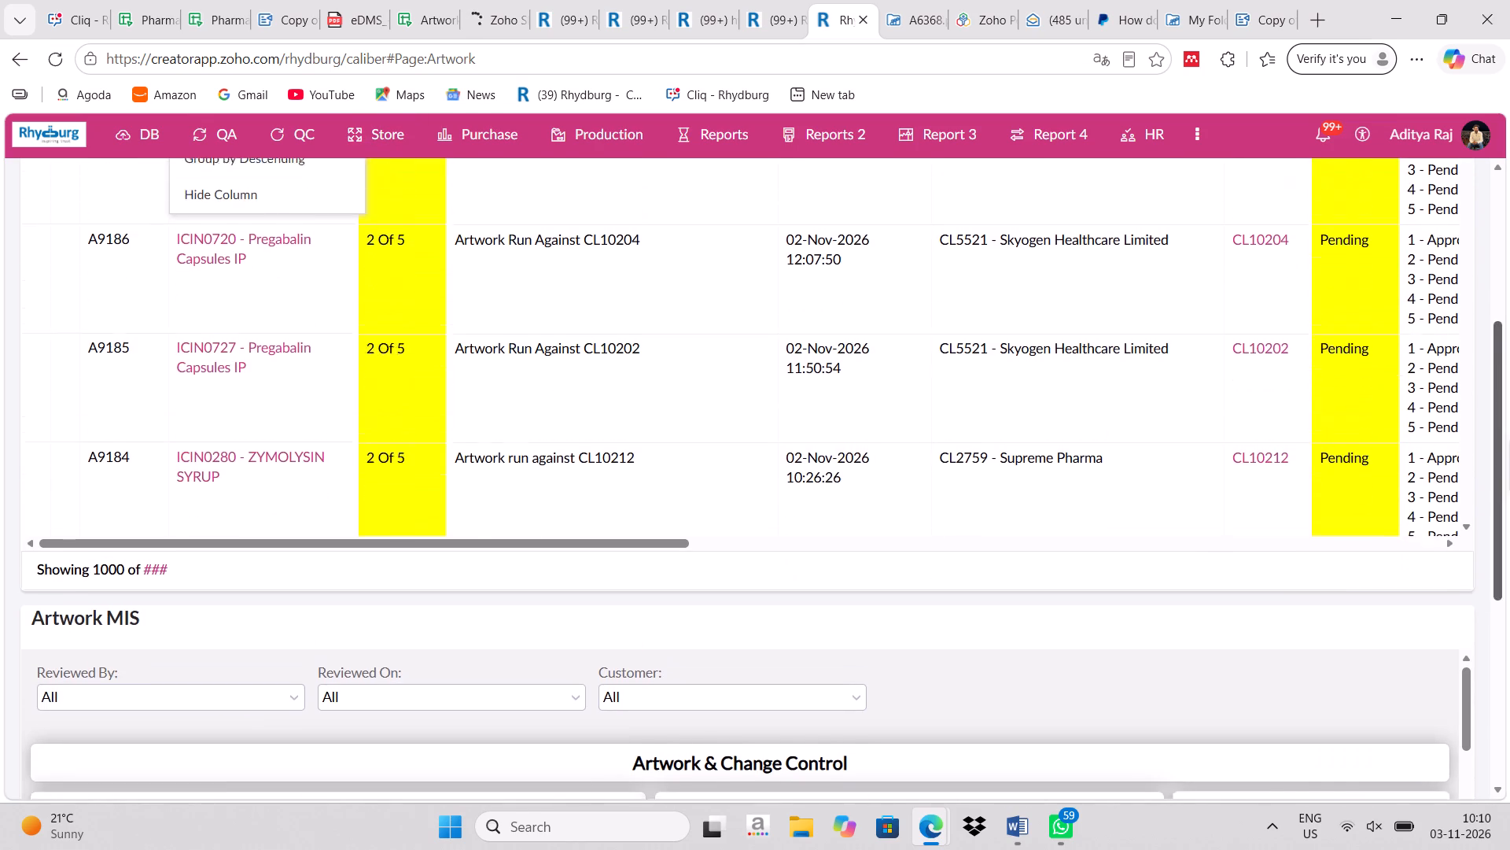
{"action": "left_click_drag", "start_coordinate": [1499, 328], "coordinate": [1496, 194]}
{"action": "scroll", "coordinate": [943, 564], "scroll_direction": "down", "scroll_amount": 2}
{"action": "scroll", "coordinate": [748, 512], "scroll_direction": "down", "scroll_amount": 2}
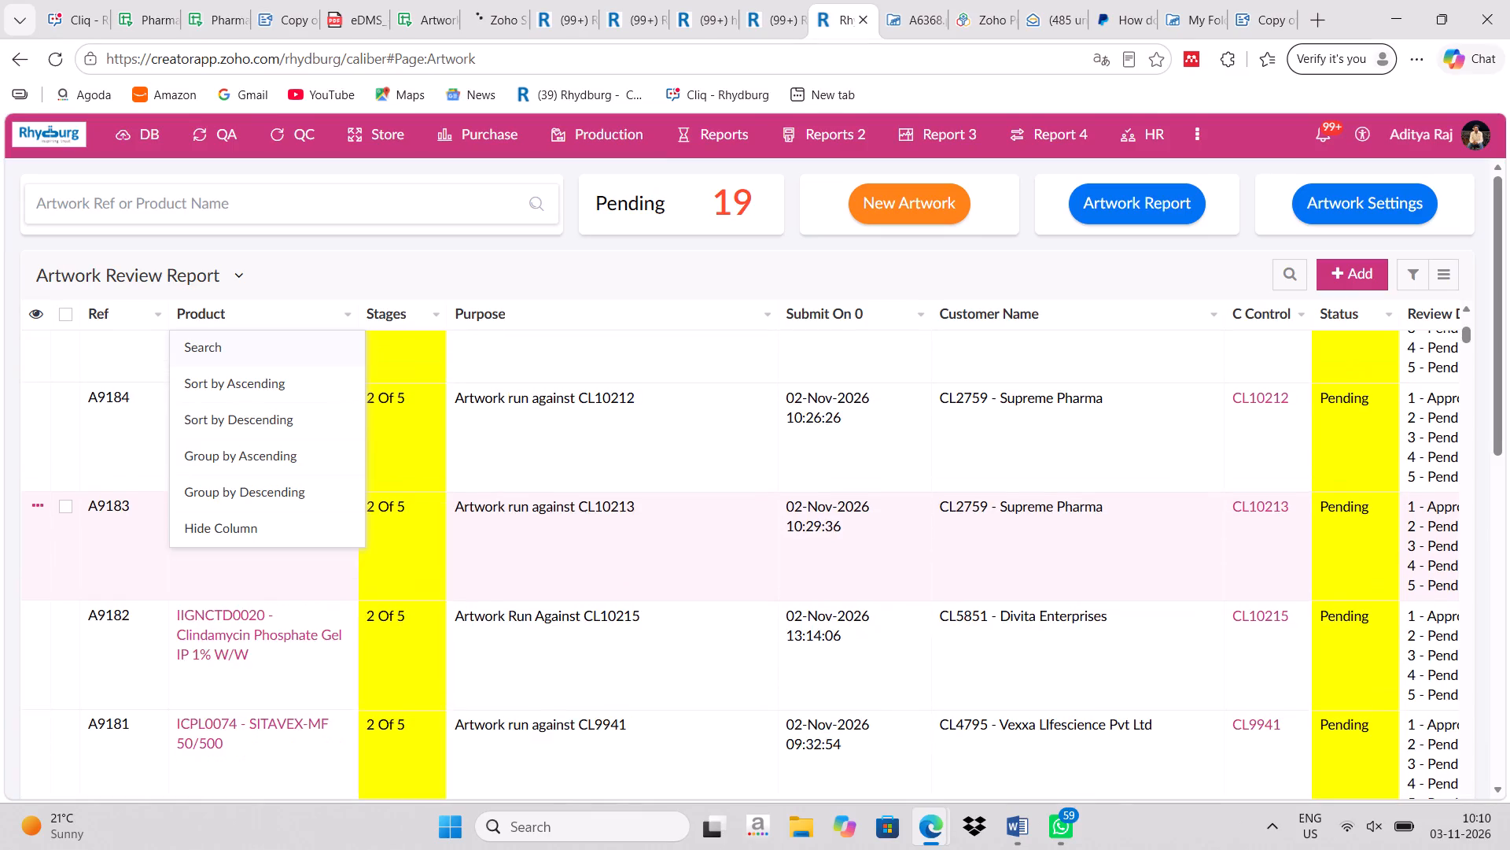
{"action": "scroll", "coordinate": [722, 527], "scroll_direction": "down", "scroll_amount": 2}
{"action": "scroll", "coordinate": [677, 538], "scroll_direction": "up", "scroll_amount": 2}
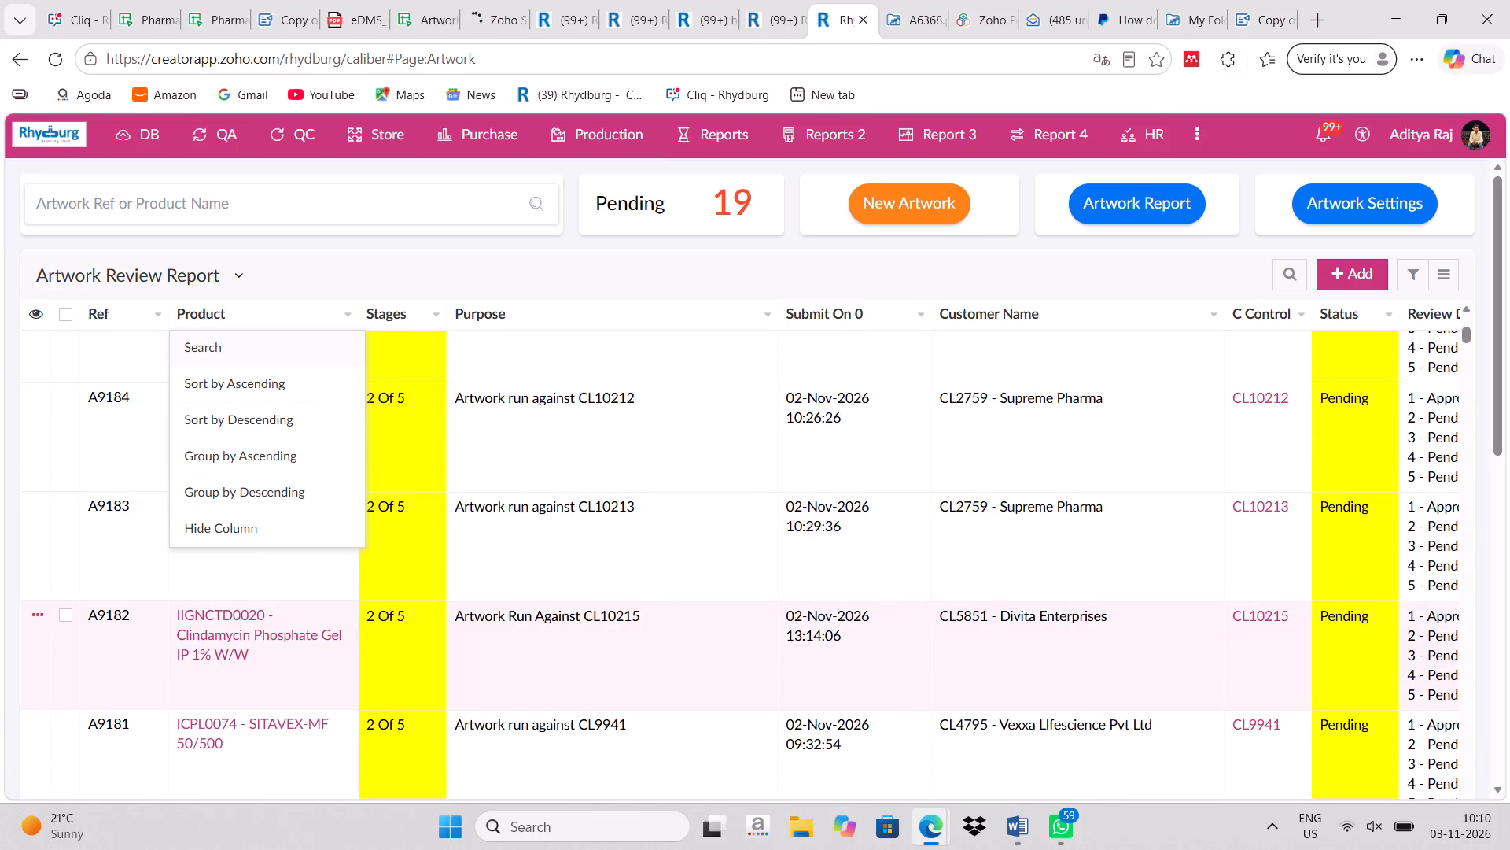
{"action": "scroll", "coordinate": [1046, 619], "scroll_direction": "left", "scroll_amount": 4}
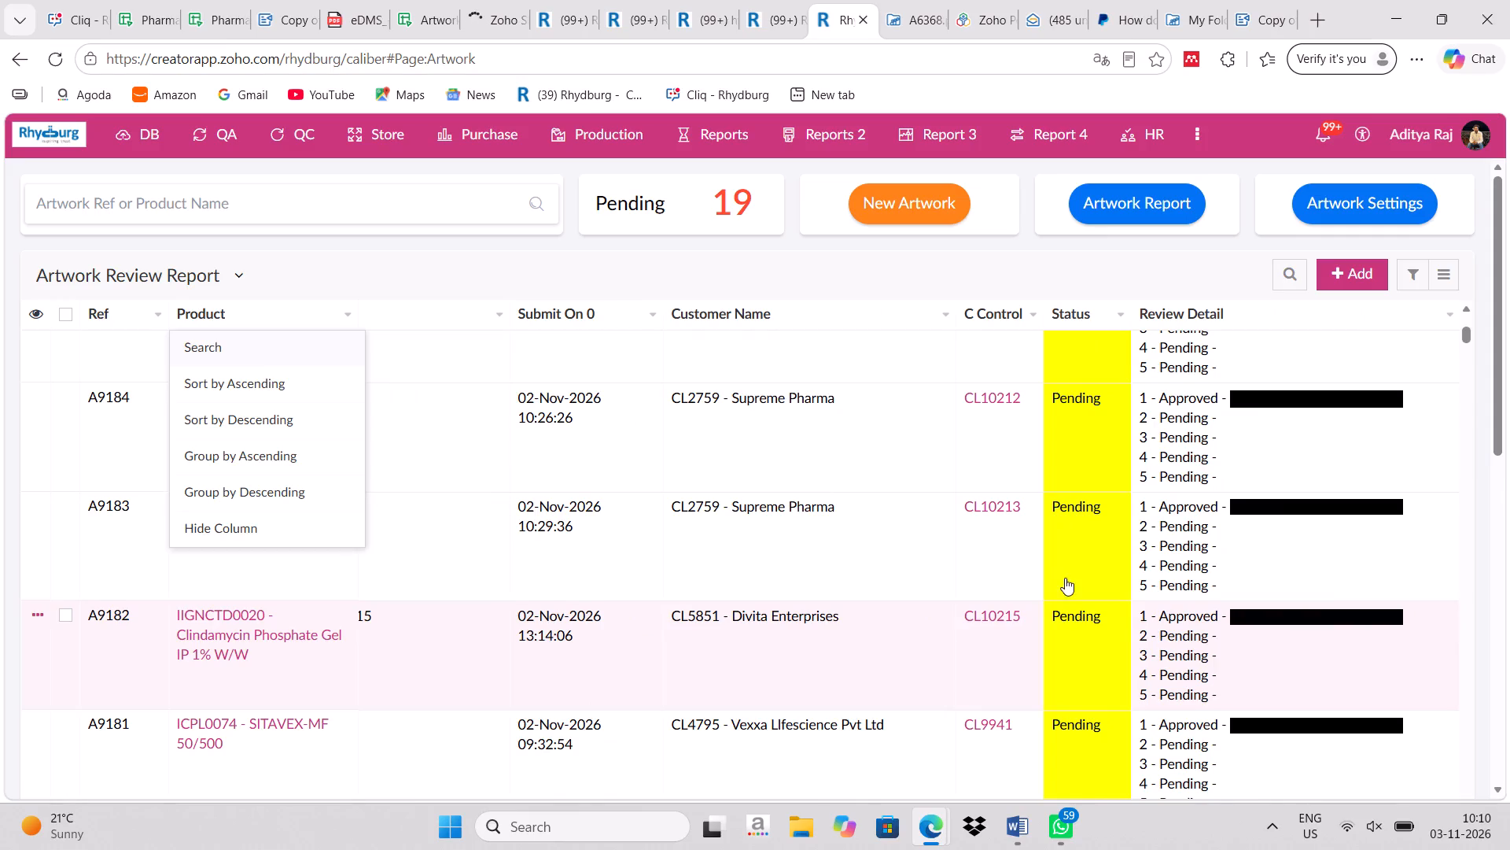
Back in the Status sheet, enter "Artwork on 1st stage" as the Artwork Status in row 5 for Clindamycin Phosphate Gel USP 1% W/W.
{"action": "left_click", "coordinate": [164, 9]}
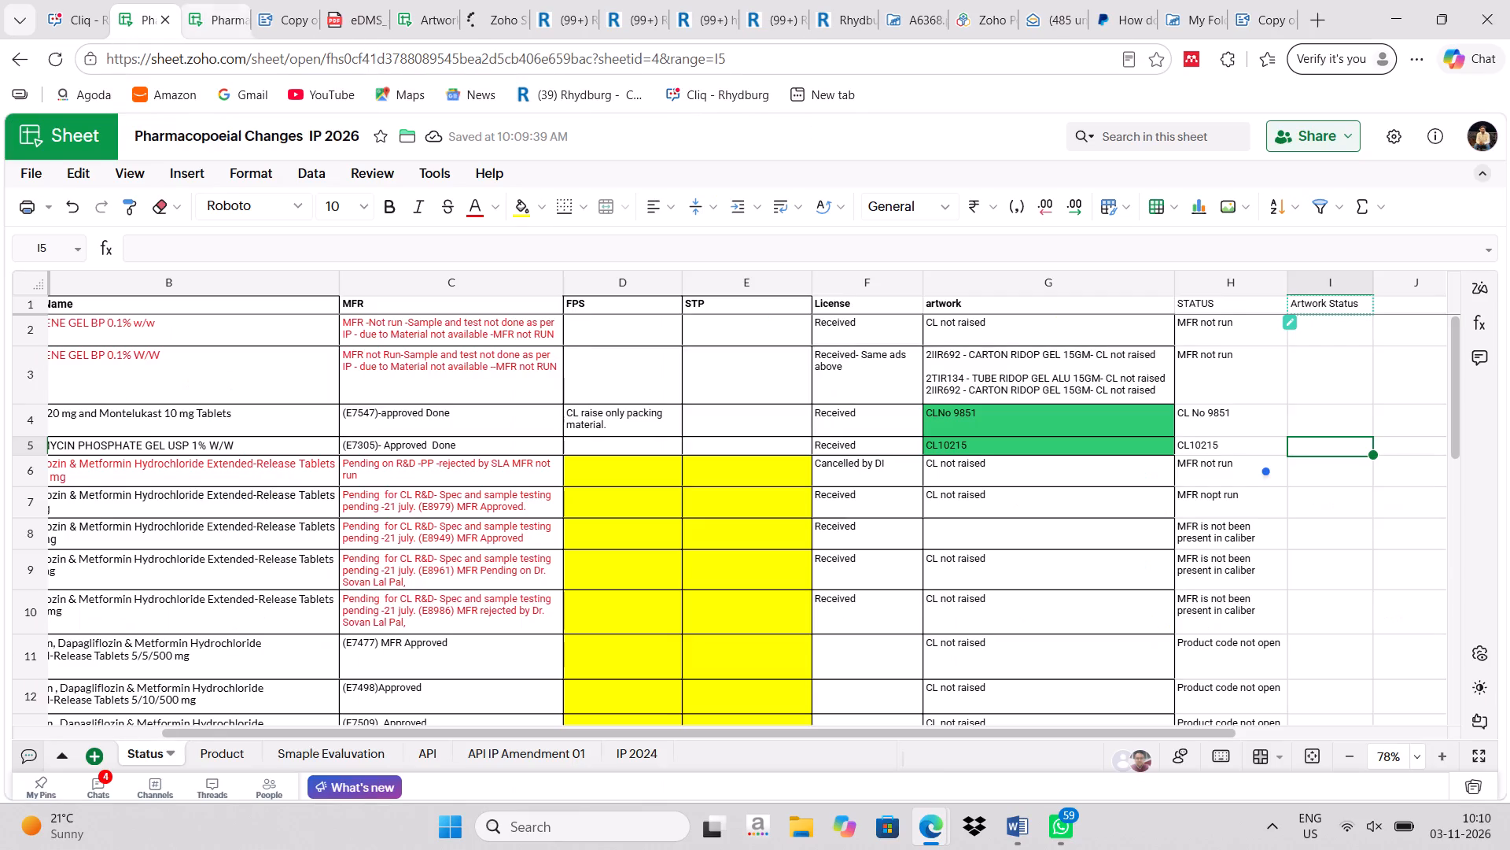
{"action": "double_click", "coordinate": [1313, 445]}
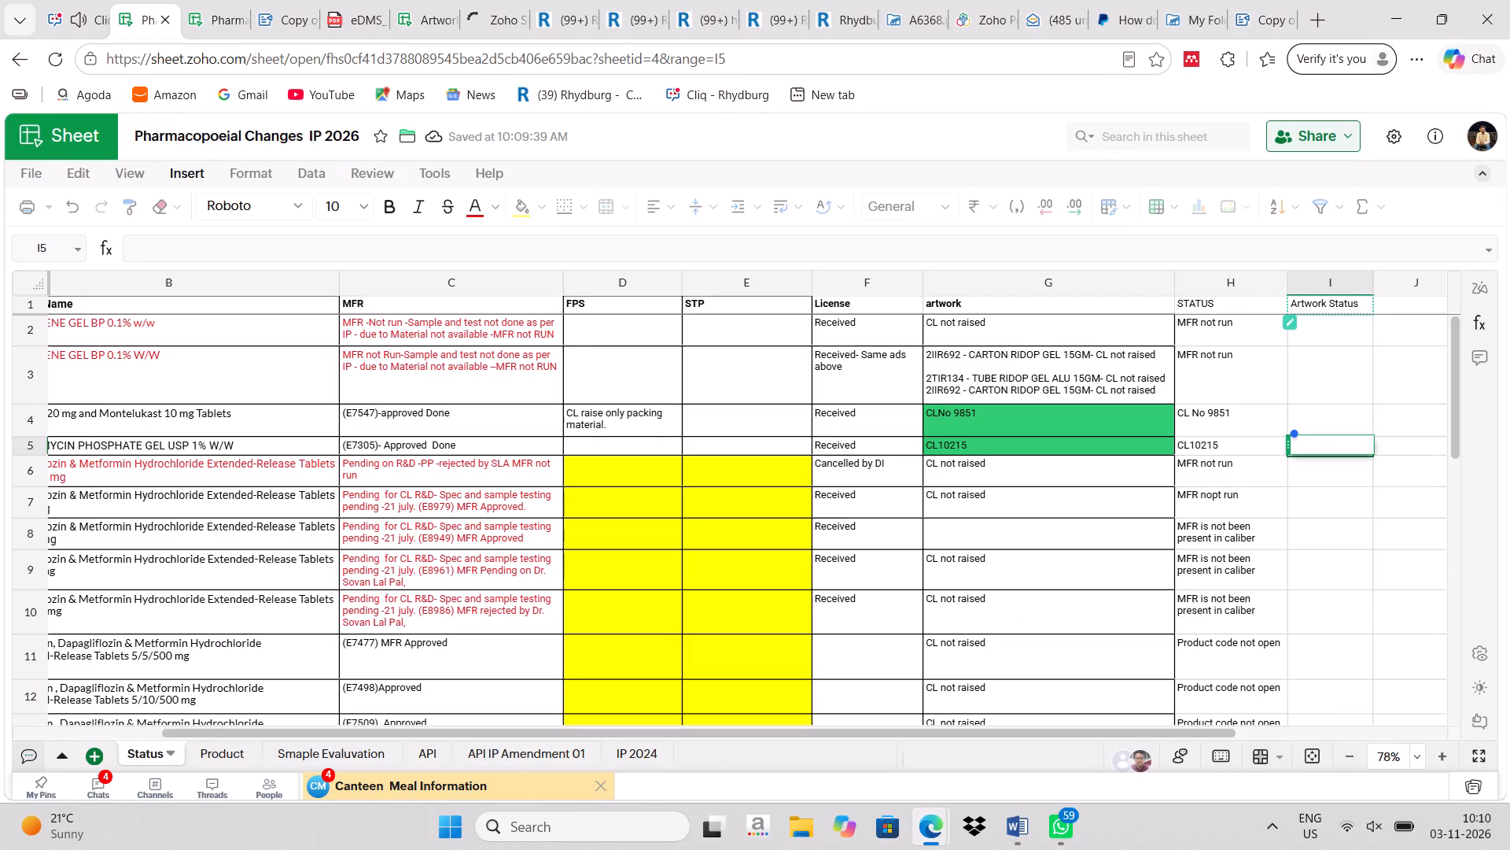
{"action": "type", "text": "Artwork on"}
{"action": "key", "text": "space"}
{"action": "type", "text": "1st stage"}
{"action": "left_click", "coordinate": [1310, 477]}
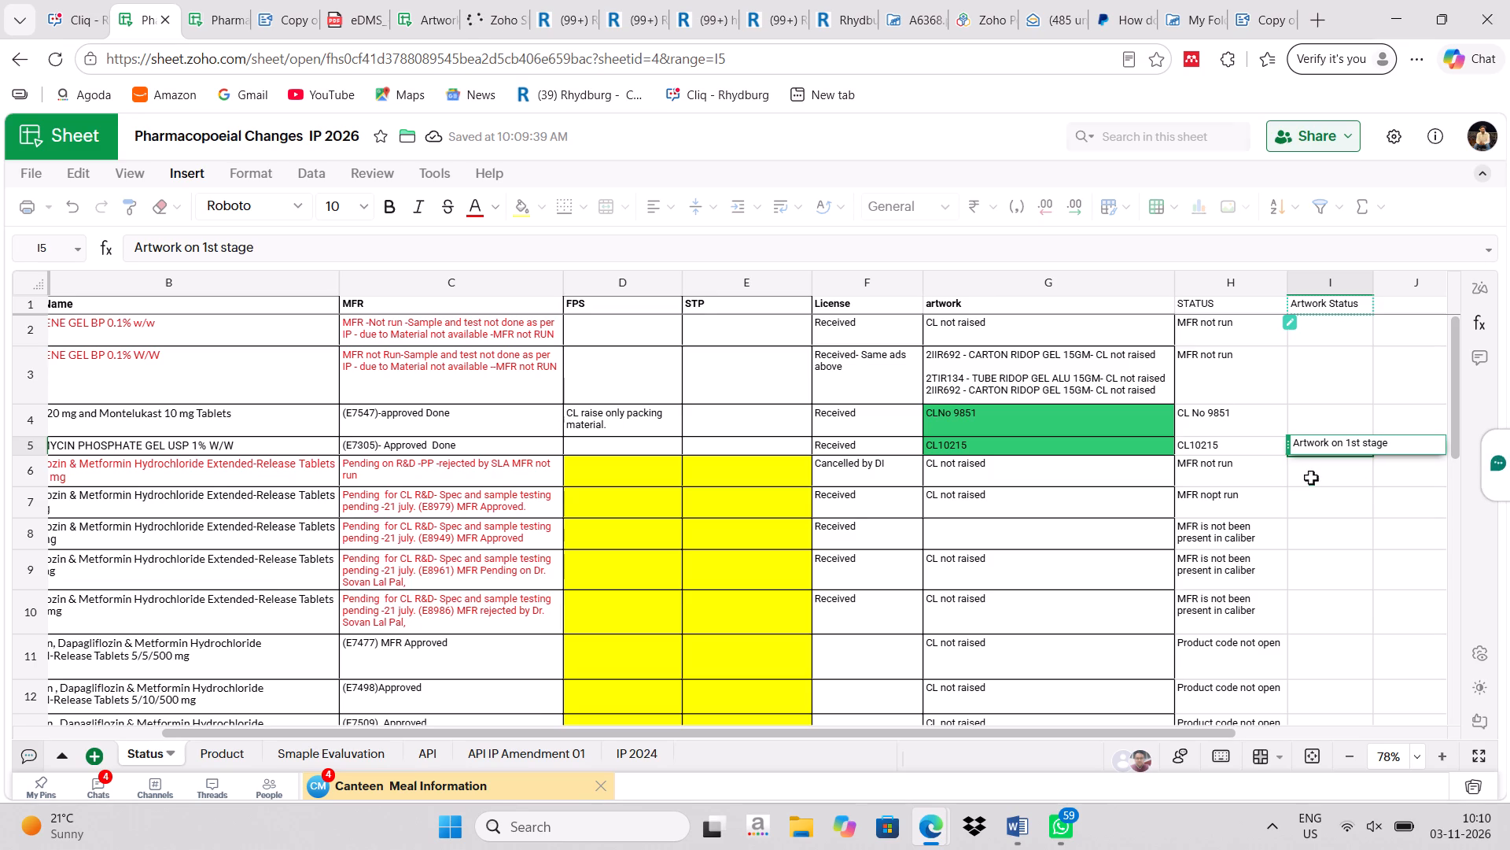
Enter "Artwork on 1st stage" as the Artwork Status in row 29 for Multivitamin, Multimineral with Zinc syrup.
{"action": "scroll", "coordinate": [1342, 530], "scroll_direction": "down", "scroll_amount": 2}
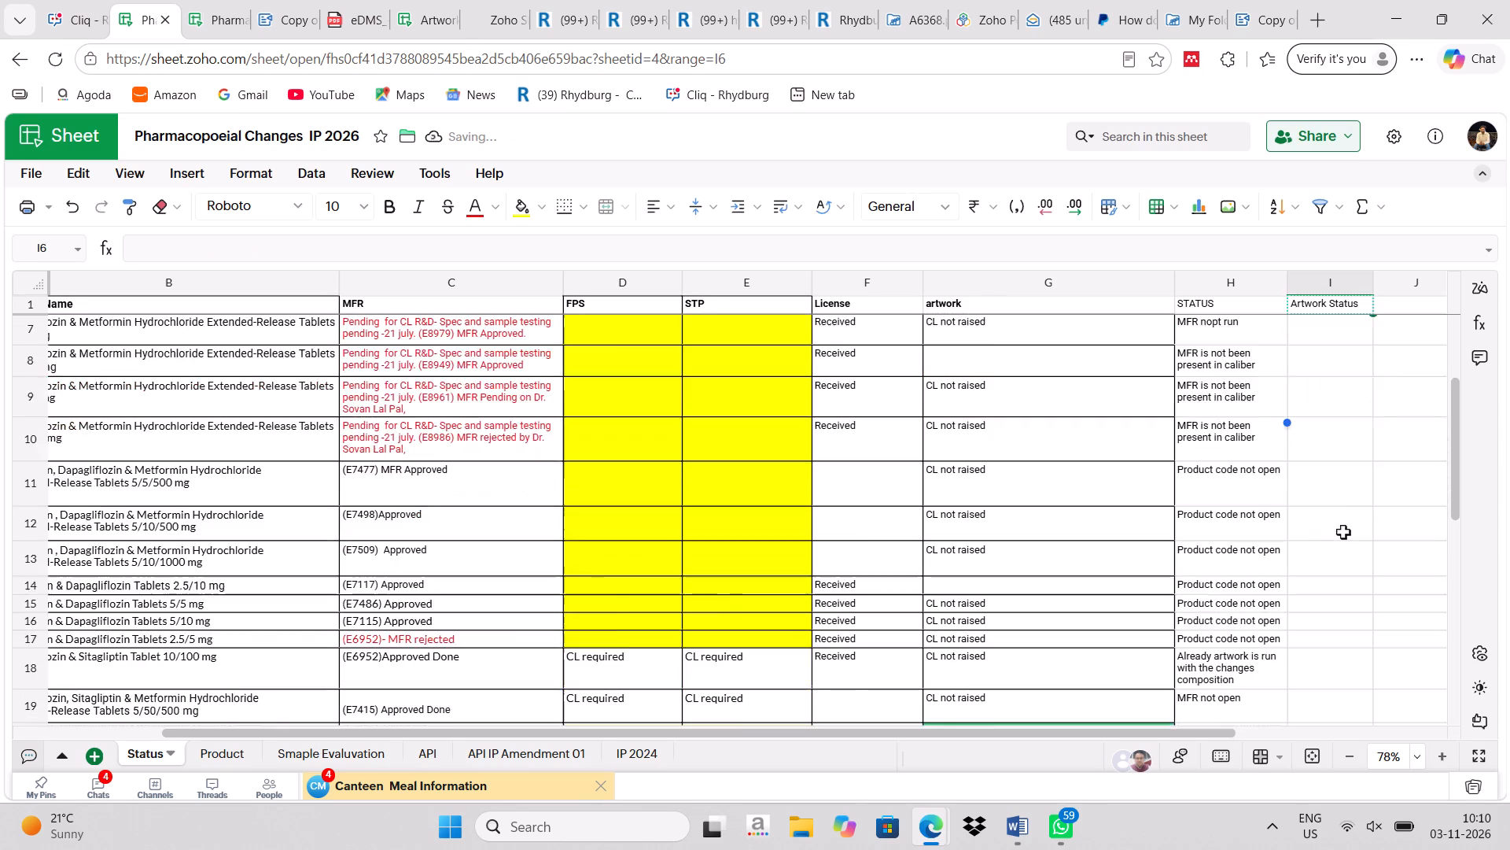
{"action": "scroll", "coordinate": [1342, 531], "scroll_direction": "down", "scroll_amount": 1}
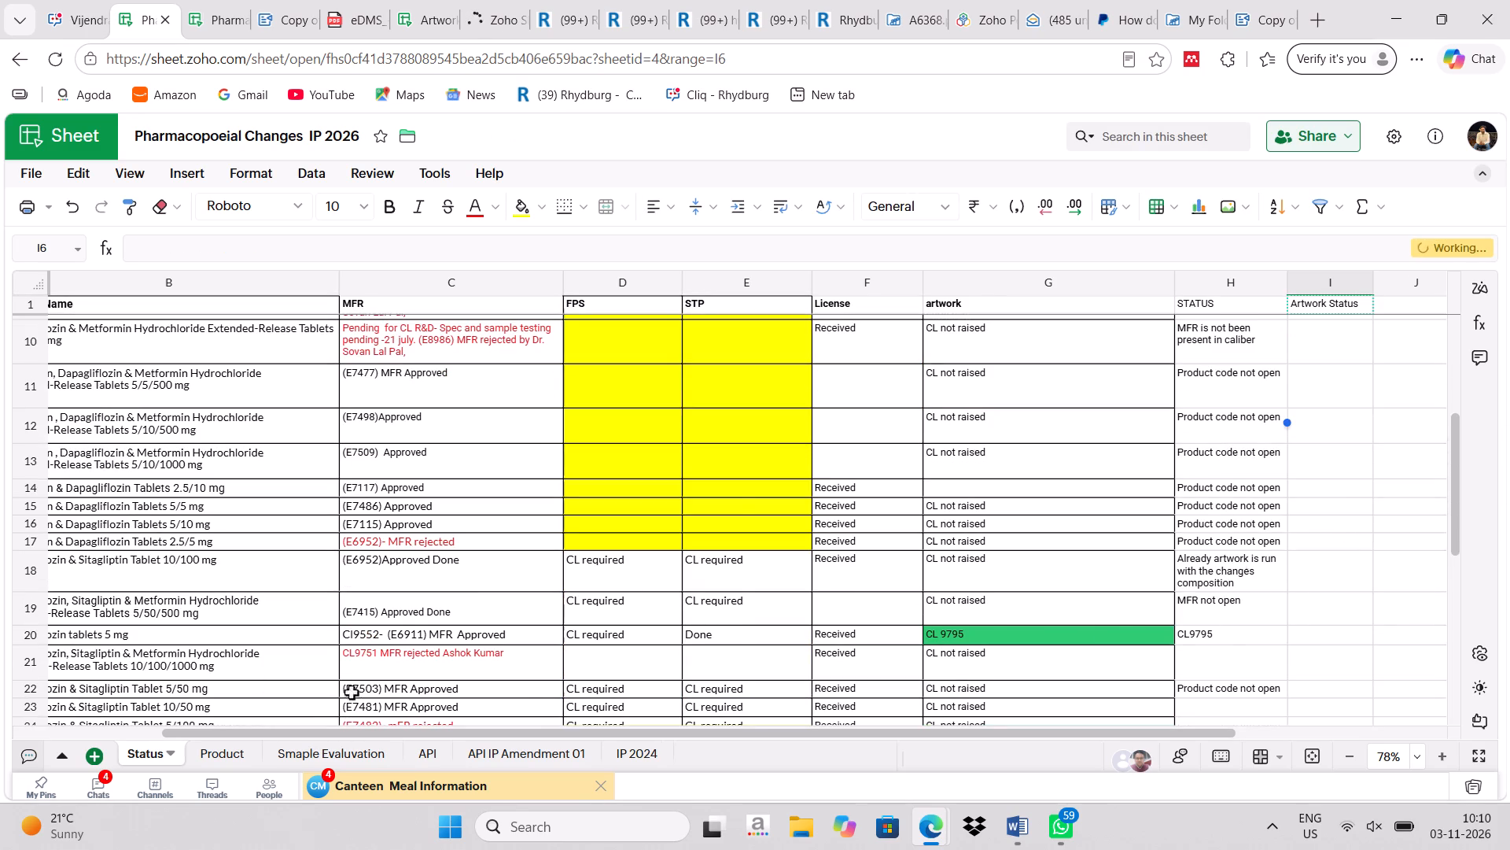
{"action": "scroll", "coordinate": [1394, 634], "scroll_direction": "down", "scroll_amount": 1}
{"action": "right_click", "coordinate": [1393, 634]}
{"action": "scroll", "coordinate": [1353, 637], "scroll_direction": "down", "scroll_amount": 2}
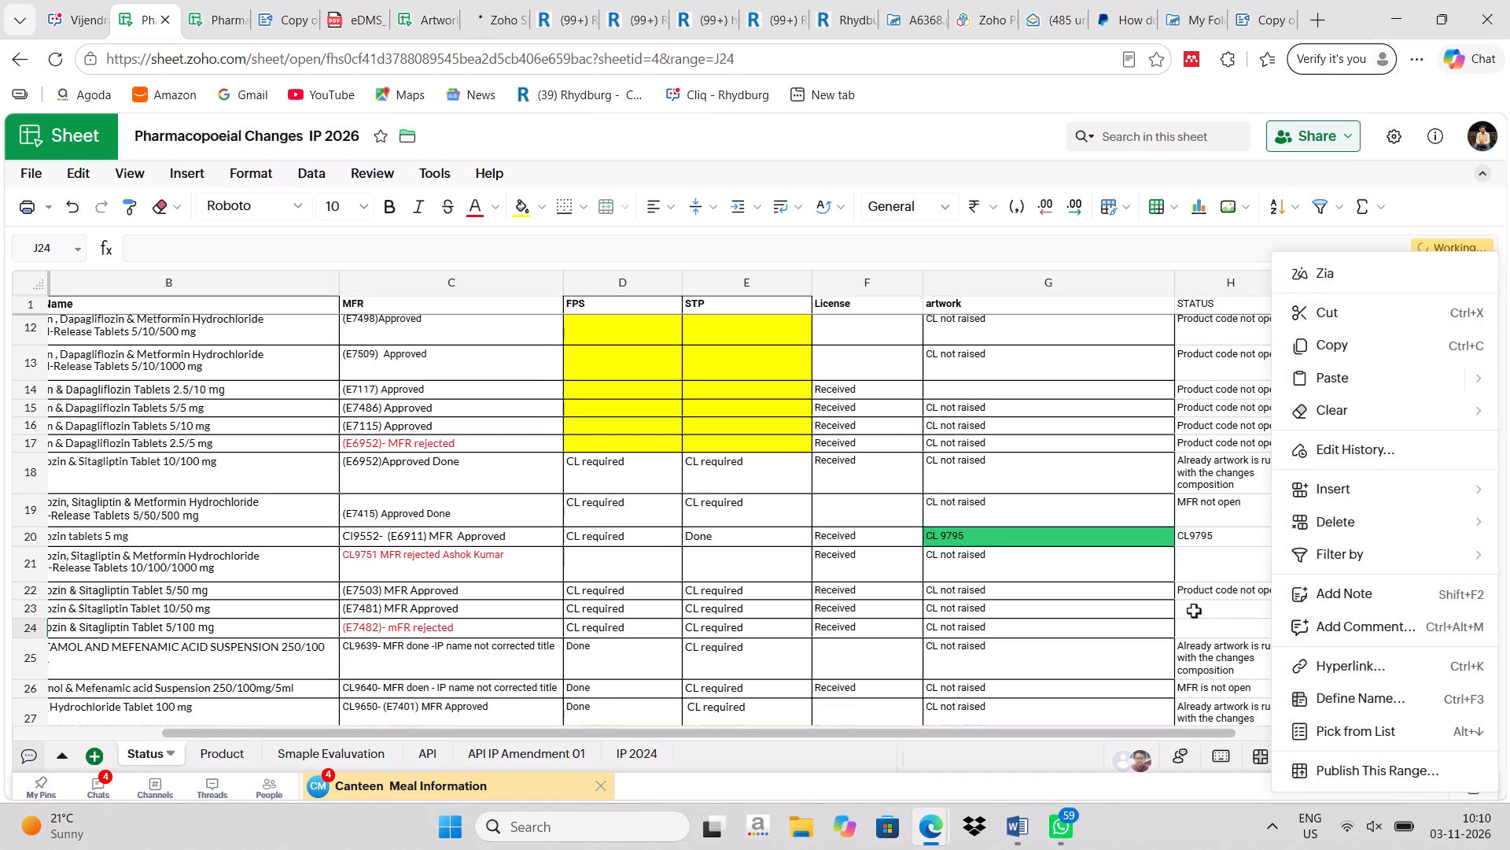
{"action": "left_click", "coordinate": [1210, 615]}
{"action": "scroll", "coordinate": [1226, 606], "scroll_direction": "down", "scroll_amount": 2}
{"action": "left_click", "coordinate": [1239, 597]}
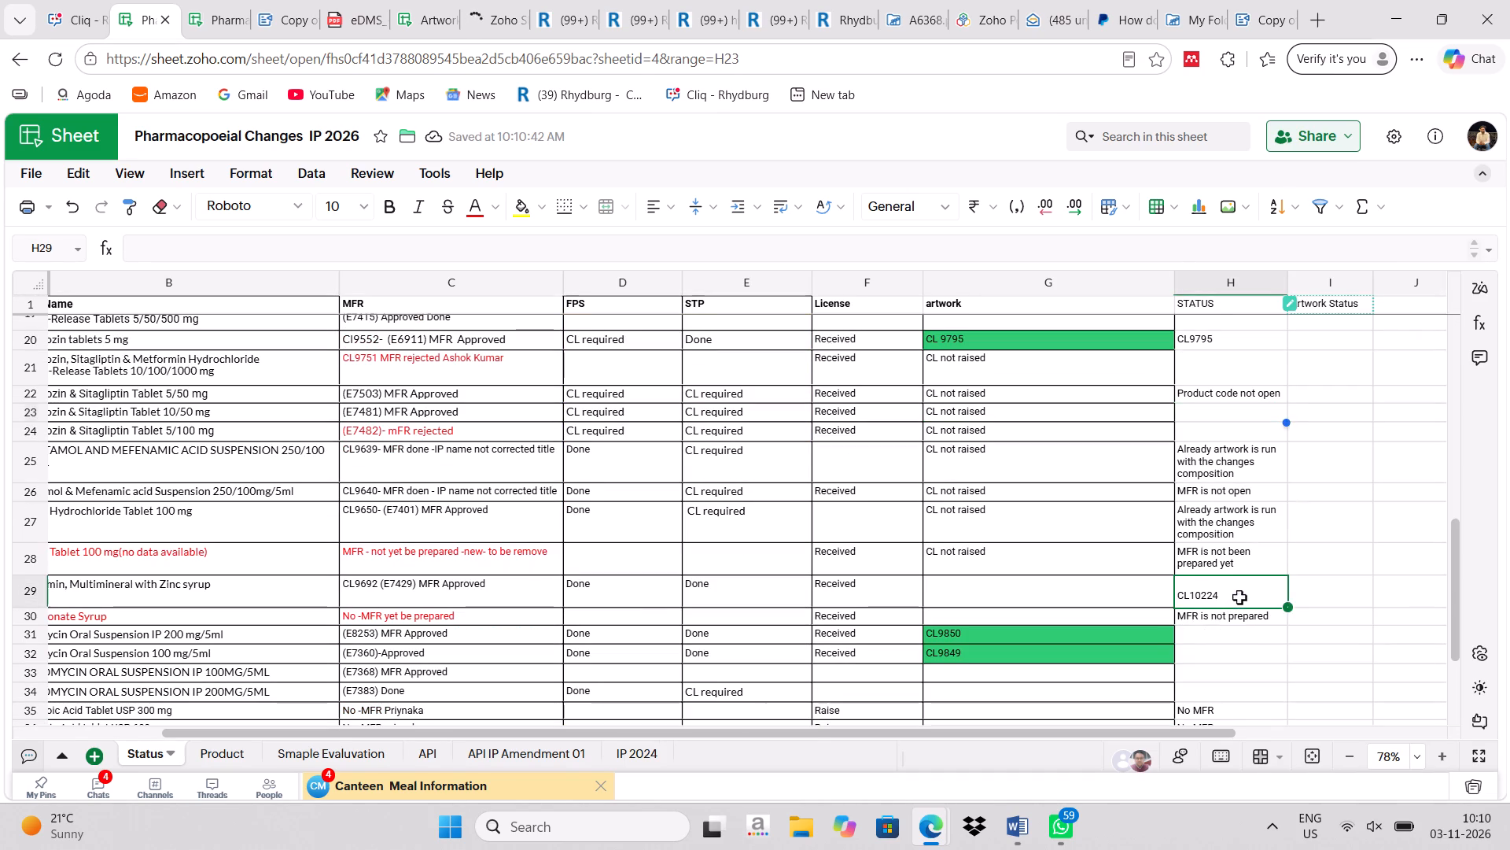
{"action": "left_click", "coordinate": [1309, 594]}
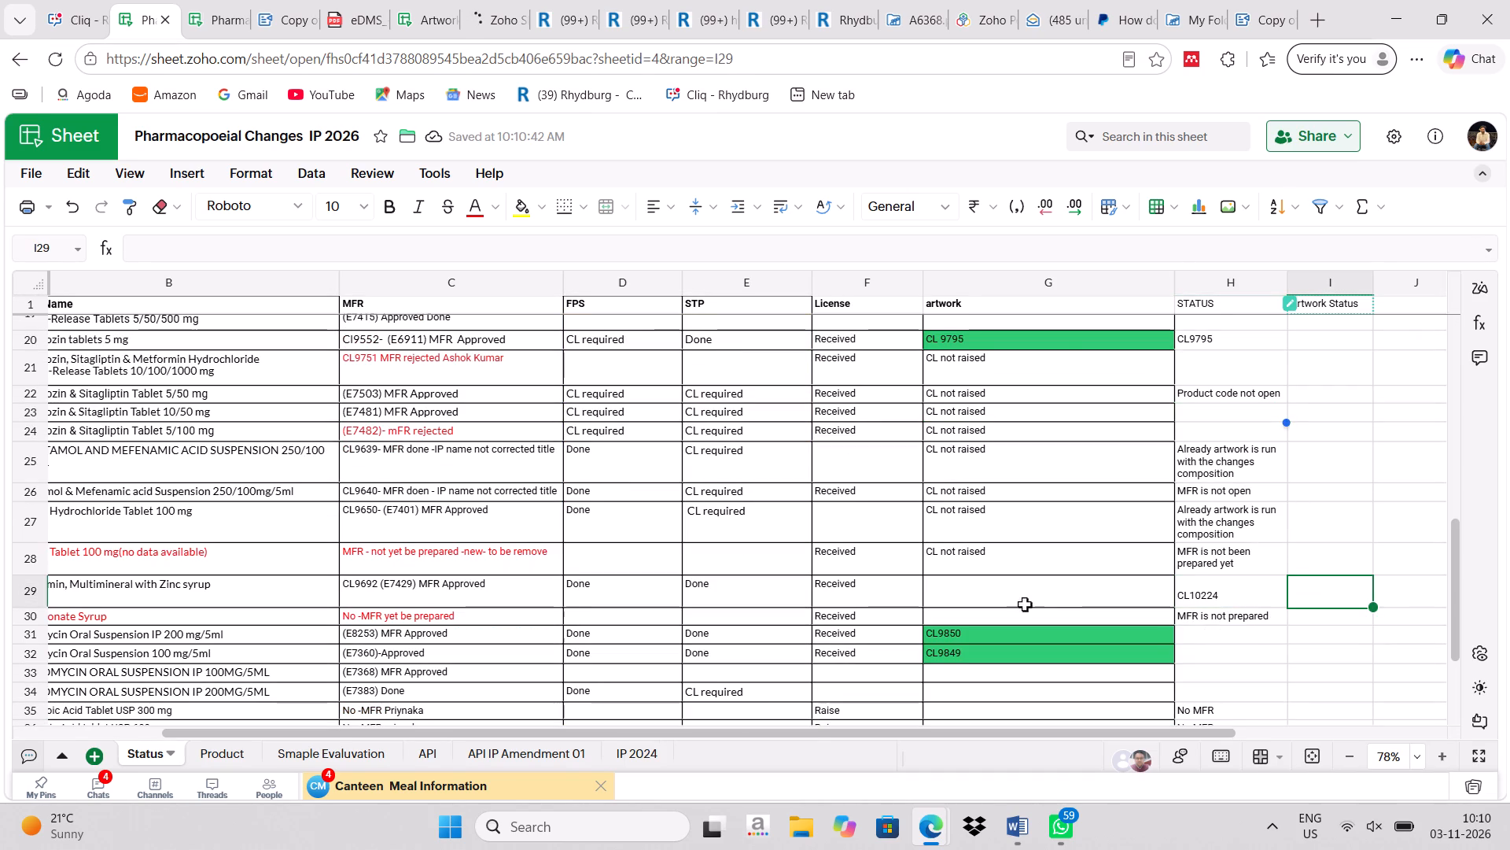
{"action": "scroll", "coordinate": [1022, 604], "scroll_direction": "left", "scroll_amount": 1}
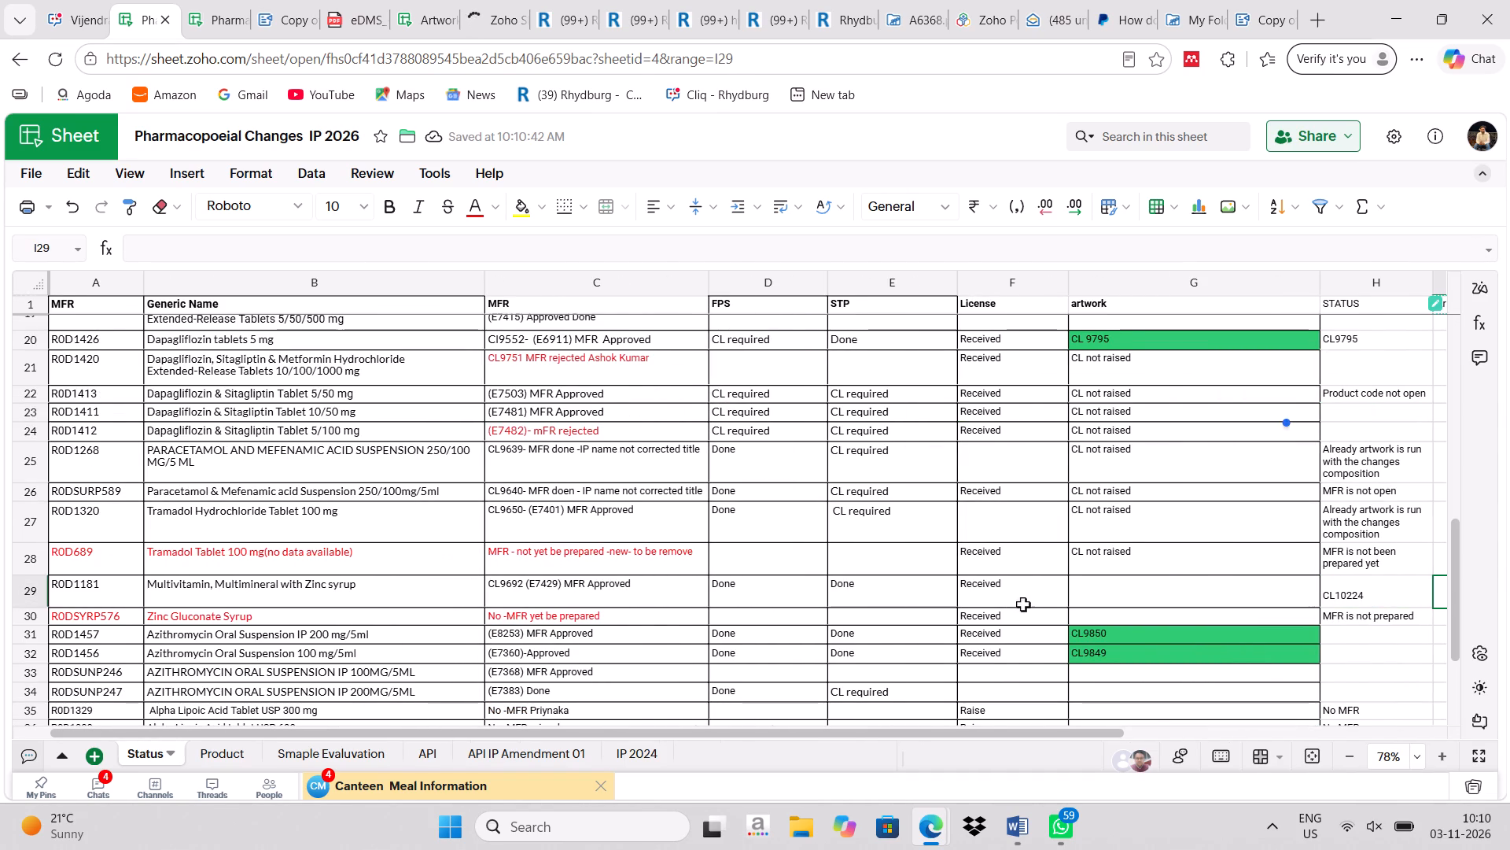
{"action": "scroll", "coordinate": [1022, 604], "scroll_direction": "left", "scroll_amount": 1}
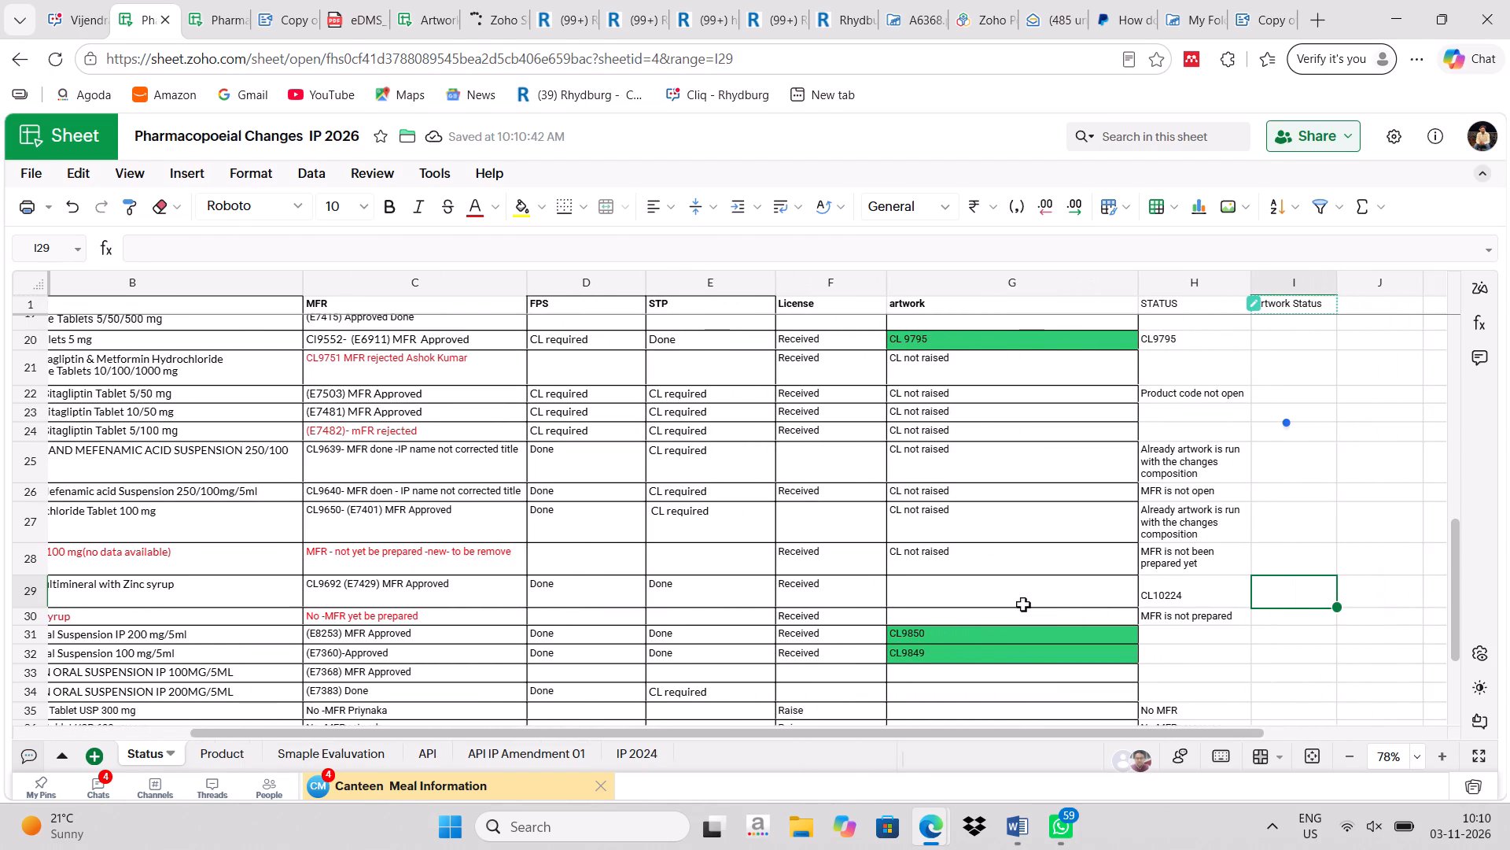
{"action": "double_click", "coordinate": [1280, 586]}
{"action": "type", "text": "Artwork on 1st sta"}
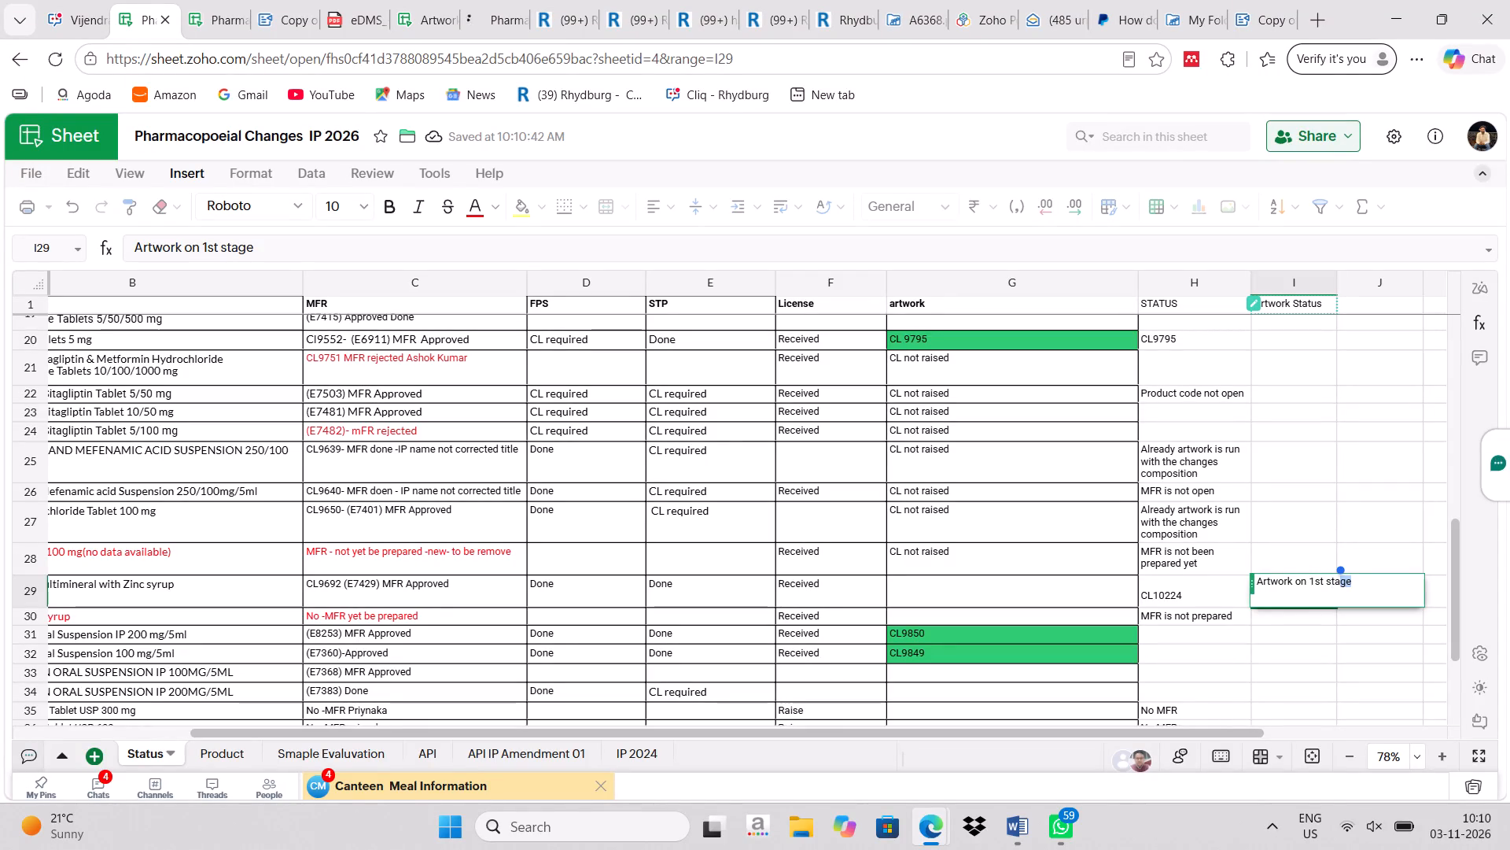
{"action": "key", "text": "Return"}
Look over the Status sheet, then examine the Product sheet's CL No., product permission, artwork change control and STATUS columns for all products.
{"action": "scroll", "coordinate": [1275, 624], "scroll_direction": "down", "scroll_amount": 1}
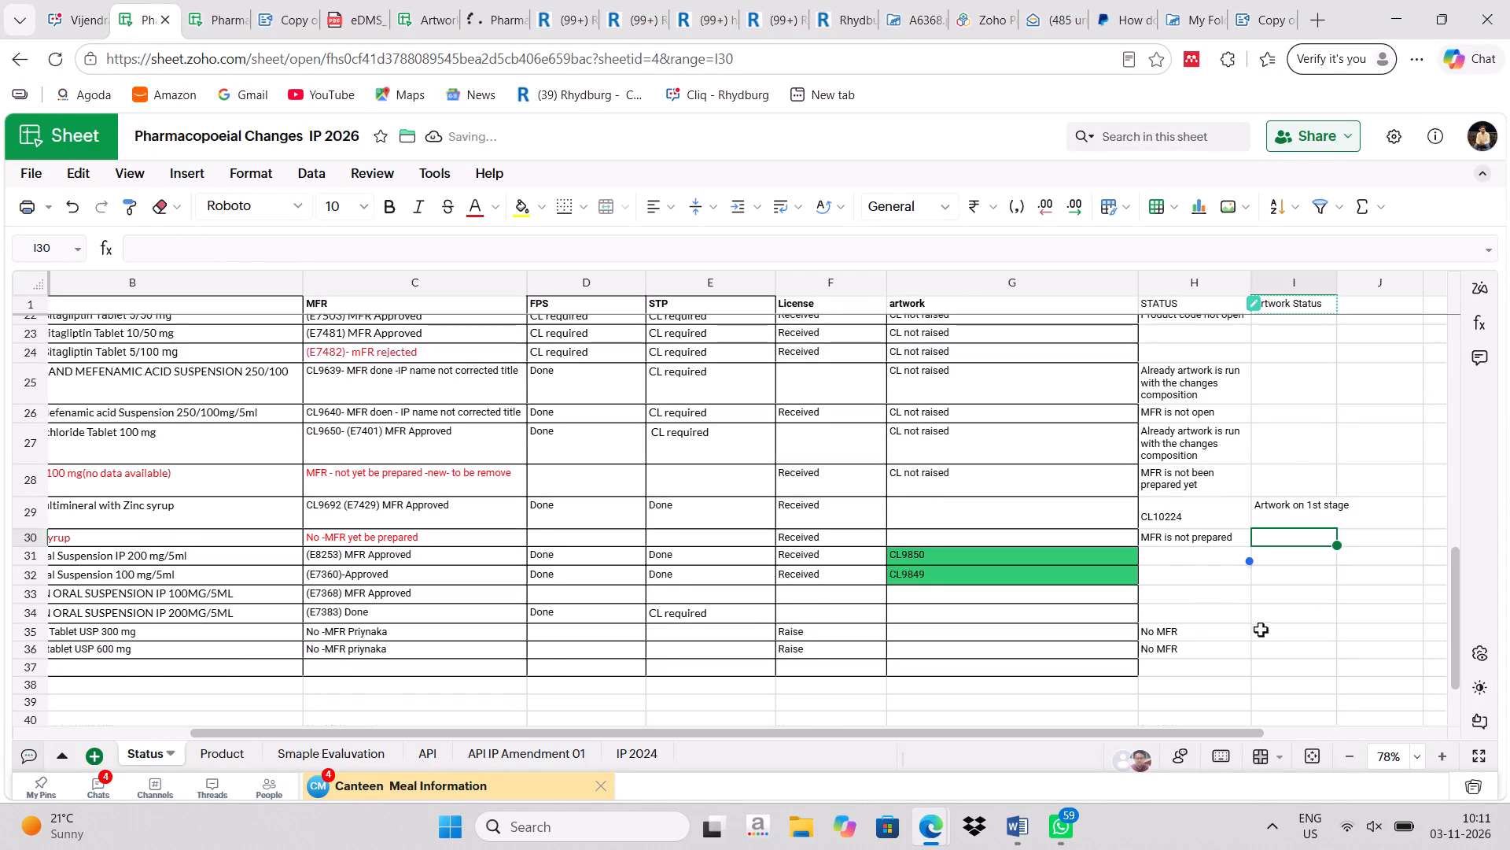
{"action": "scroll", "coordinate": [1254, 630], "scroll_direction": "up", "scroll_amount": 12}
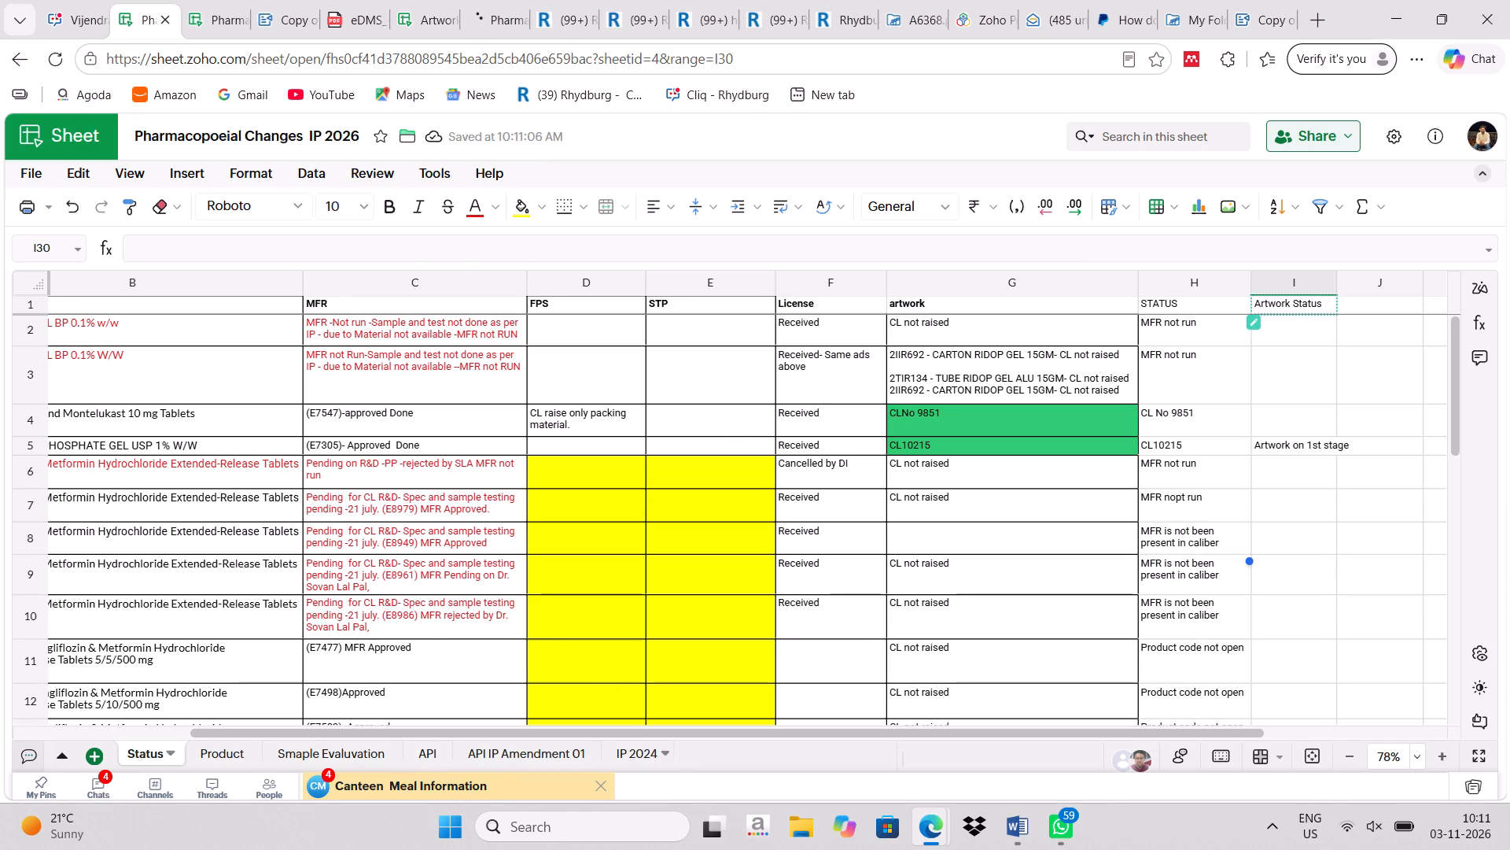
{"action": "left_click", "coordinate": [213, 755]}
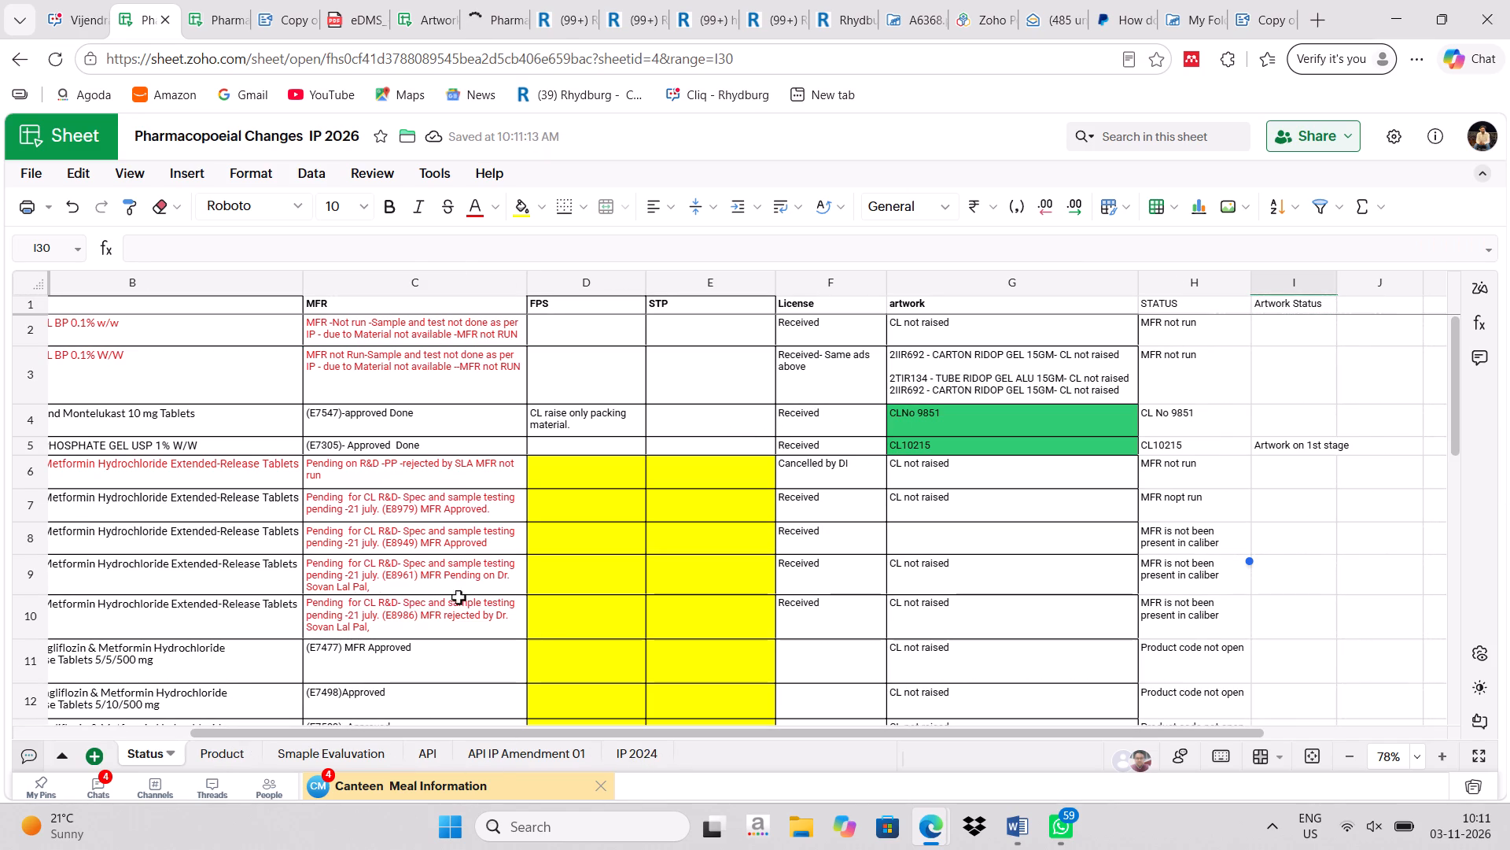
{"action": "left_click", "coordinate": [193, 750]}
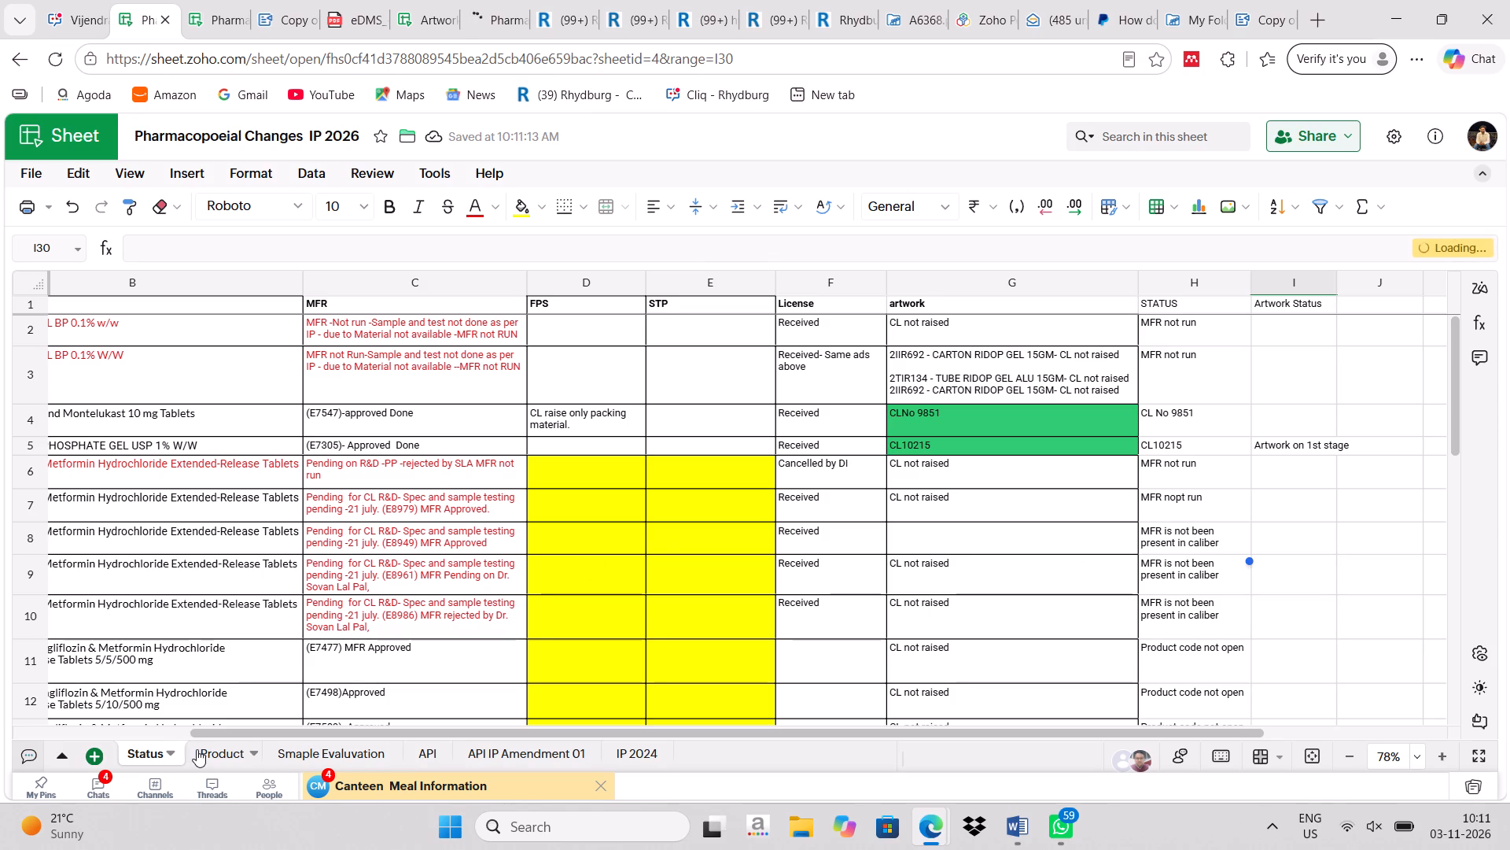
{"action": "left_click", "coordinate": [215, 753]}
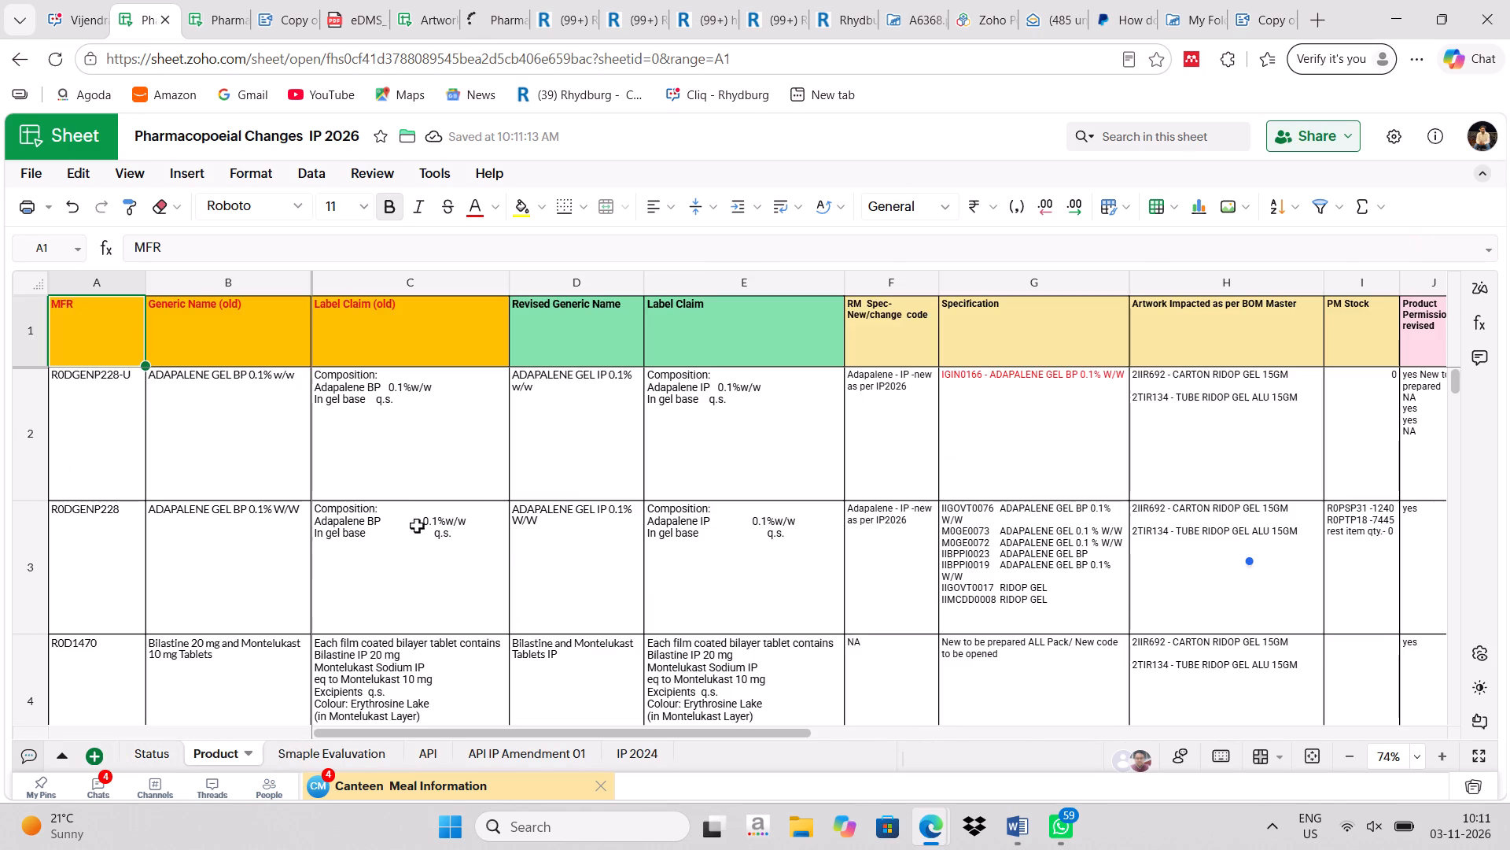
{"action": "scroll", "coordinate": [458, 502], "scroll_direction": "down", "scroll_amount": 5}
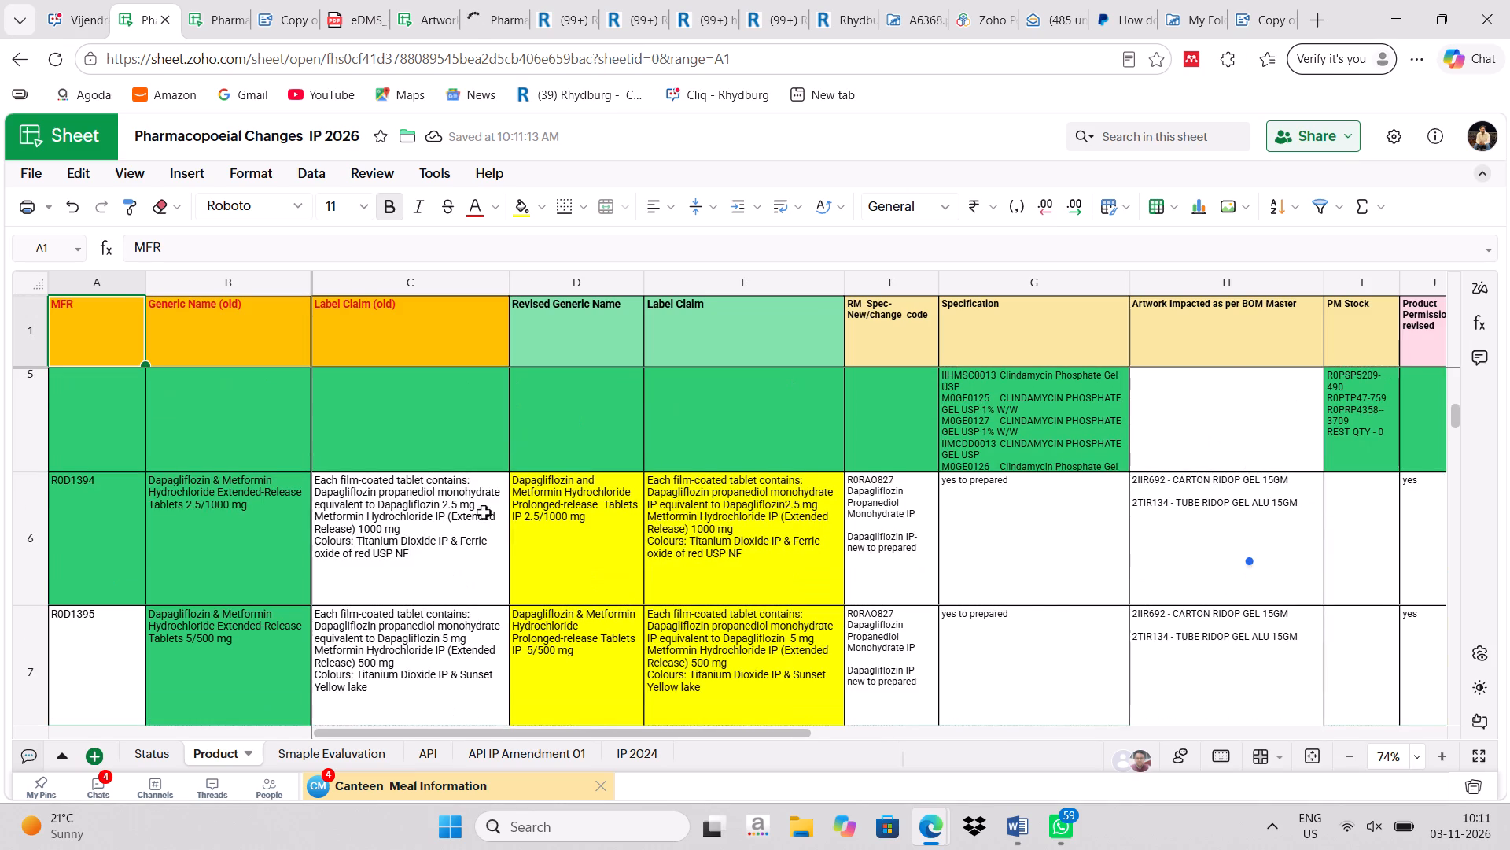
{"action": "scroll", "coordinate": [483, 512], "scroll_direction": "left", "scroll_amount": 12}
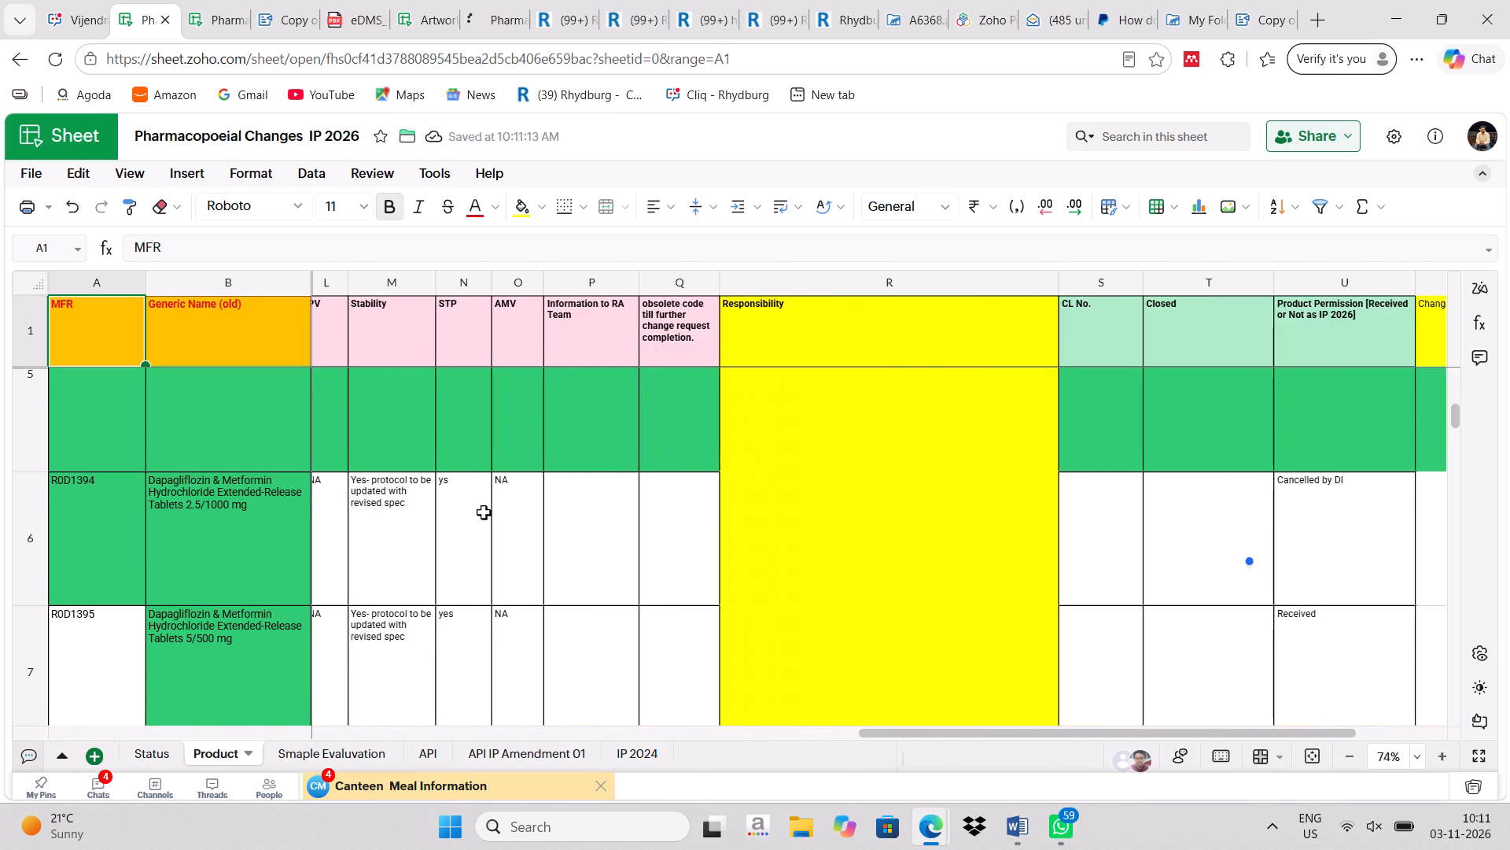
{"action": "scroll", "coordinate": [483, 512], "scroll_direction": "down", "scroll_amount": 6}
{"action": "scroll", "coordinate": [483, 512], "scroll_direction": "left", "scroll_amount": 1}
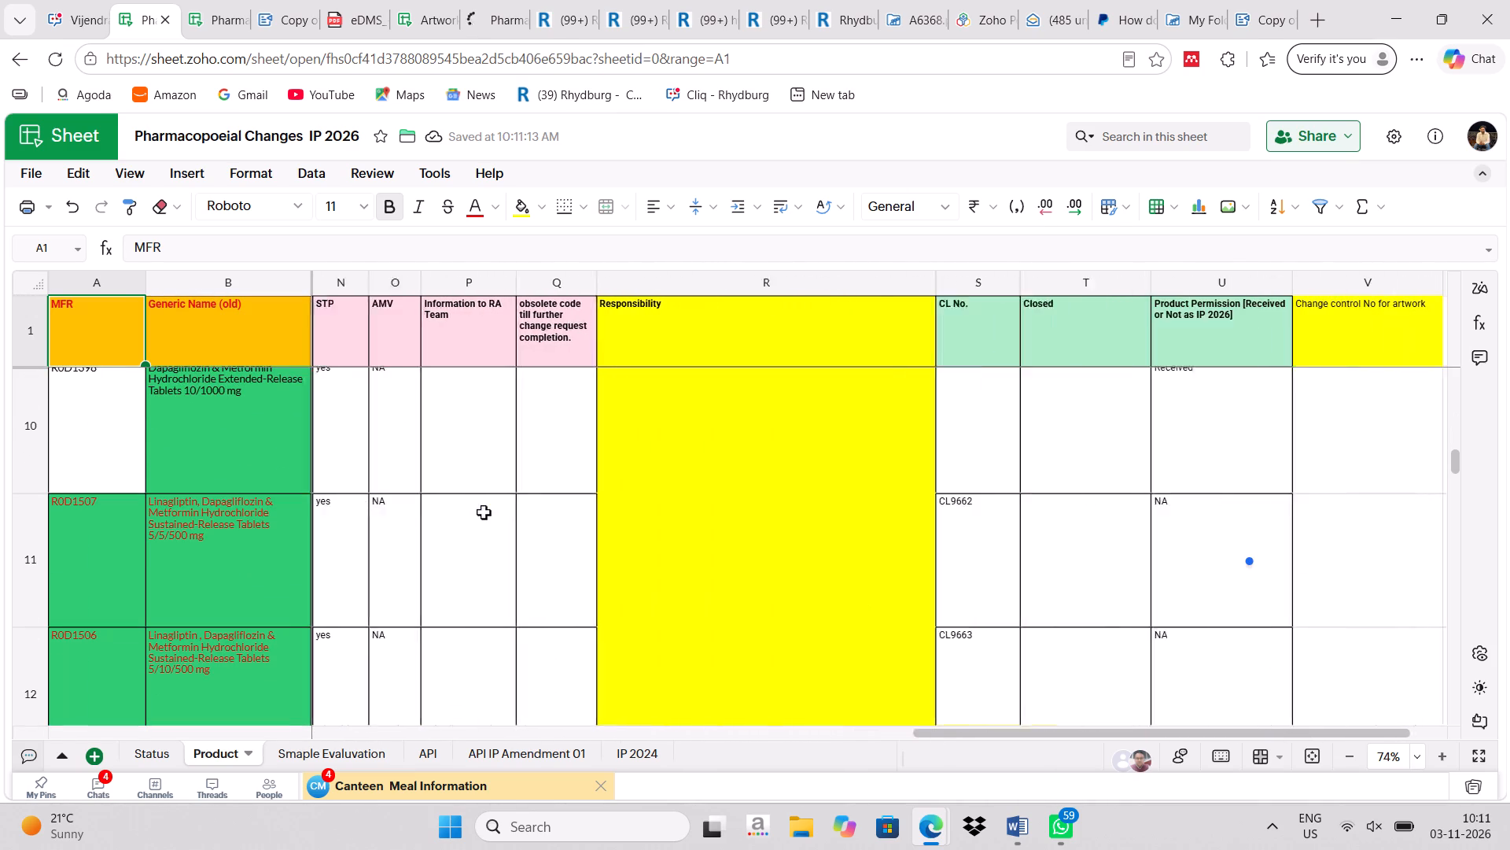
{"action": "scroll", "coordinate": [483, 512], "scroll_direction": "left", "scroll_amount": 2}
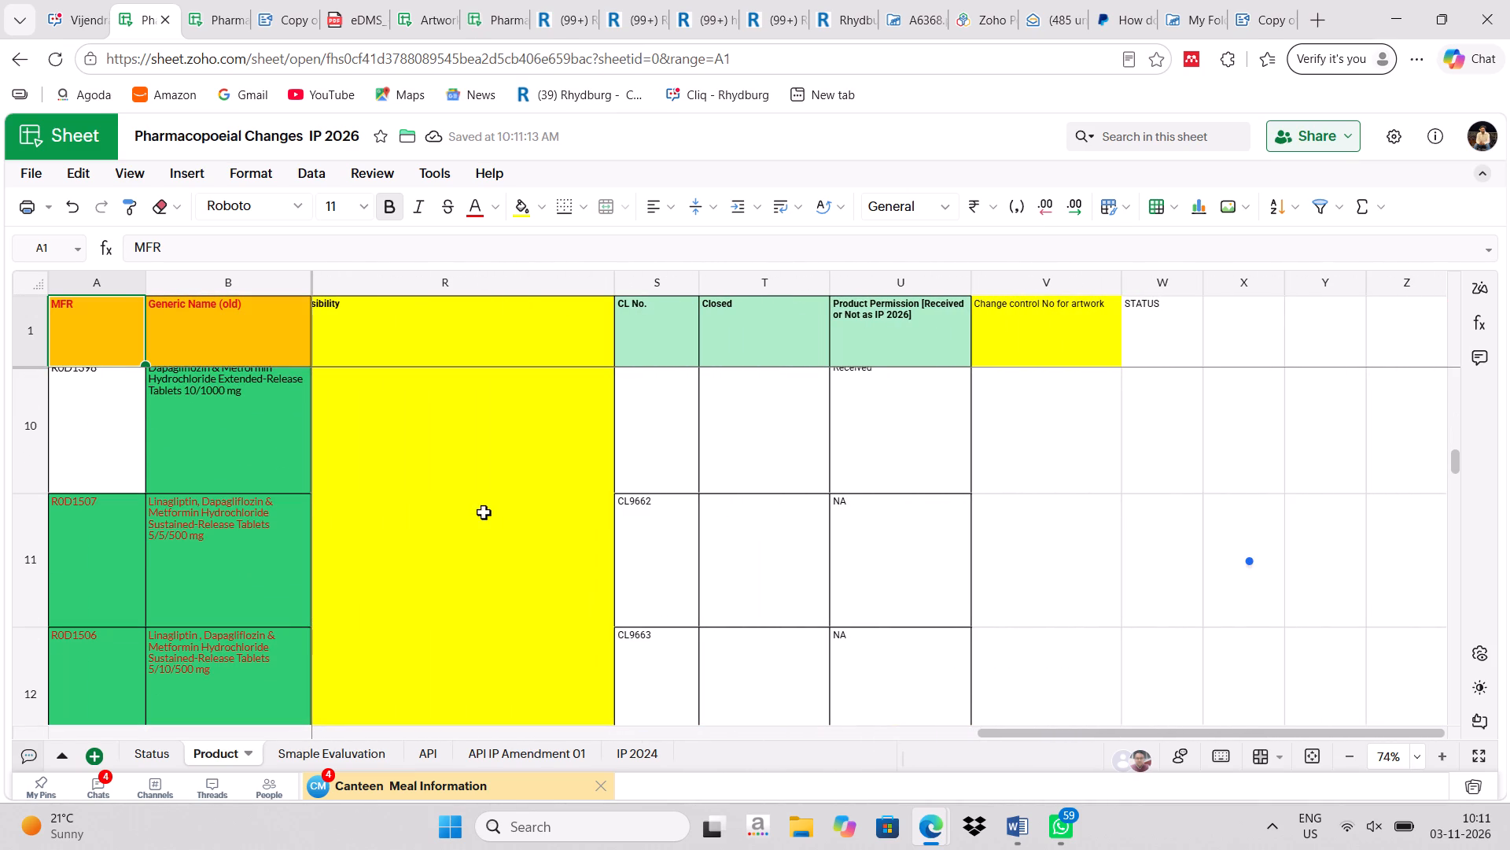
{"action": "scroll", "coordinate": [483, 512], "scroll_direction": "left", "scroll_amount": 1}
{"action": "scroll", "coordinate": [483, 512], "scroll_direction": "down", "scroll_amount": 7}
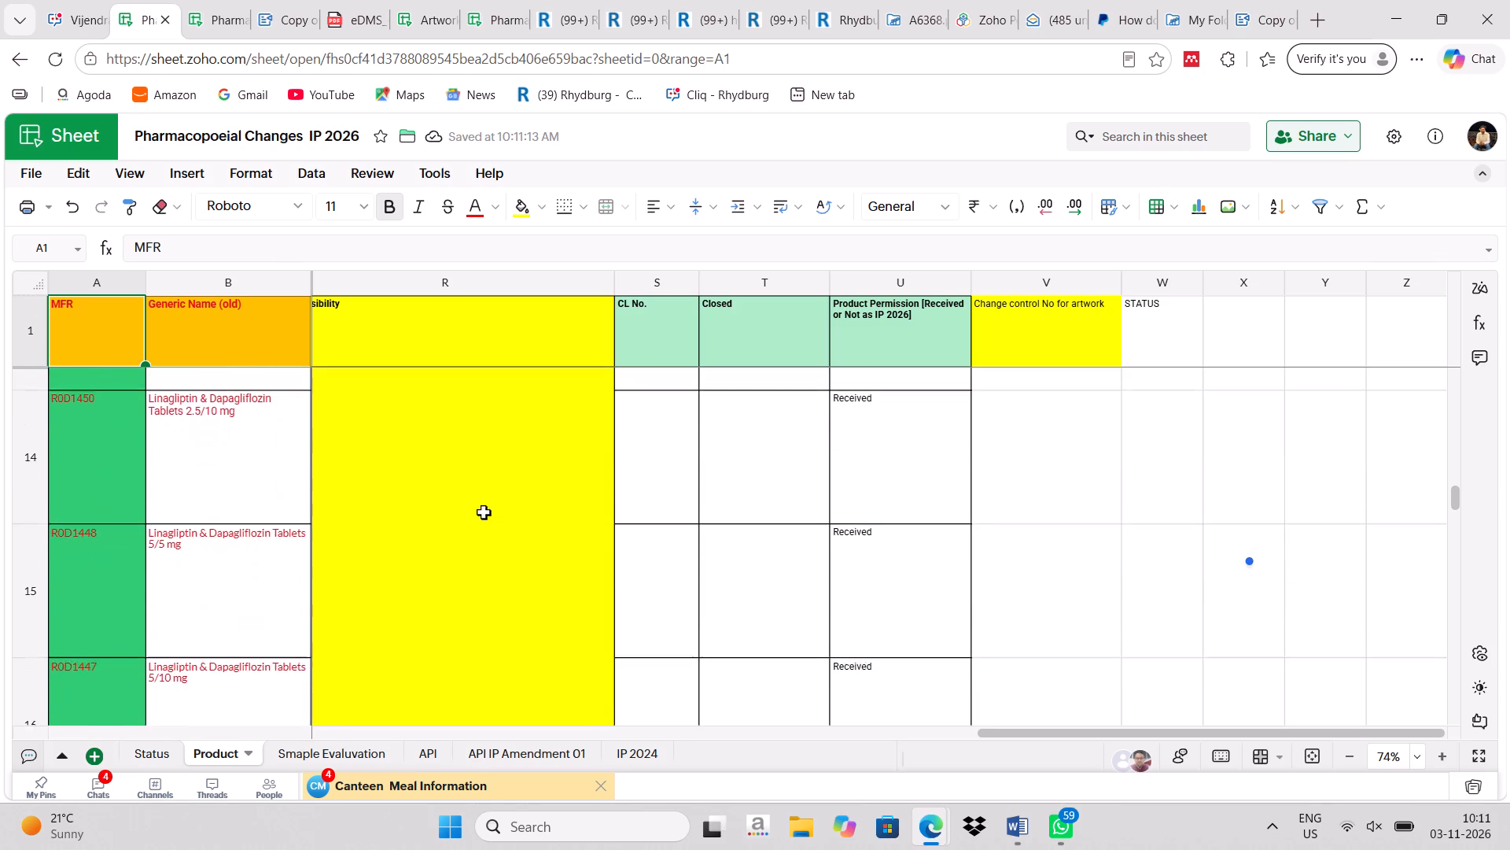
{"action": "scroll", "coordinate": [483, 512], "scroll_direction": "down", "scroll_amount": 10}
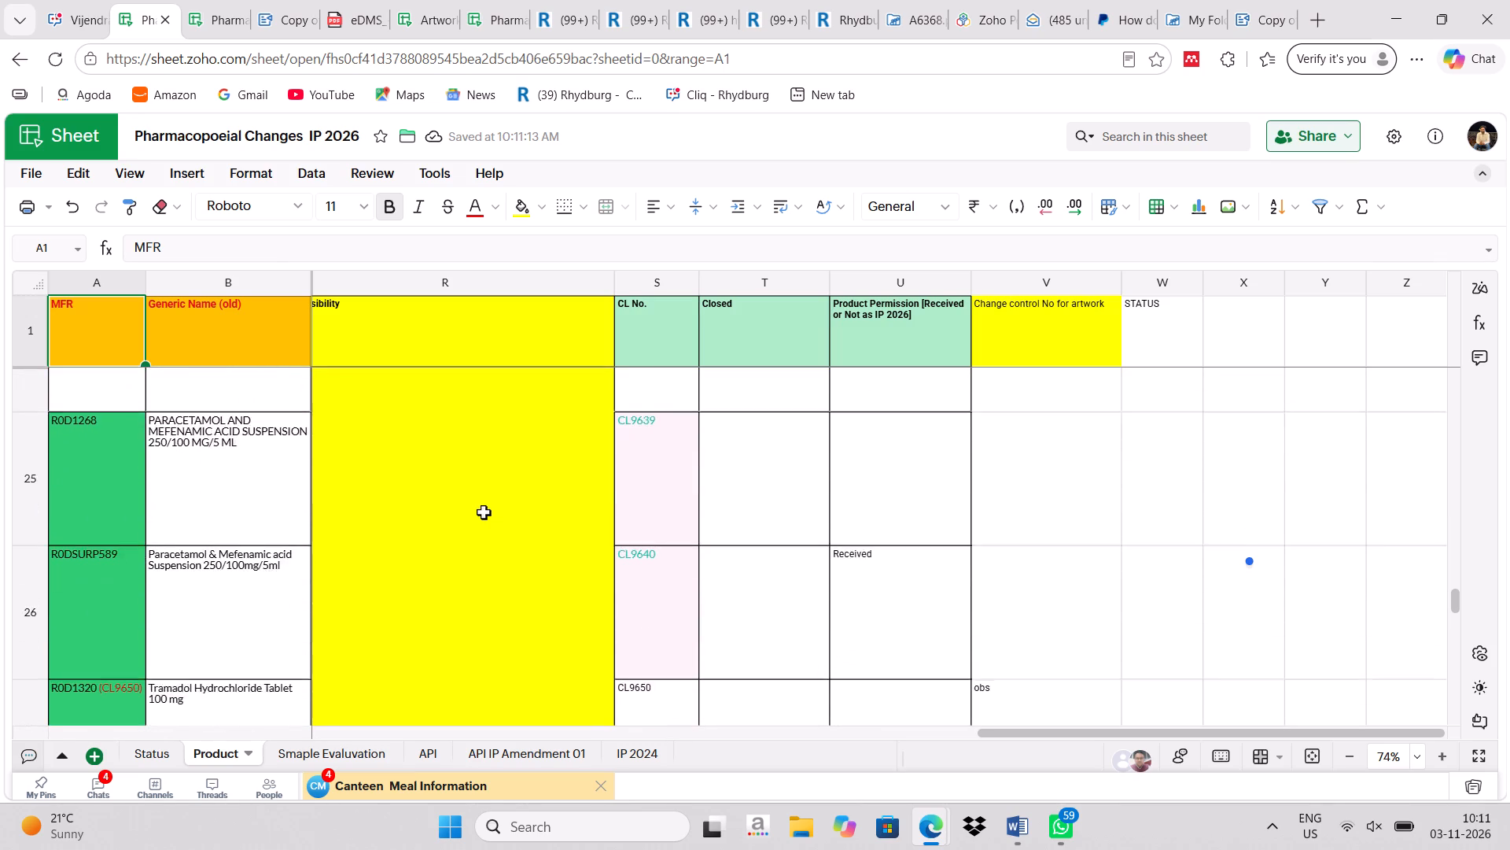
{"action": "scroll", "coordinate": [483, 512], "scroll_direction": "down", "scroll_amount": 9}
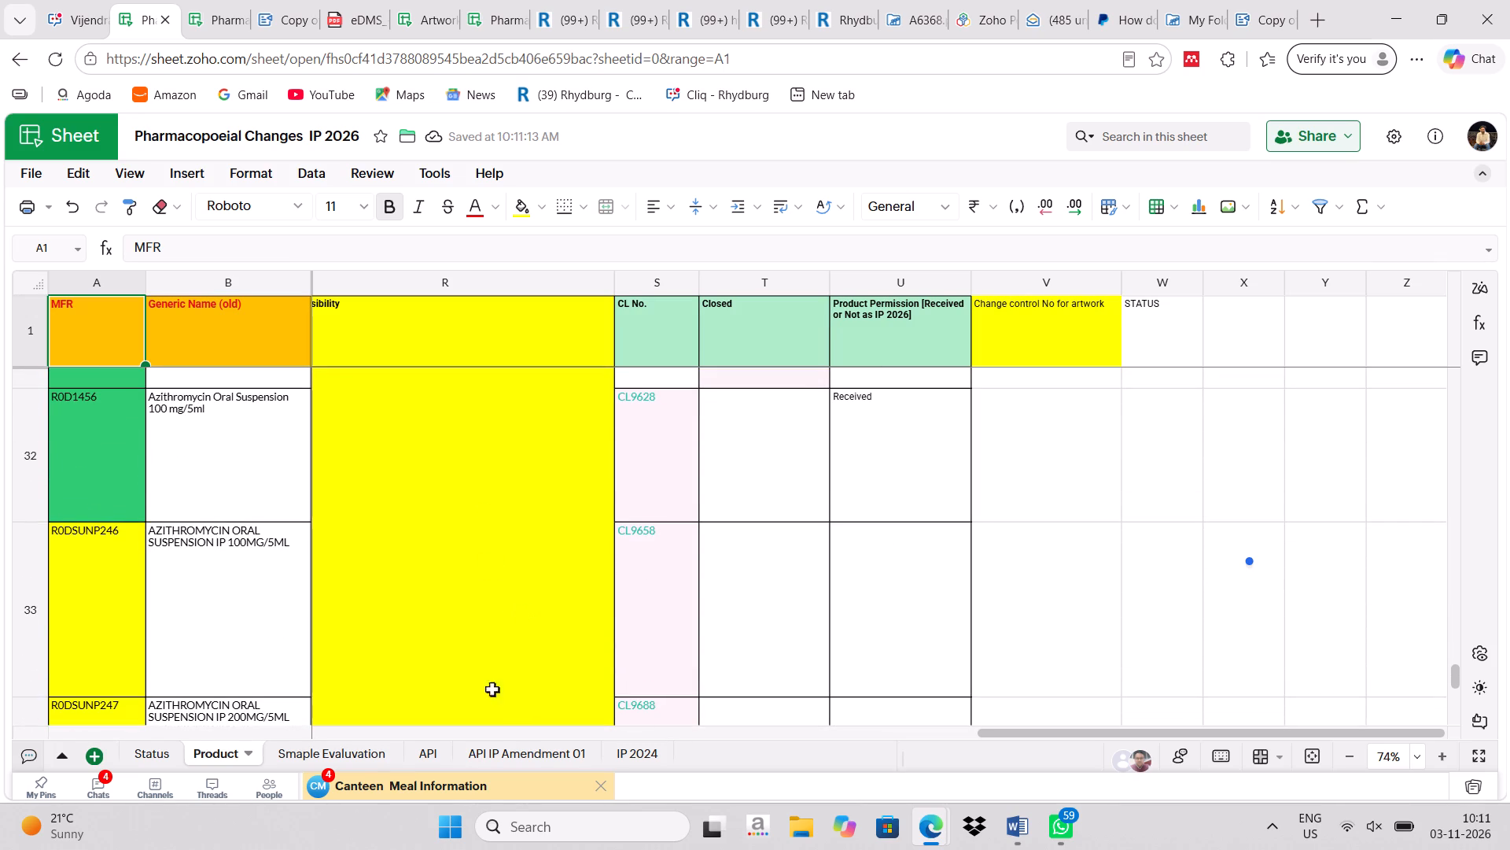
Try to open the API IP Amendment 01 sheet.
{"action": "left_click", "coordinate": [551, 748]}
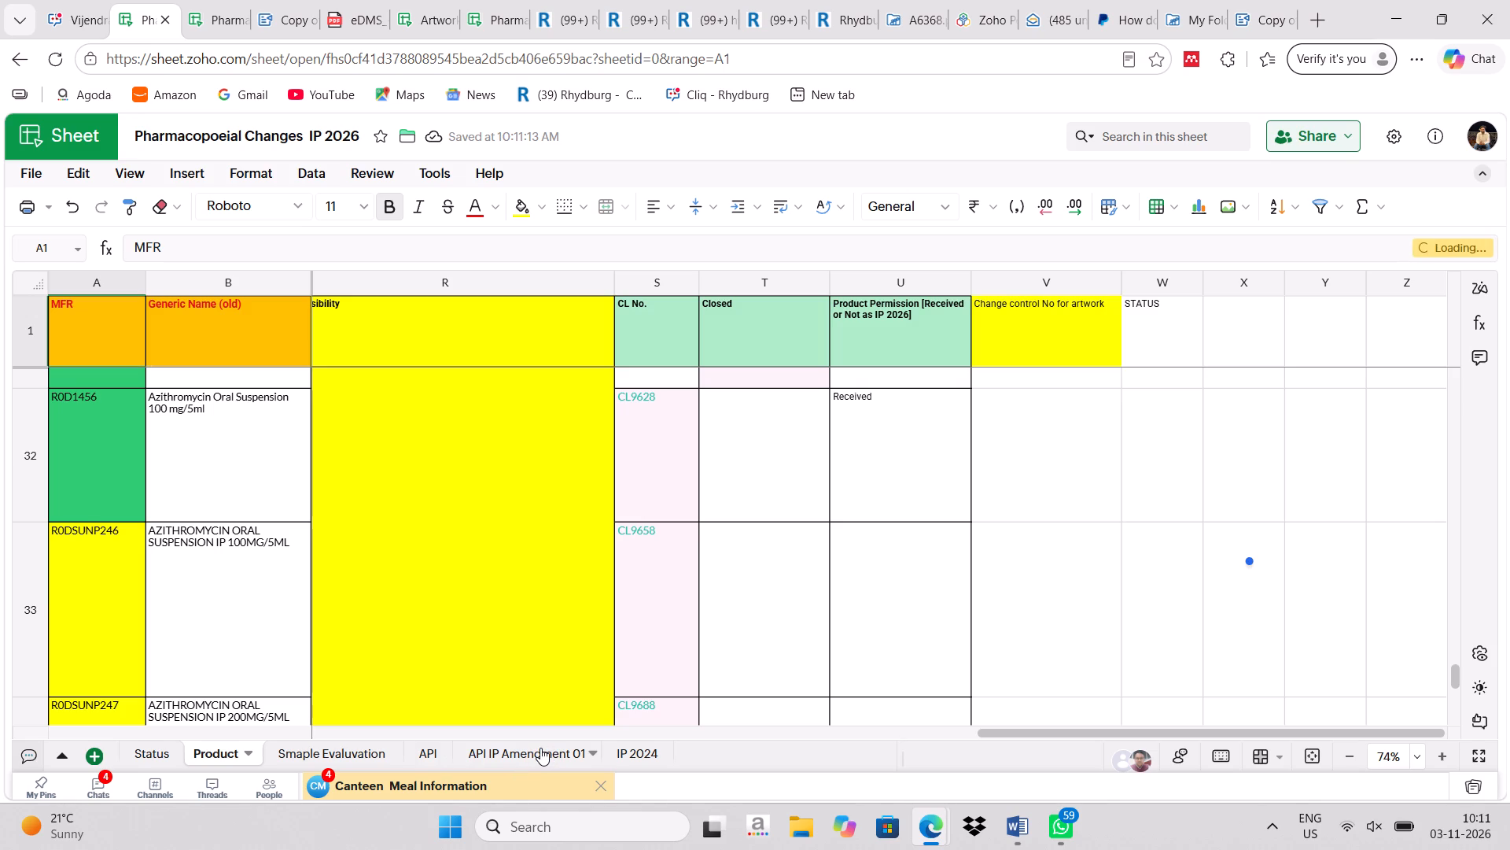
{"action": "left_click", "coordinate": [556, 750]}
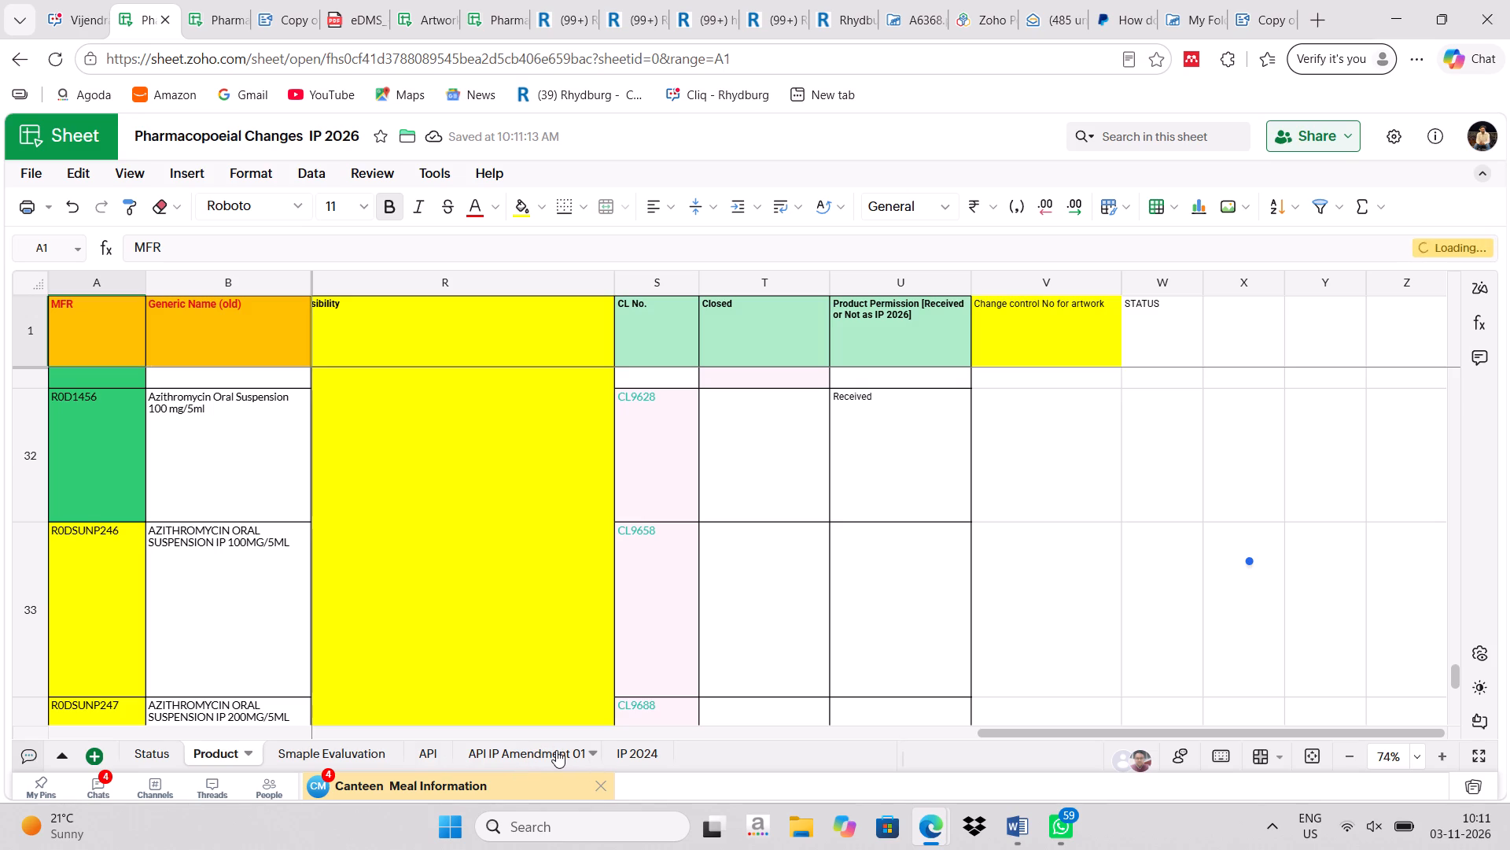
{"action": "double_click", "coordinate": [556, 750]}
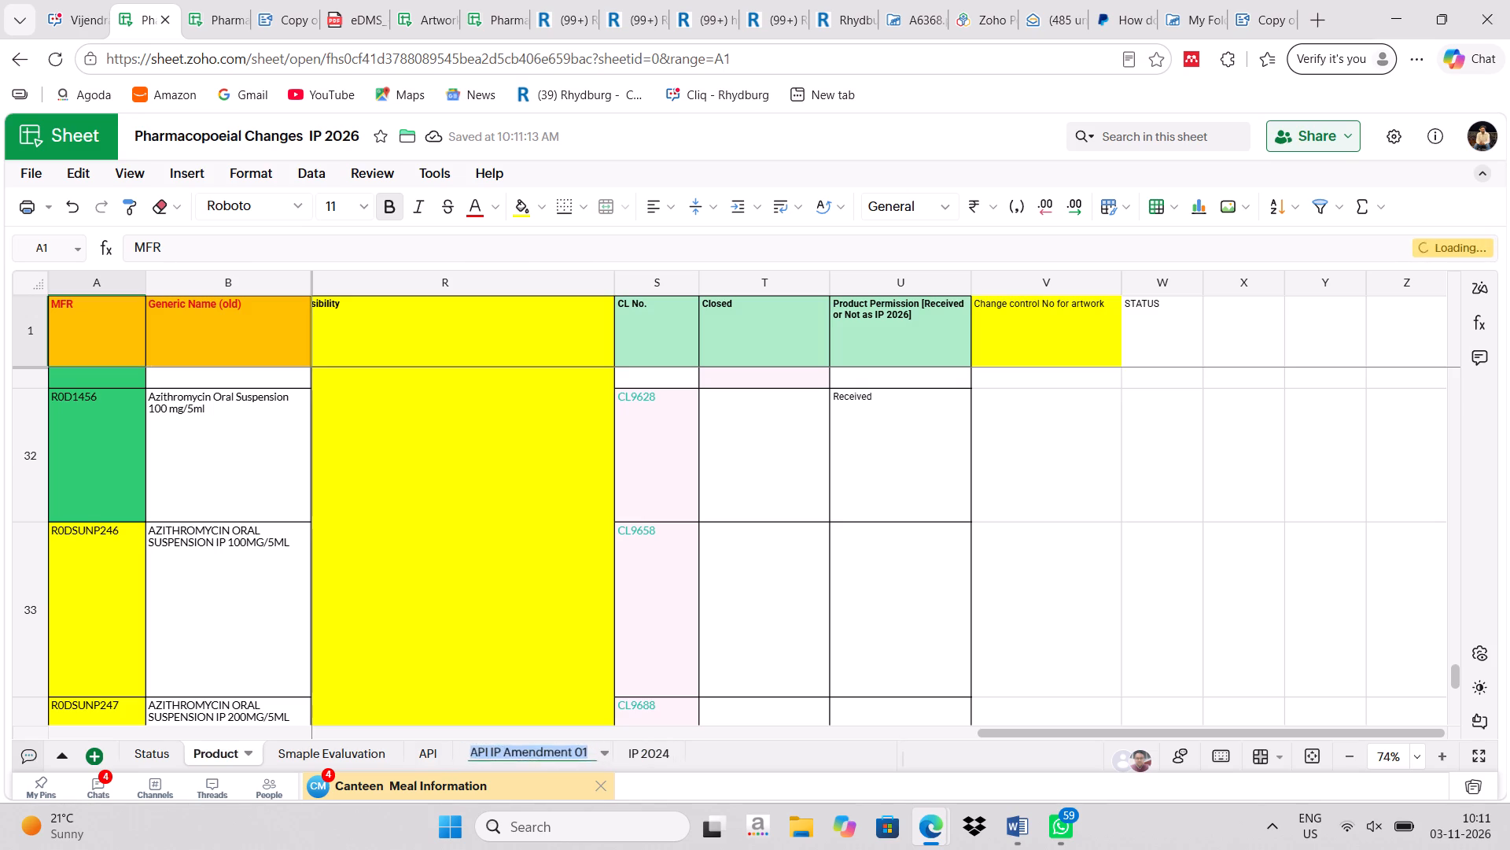
Switch to Cliq, close the image preview and read the new messages in the Canteen Meal Information chat.
{"action": "left_click", "coordinate": [73, 15]}
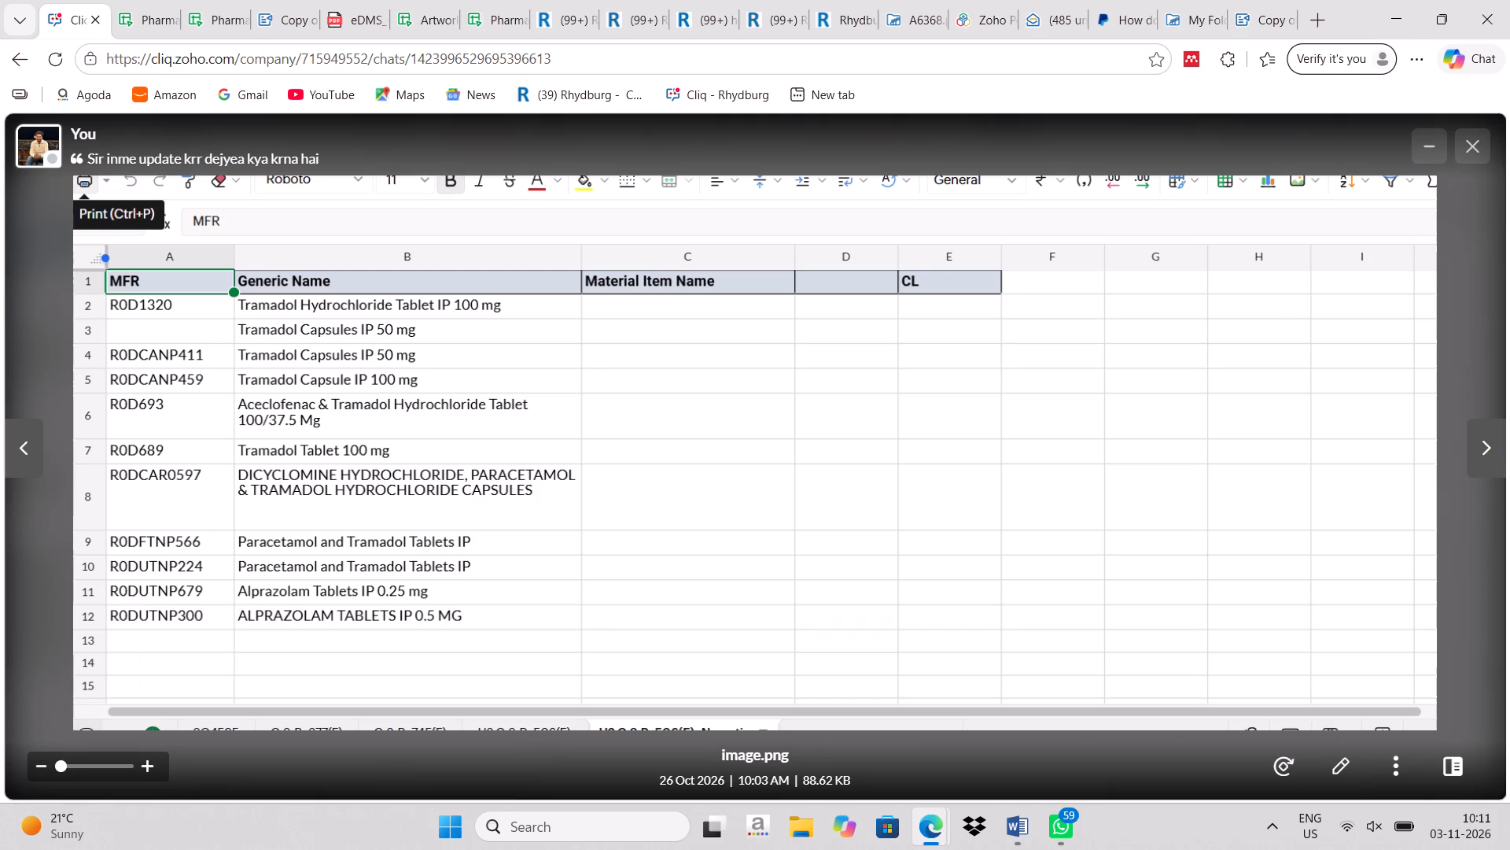
{"action": "left_click", "coordinate": [1469, 137]}
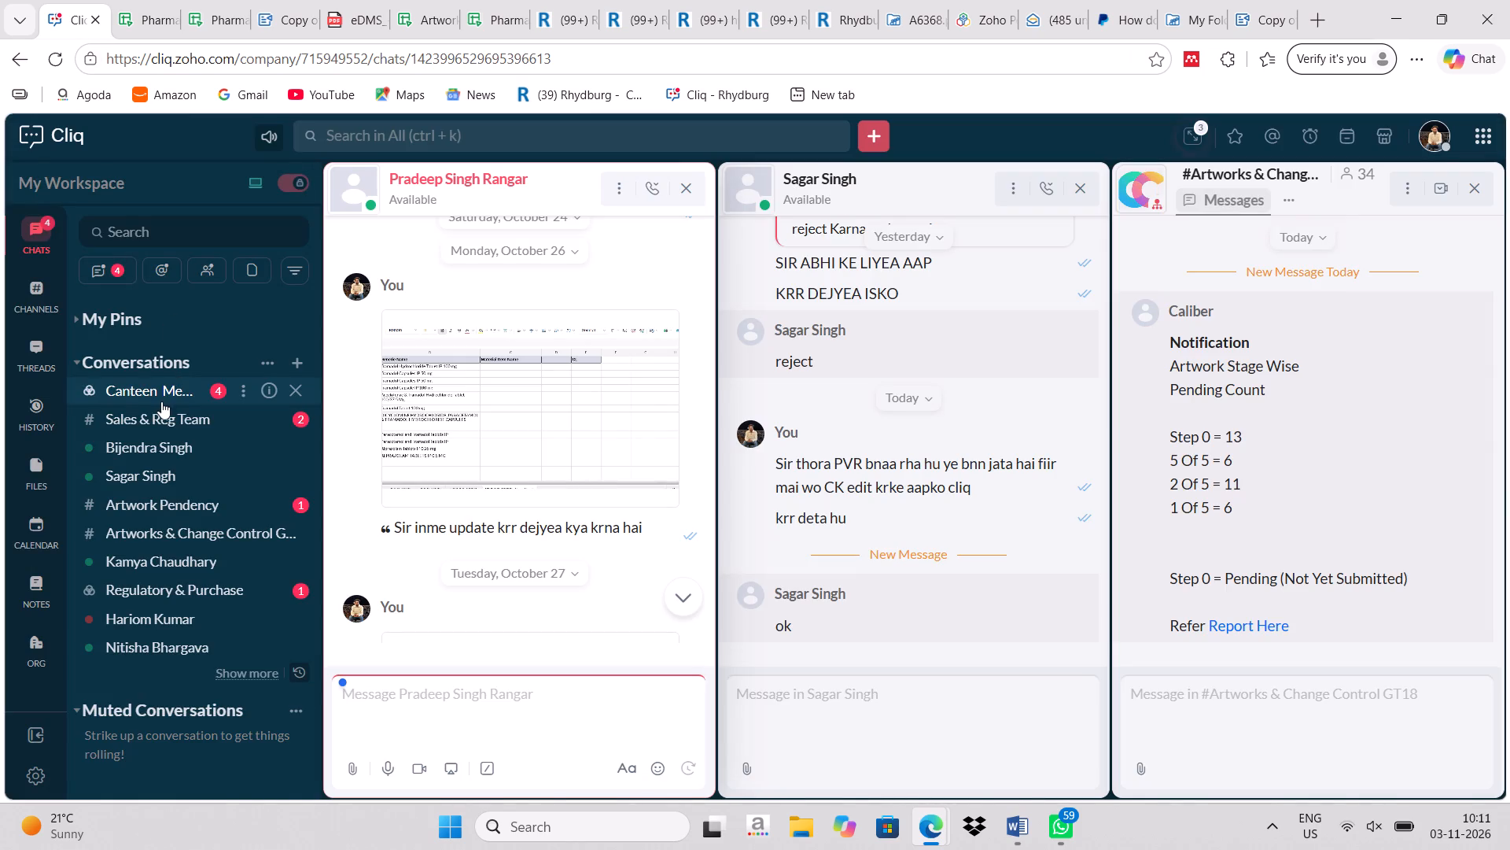
{"action": "left_click", "coordinate": [169, 395]}
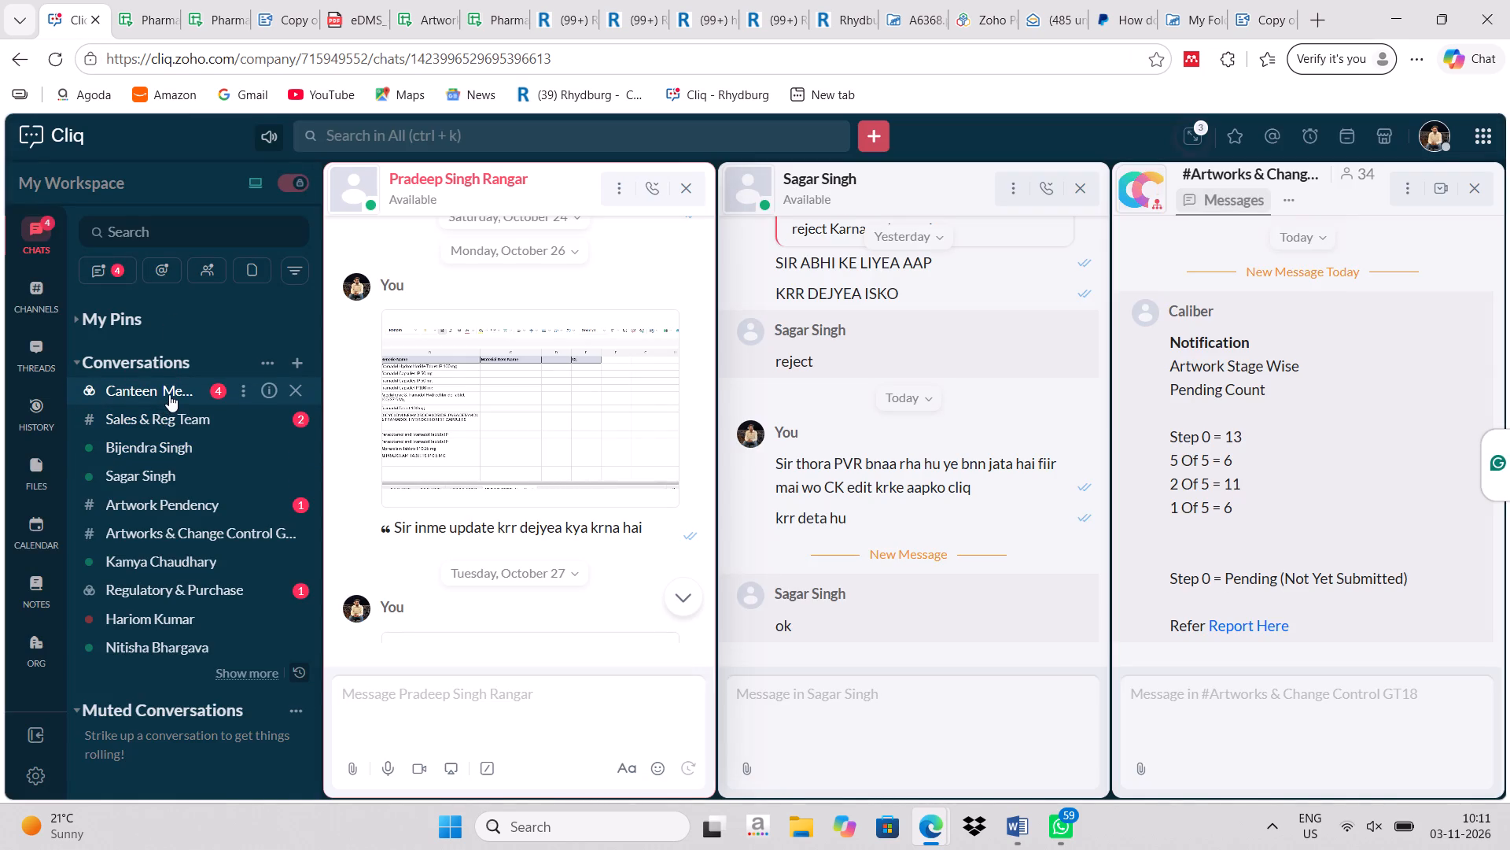
{"action": "scroll", "coordinate": [554, 488], "scroll_direction": "down", "scroll_amount": 14}
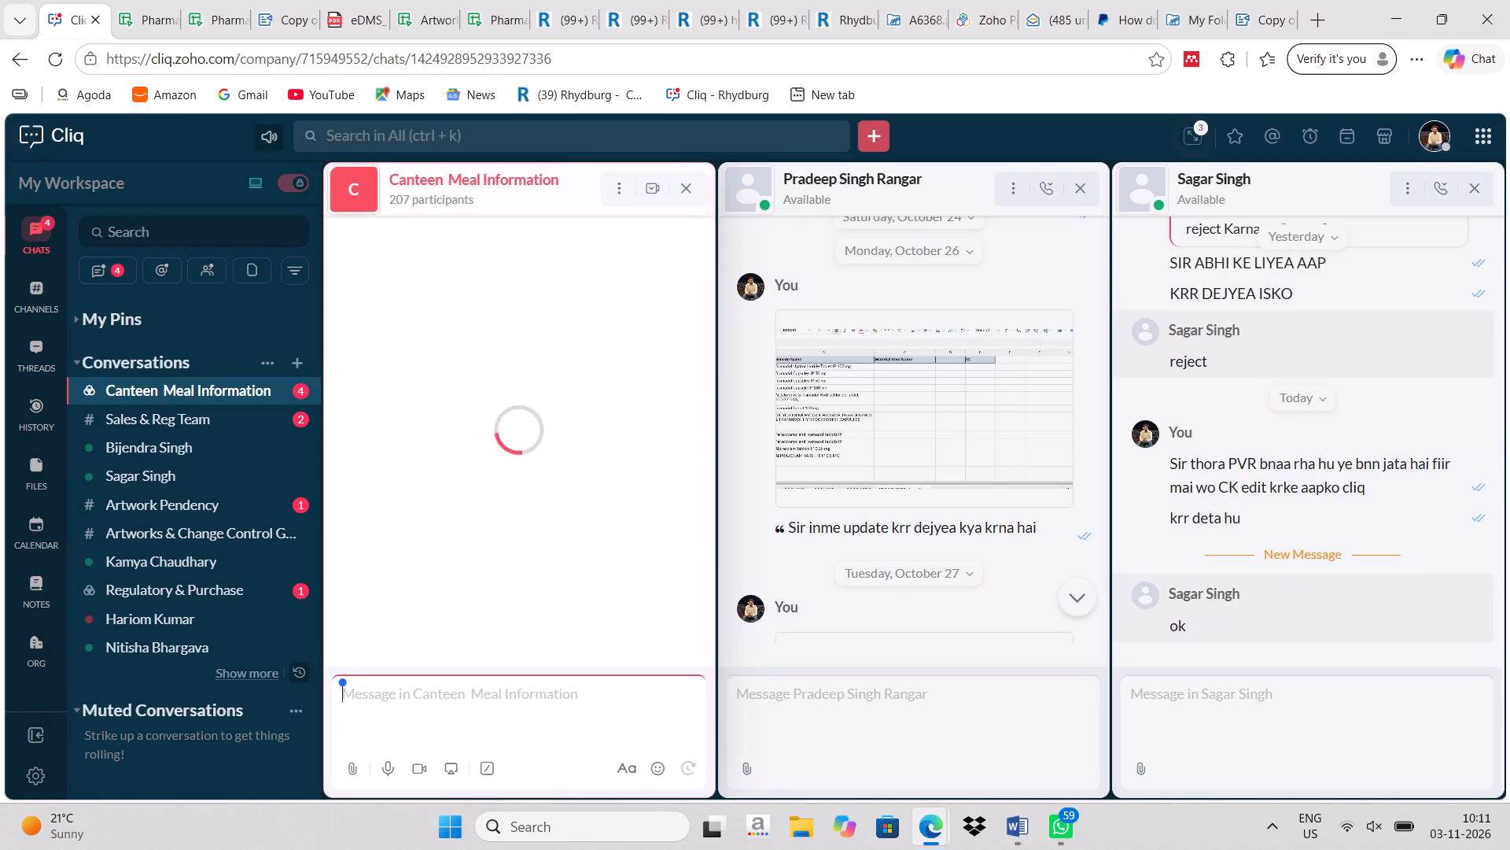
{"action": "scroll", "coordinate": [533, 496], "scroll_direction": "down", "scroll_amount": 15}
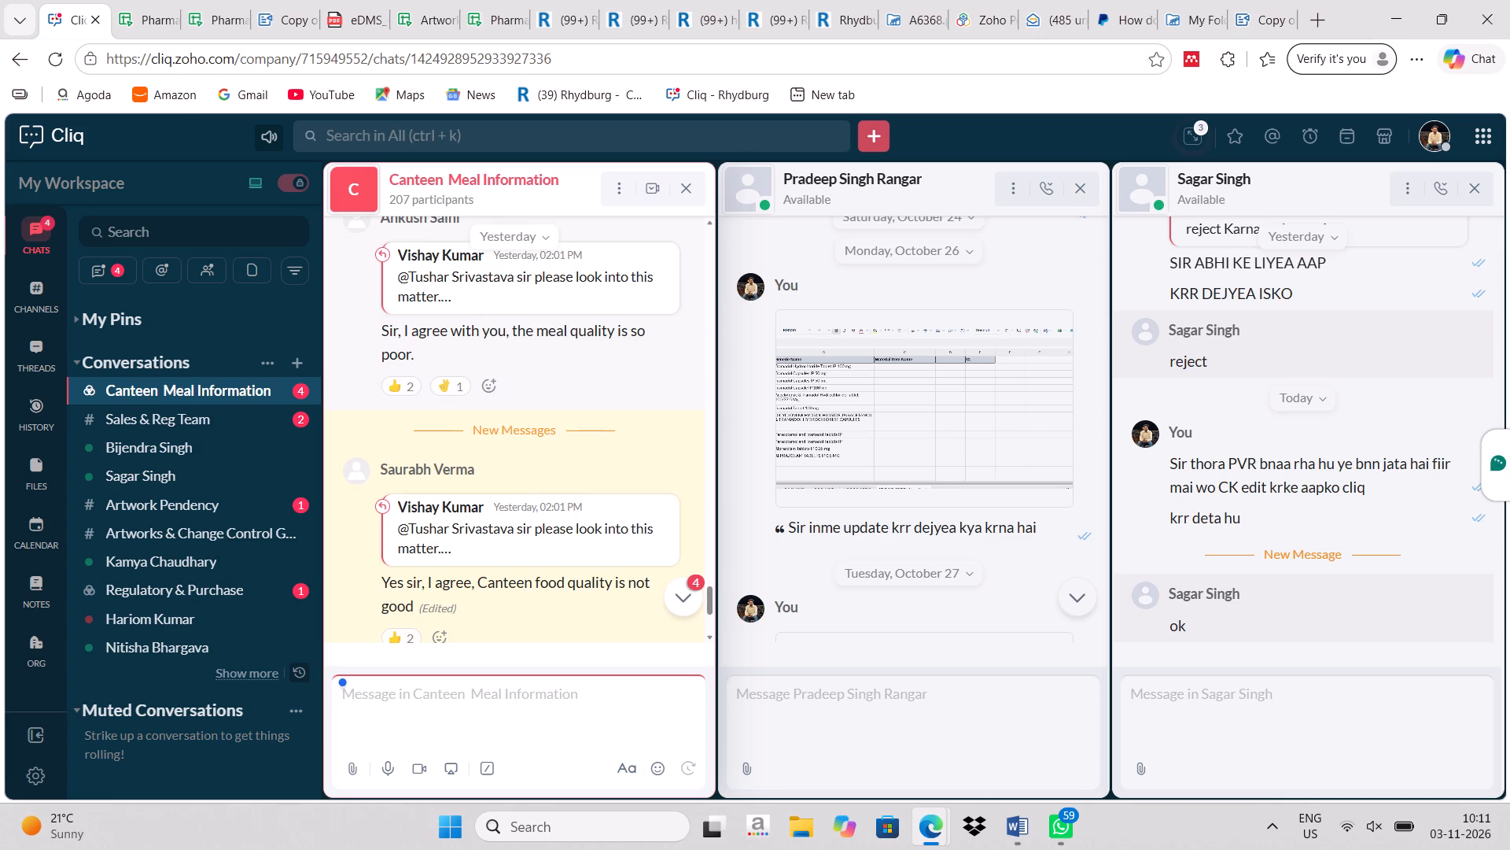
{"action": "scroll", "coordinate": [455, 386], "scroll_direction": "down", "scroll_amount": 13}
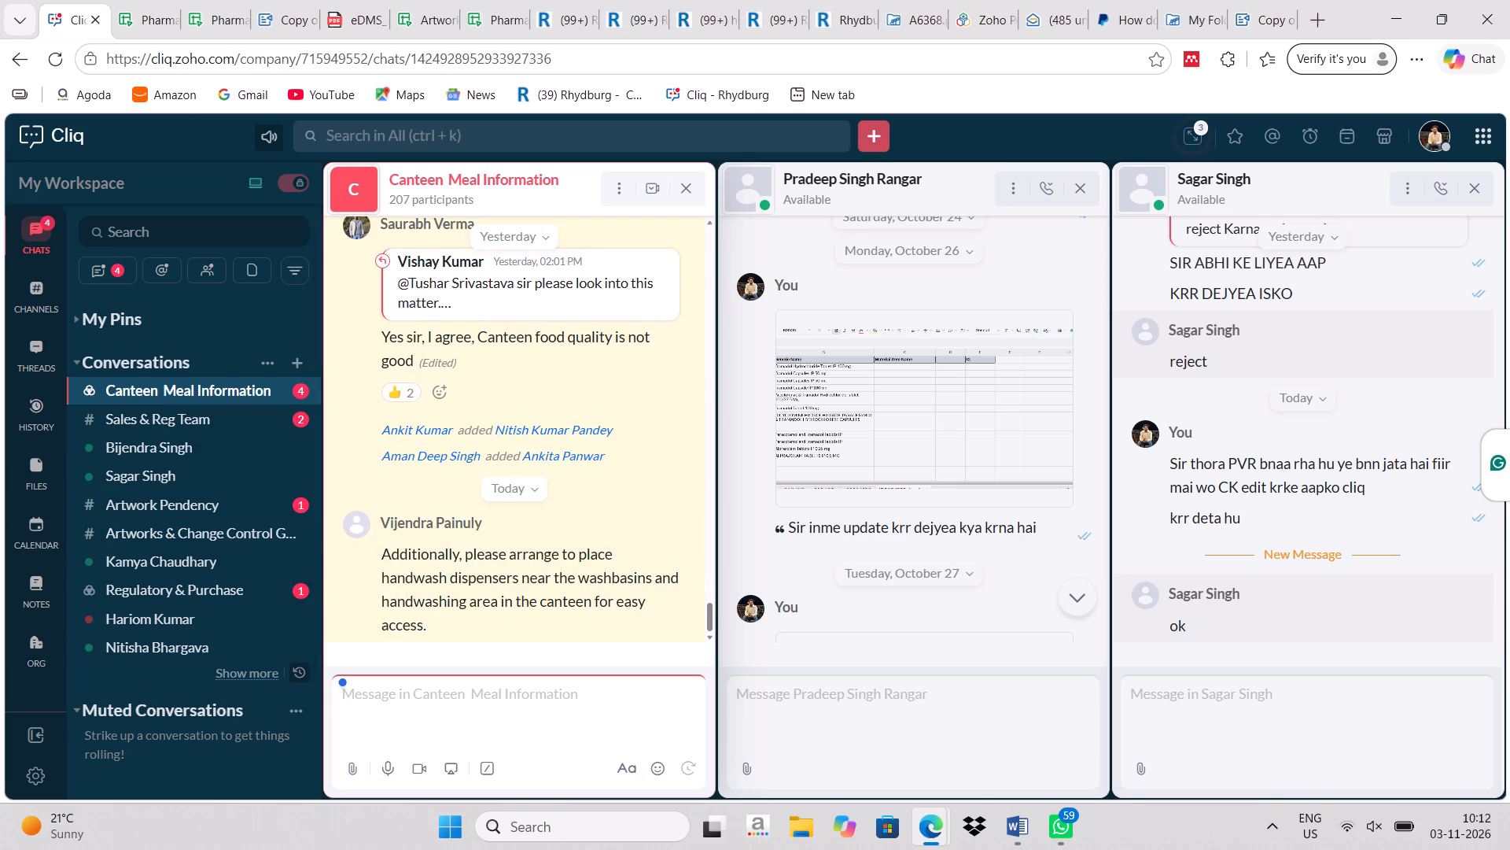
In the other open copy of Pharmacopoeial Changes IP 2026, look through the API IP Amendment 01 and IP 2024 sheets, then open Status.
{"action": "left_click", "coordinate": [222, 14]}
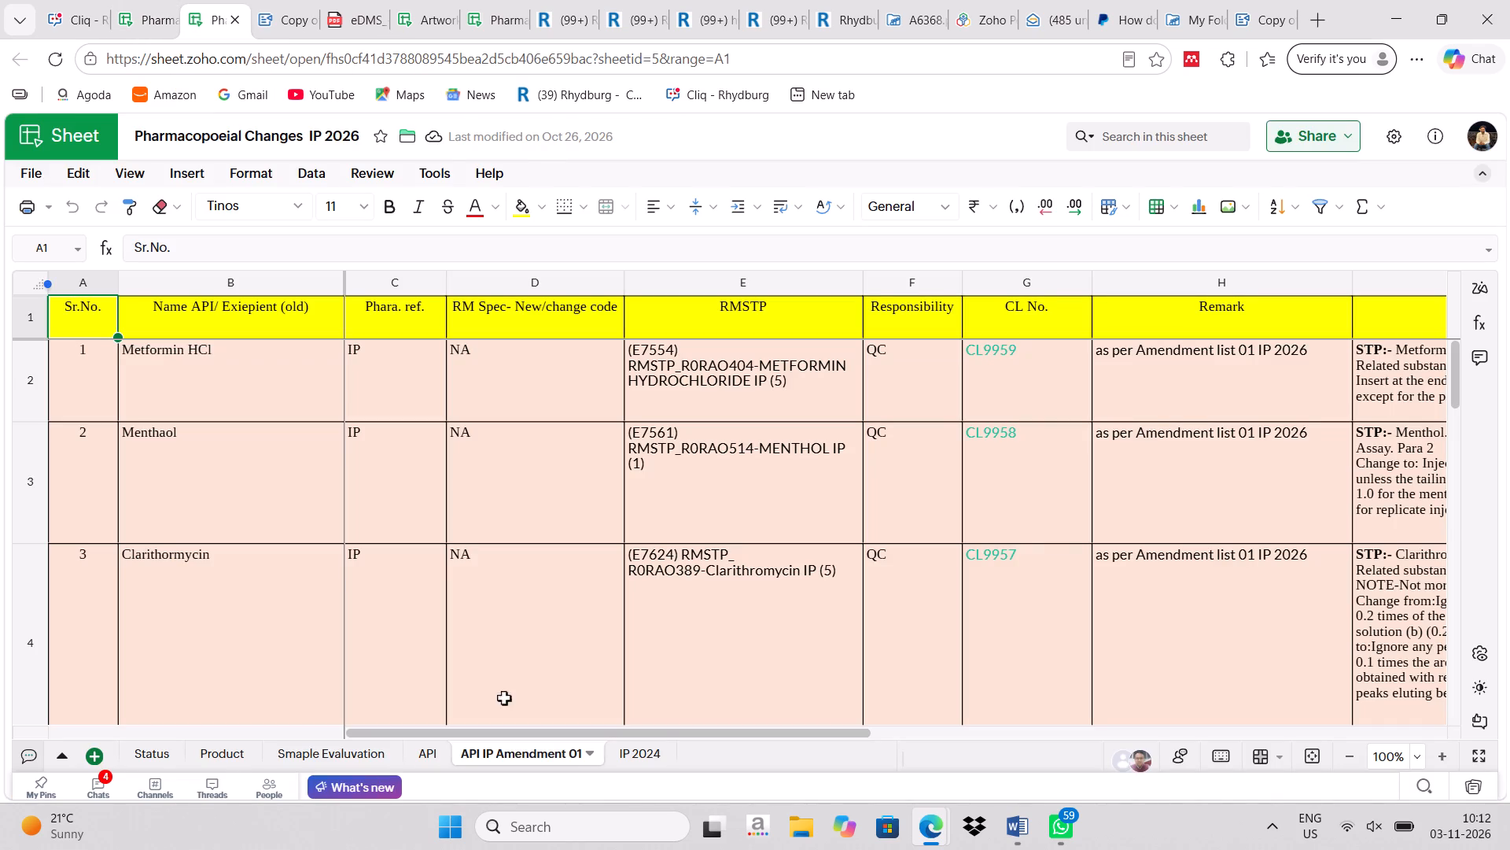
{"action": "scroll", "coordinate": [608, 559], "scroll_direction": "up", "scroll_amount": 8}
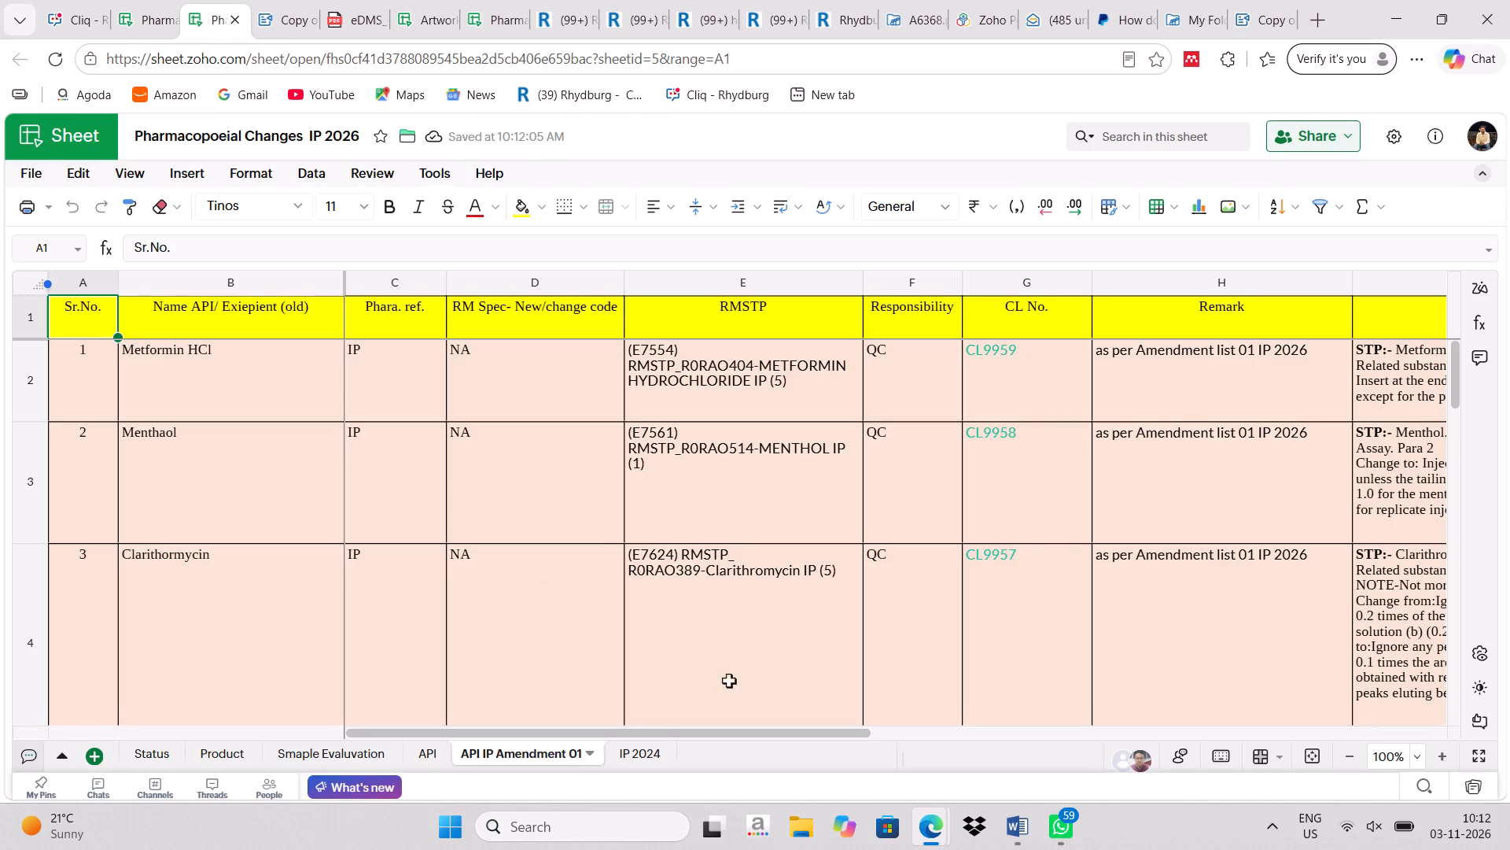
{"action": "left_click", "coordinate": [638, 750]}
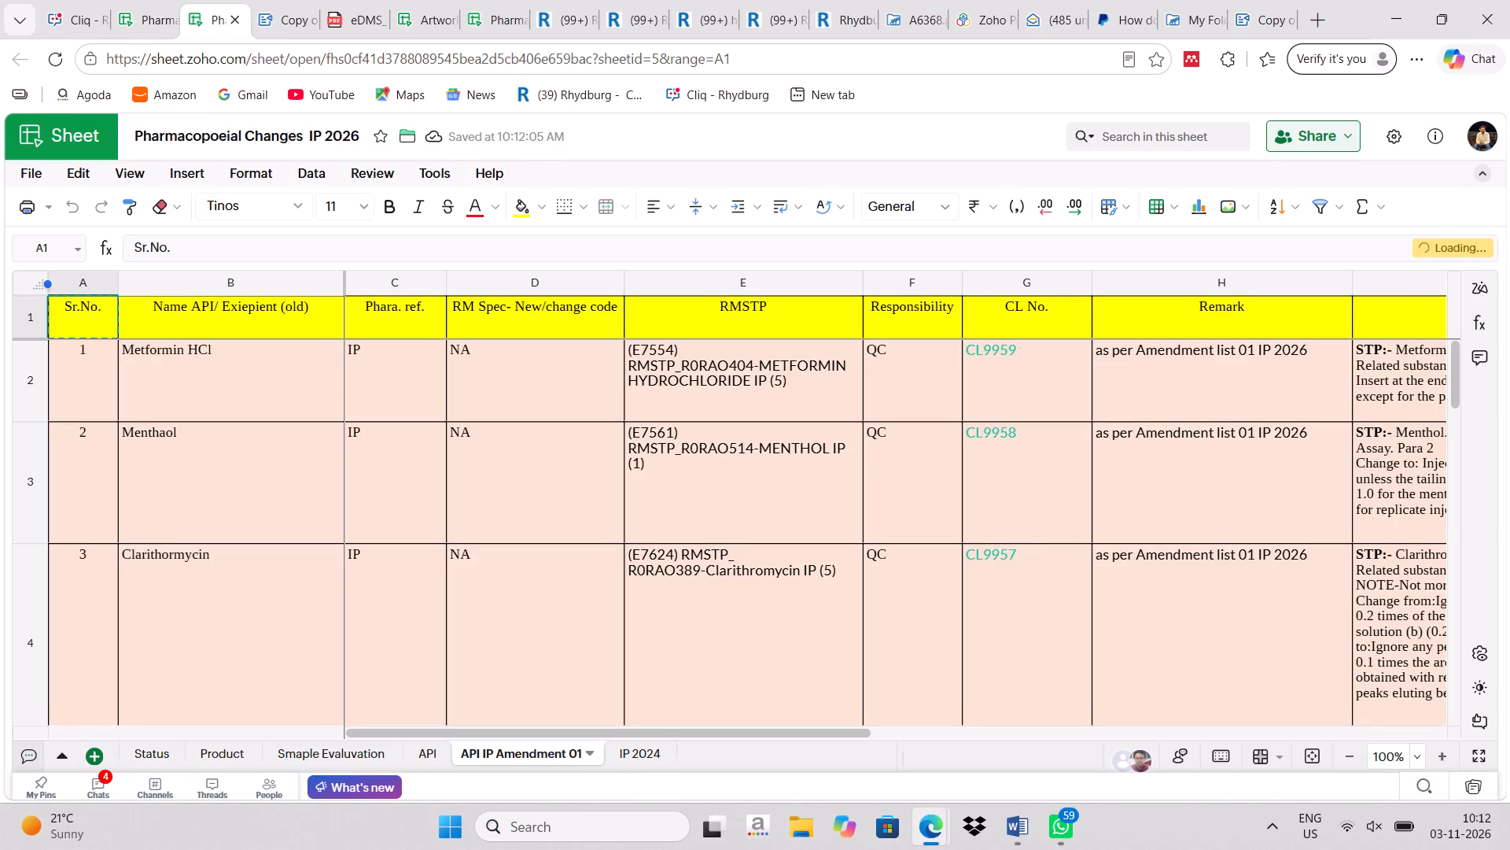
{"action": "left_click", "coordinate": [655, 749]}
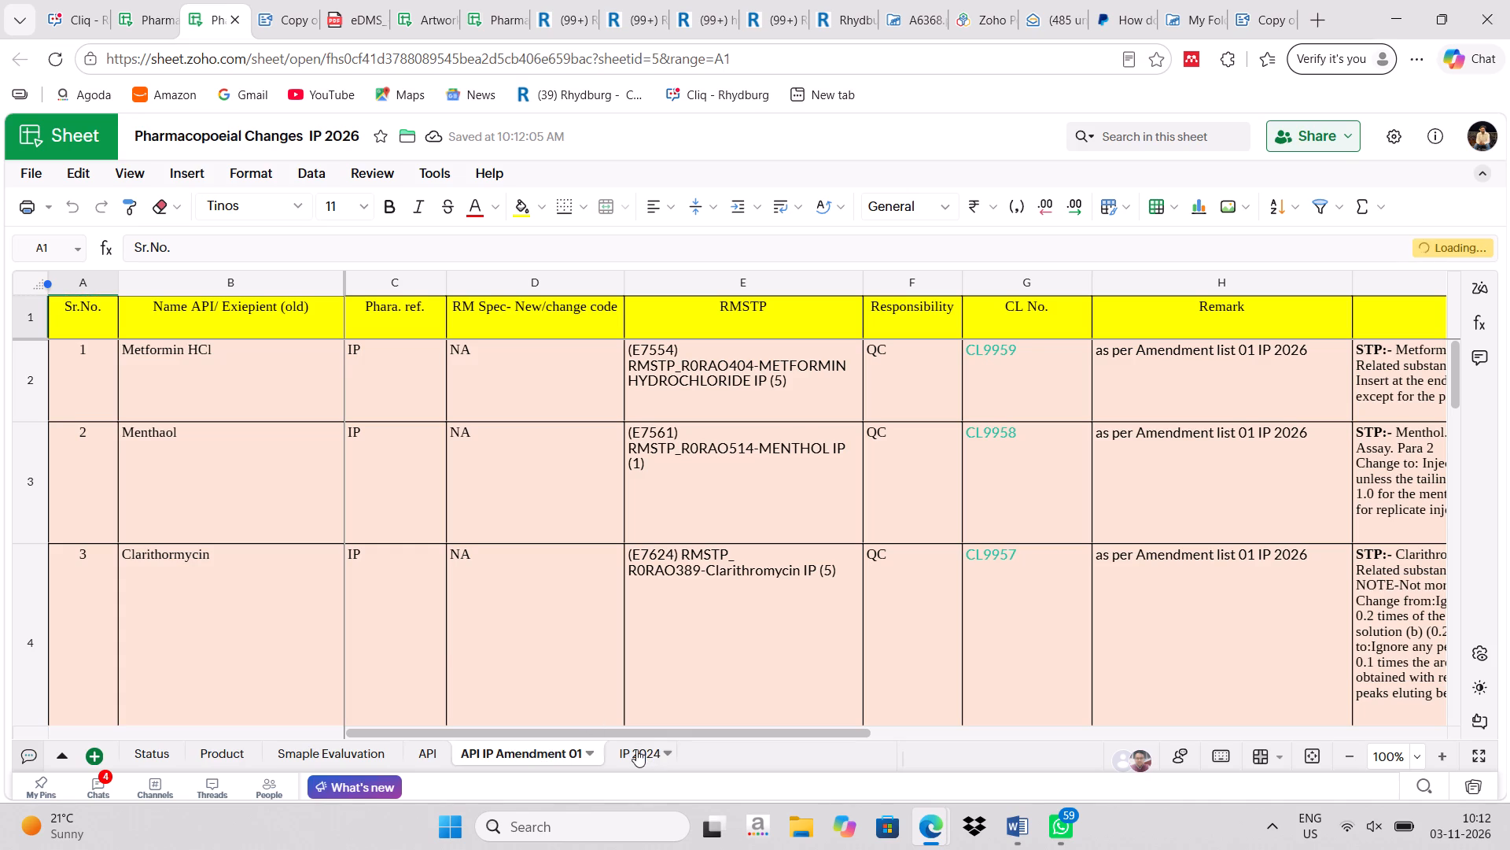
{"action": "triple_click", "coordinate": [637, 750]}
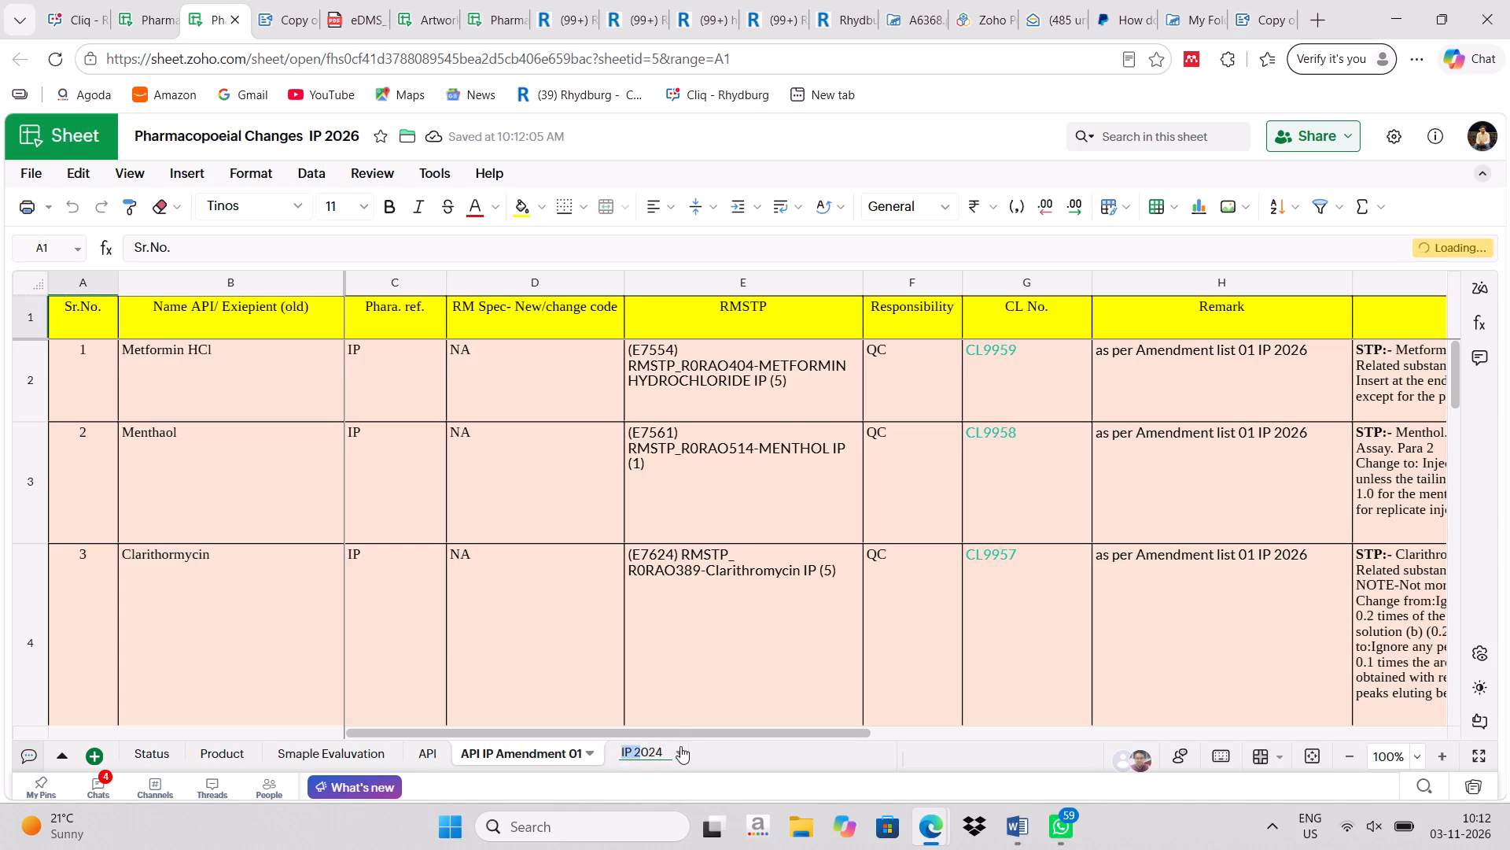
{"action": "left_click", "coordinate": [680, 746]}
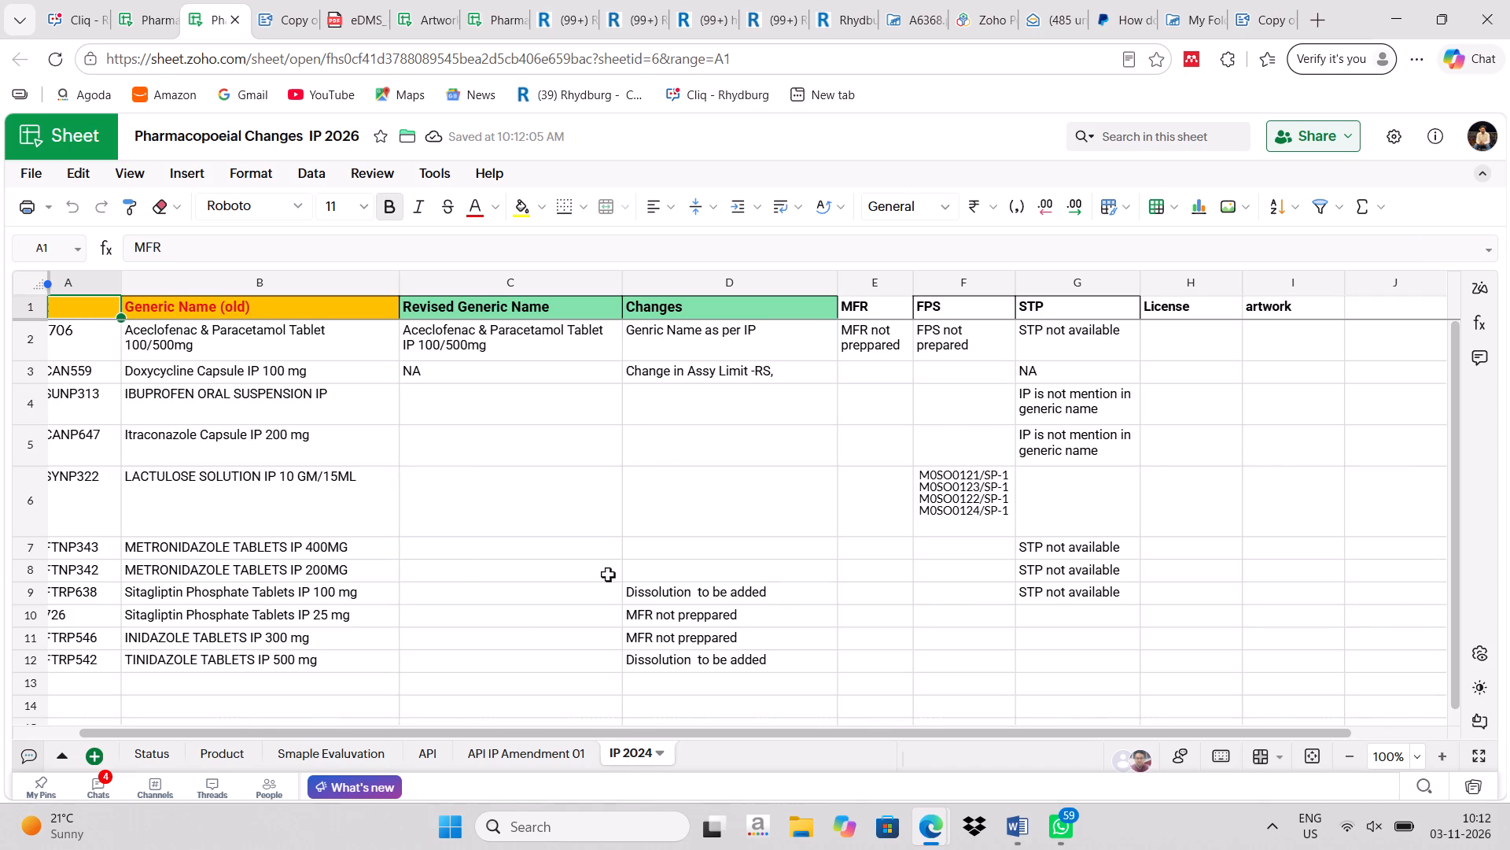
{"action": "scroll", "coordinate": [607, 574], "scroll_direction": "left", "scroll_amount": 4}
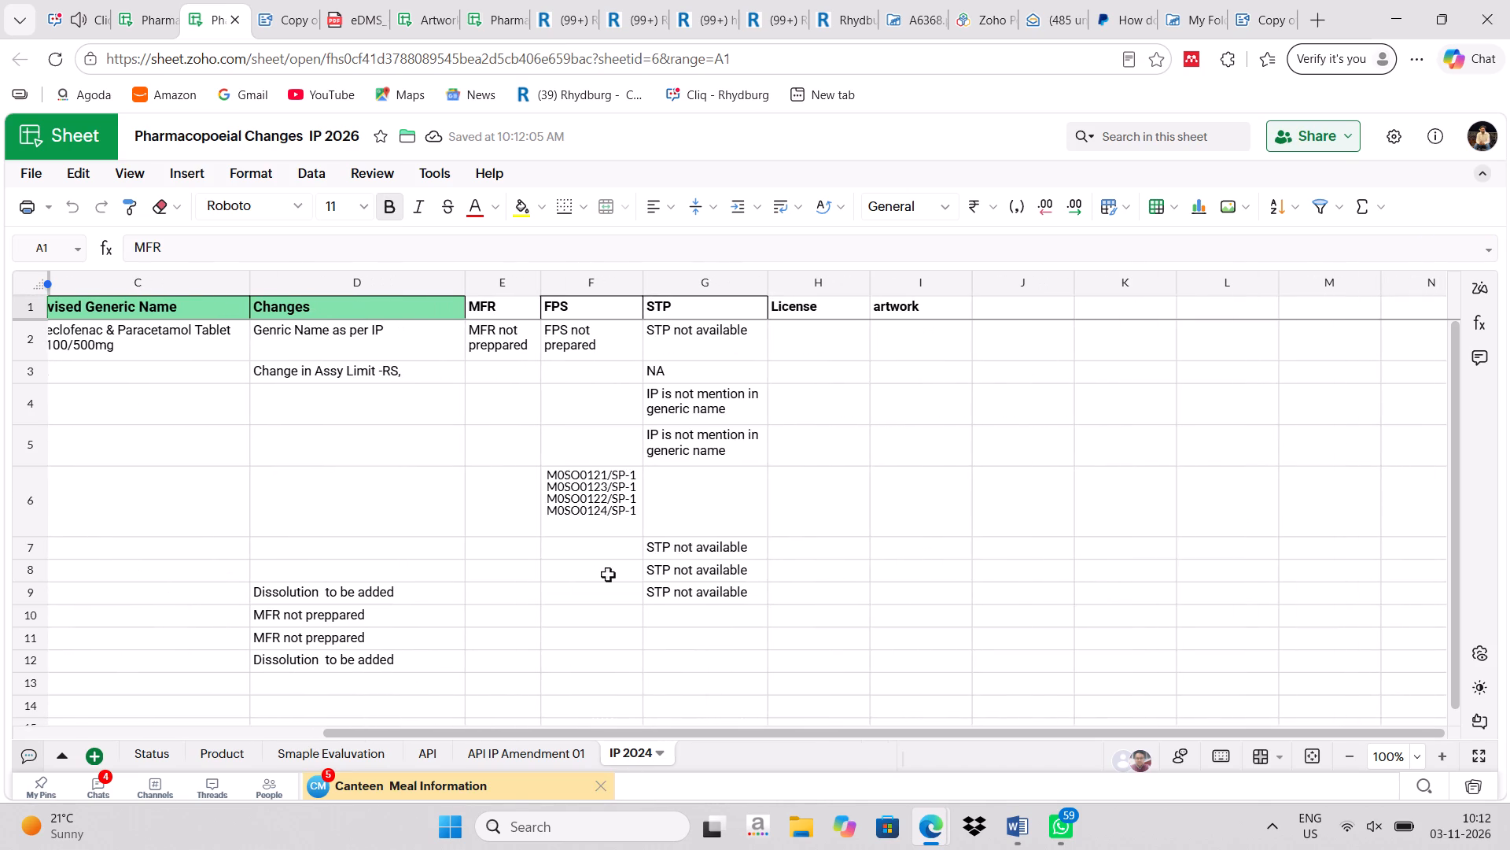
{"action": "scroll", "coordinate": [607, 574], "scroll_direction": "down", "scroll_amount": 9}
{"action": "scroll", "coordinate": [607, 574], "scroll_direction": "up", "scroll_amount": 10}
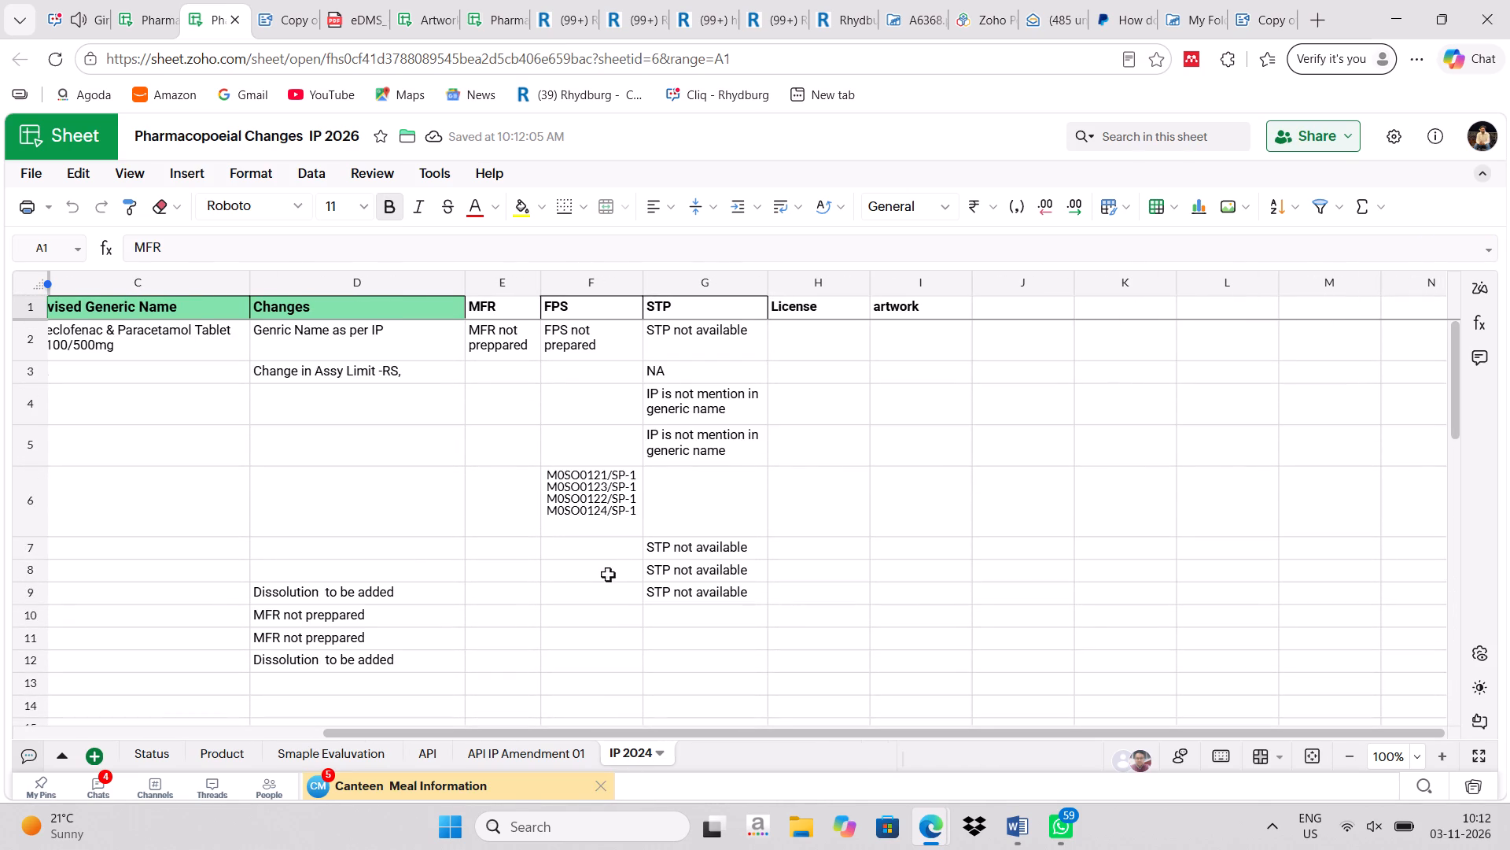
{"action": "scroll", "coordinate": [522, 626], "scroll_direction": "right", "scroll_amount": 12}
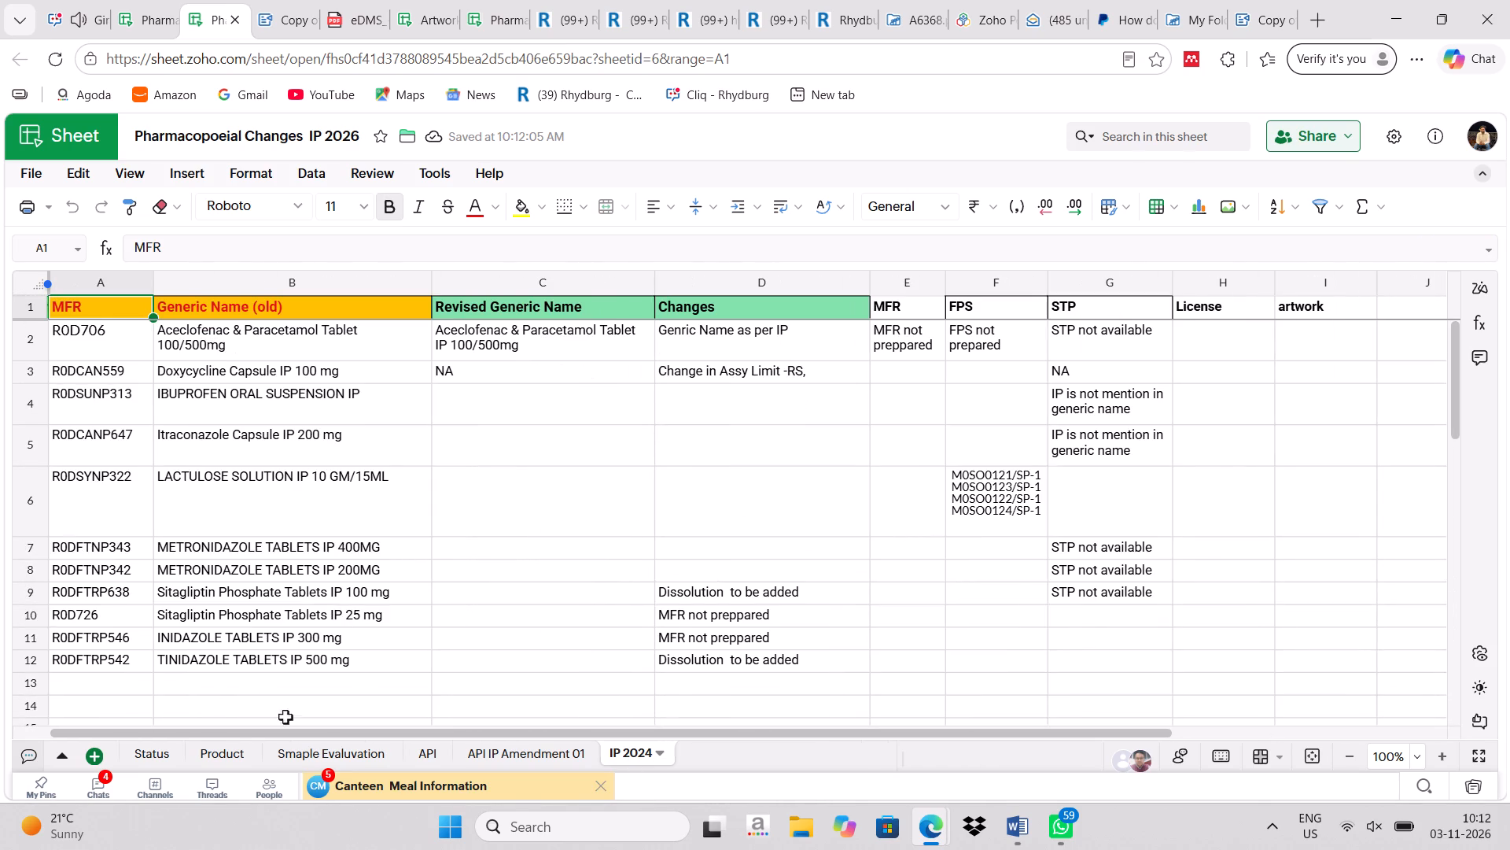
{"action": "left_click", "coordinate": [149, 752]}
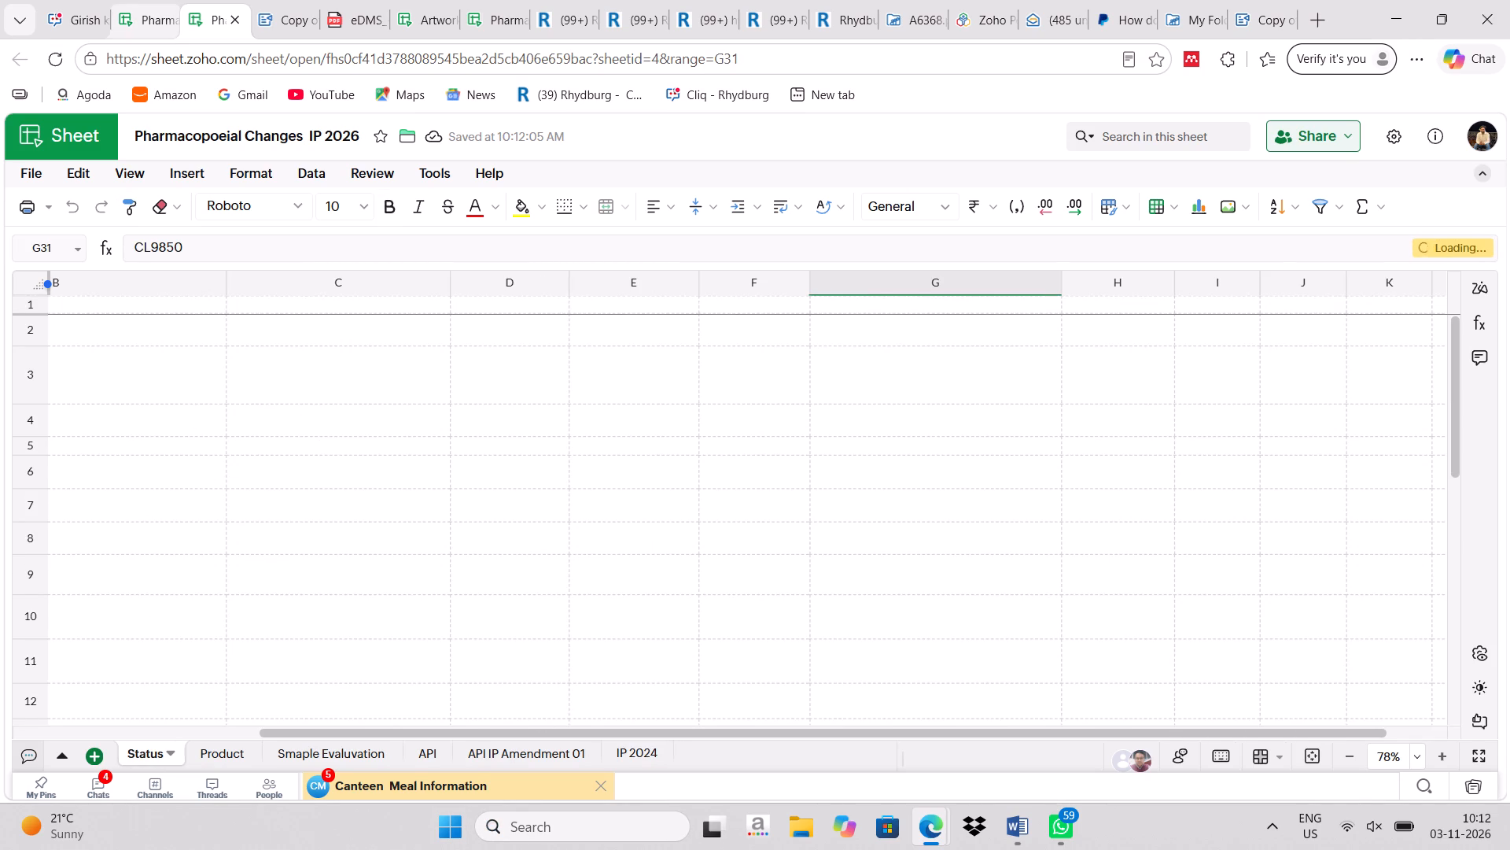
In Caliber's Change Control report, close the open record's details and copy the reference CL10259 of the Zinoc record at the top.
{"action": "left_click", "coordinate": [566, 18]}
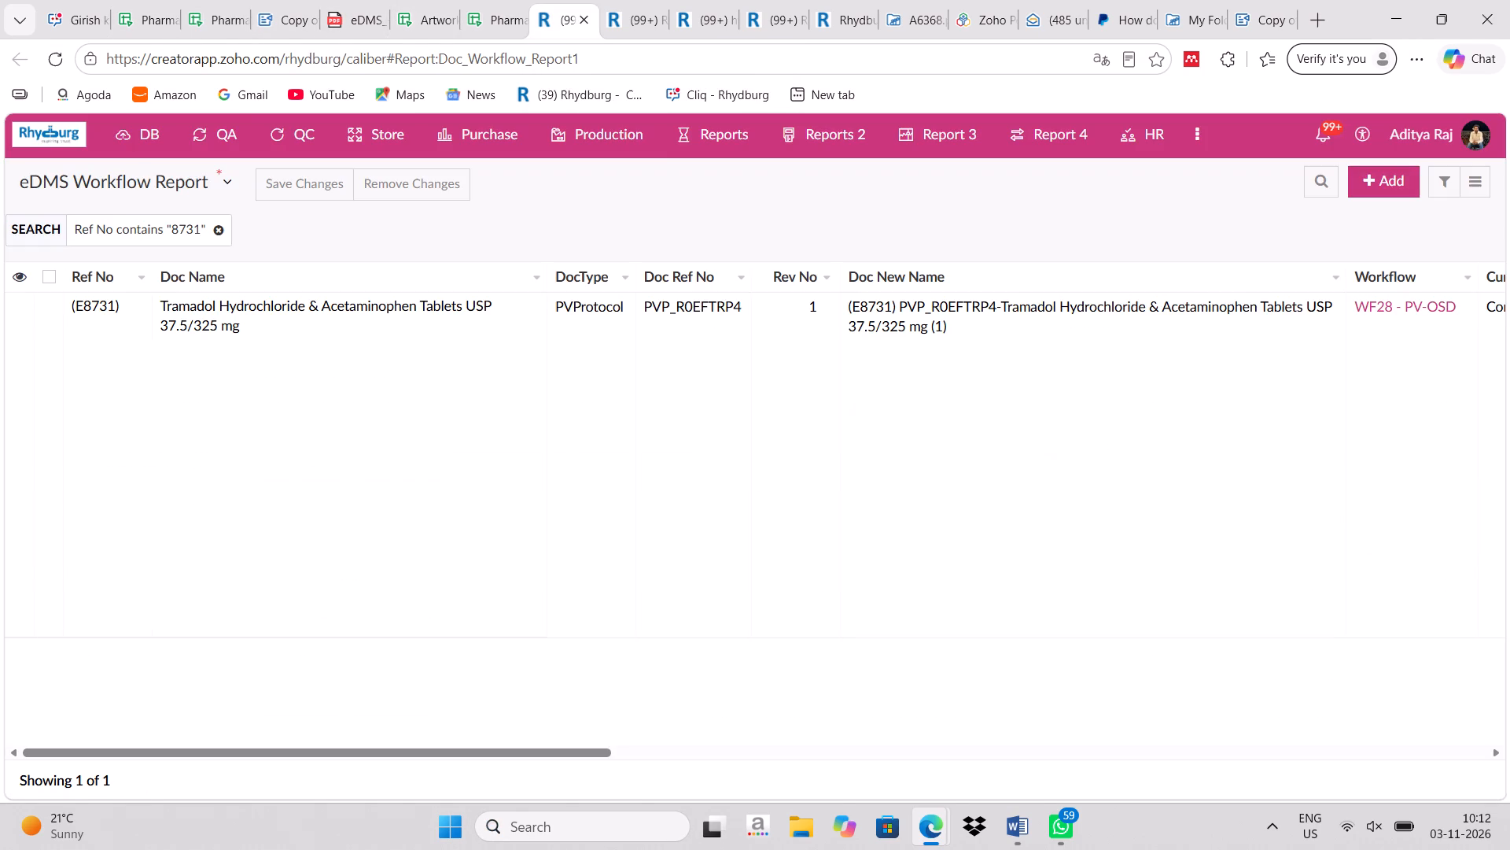
{"action": "left_click", "coordinate": [632, 11]}
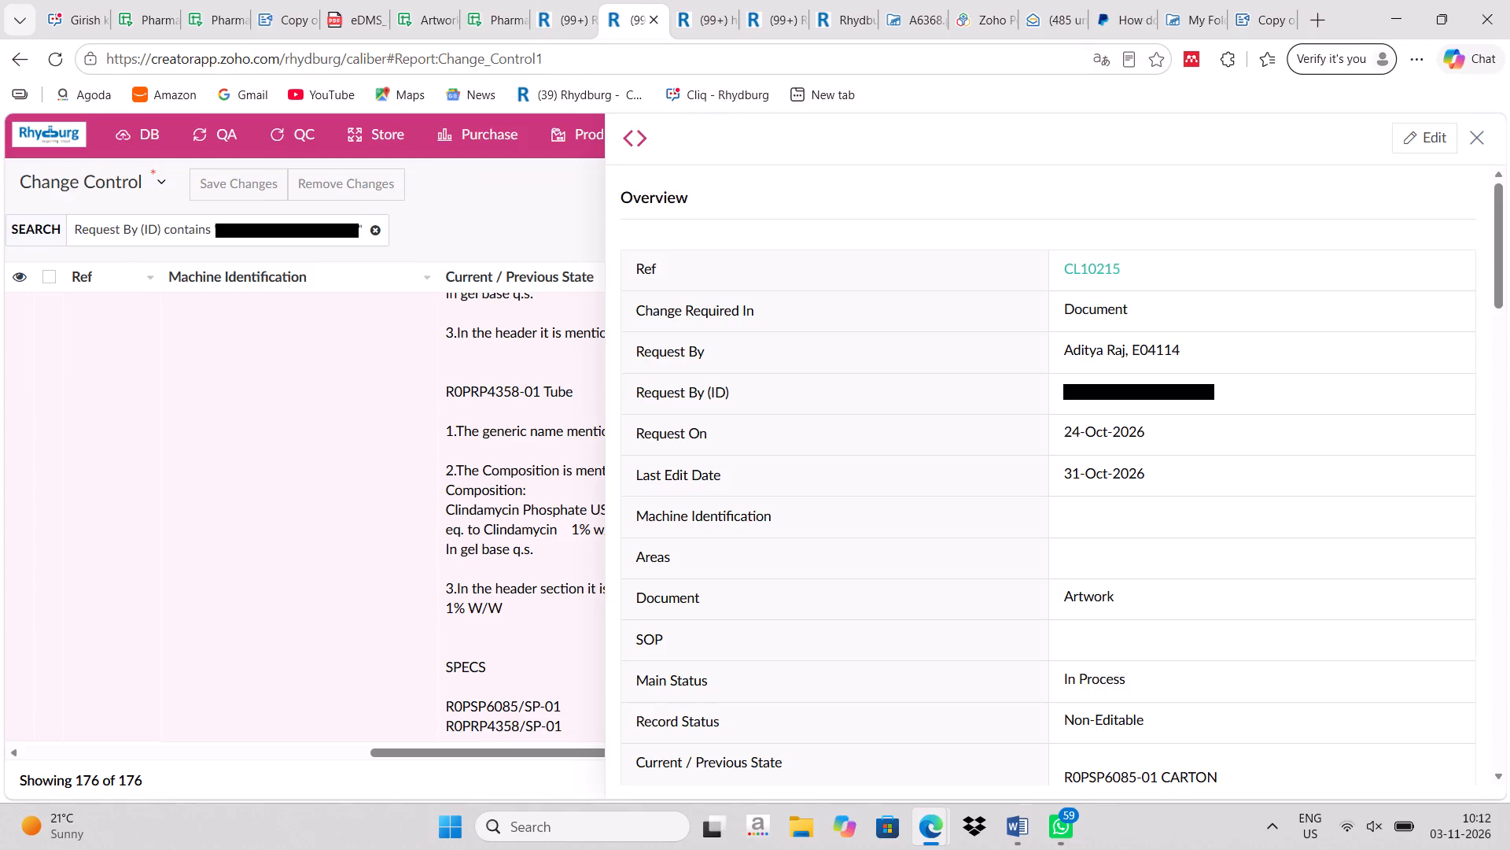
{"action": "left_click", "coordinate": [1476, 138]}
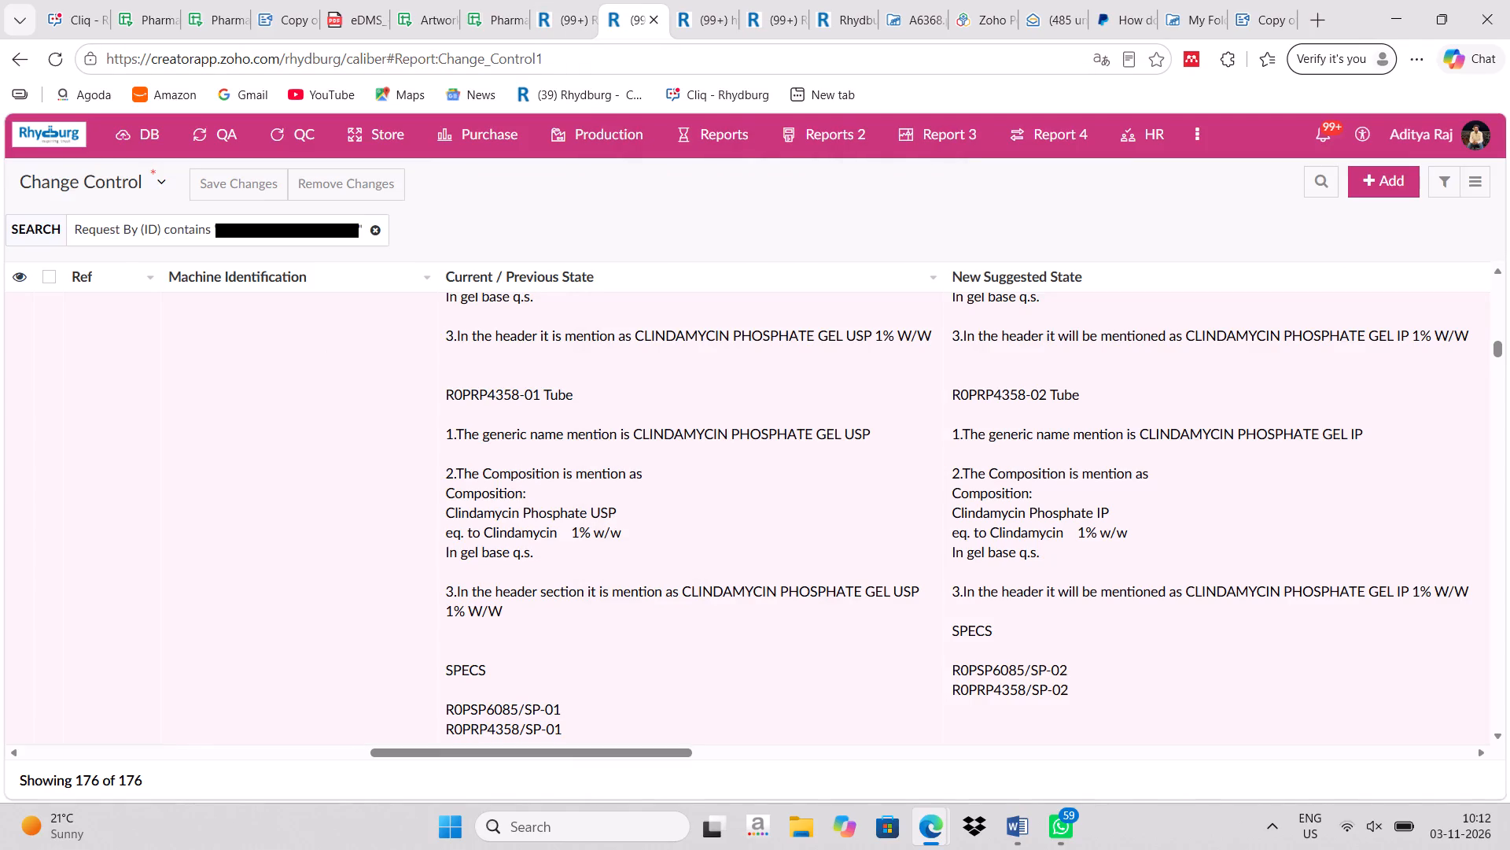
{"action": "scroll", "coordinate": [1218, 496], "scroll_direction": "up", "scroll_amount": 16}
{"action": "scroll", "coordinate": [1203, 490], "scroll_direction": "up", "scroll_amount": 11}
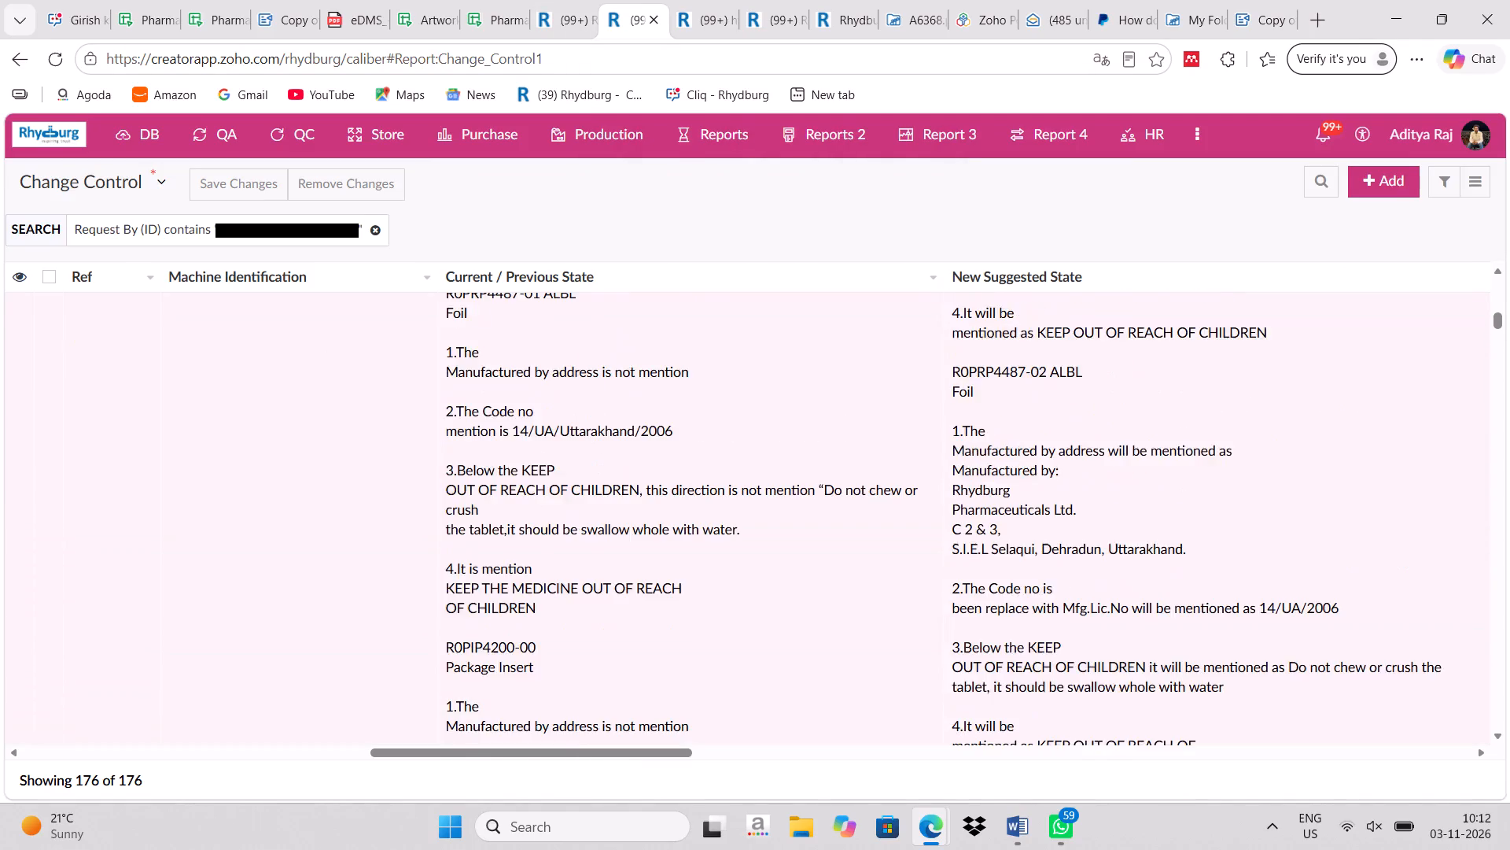
{"action": "scroll", "coordinate": [1203, 490], "scroll_direction": "up", "scroll_amount": 10}
{"action": "scroll", "coordinate": [1203, 490], "scroll_direction": "up", "scroll_amount": 20}
{"action": "scroll", "coordinate": [1203, 490], "scroll_direction": "up", "scroll_amount": 6}
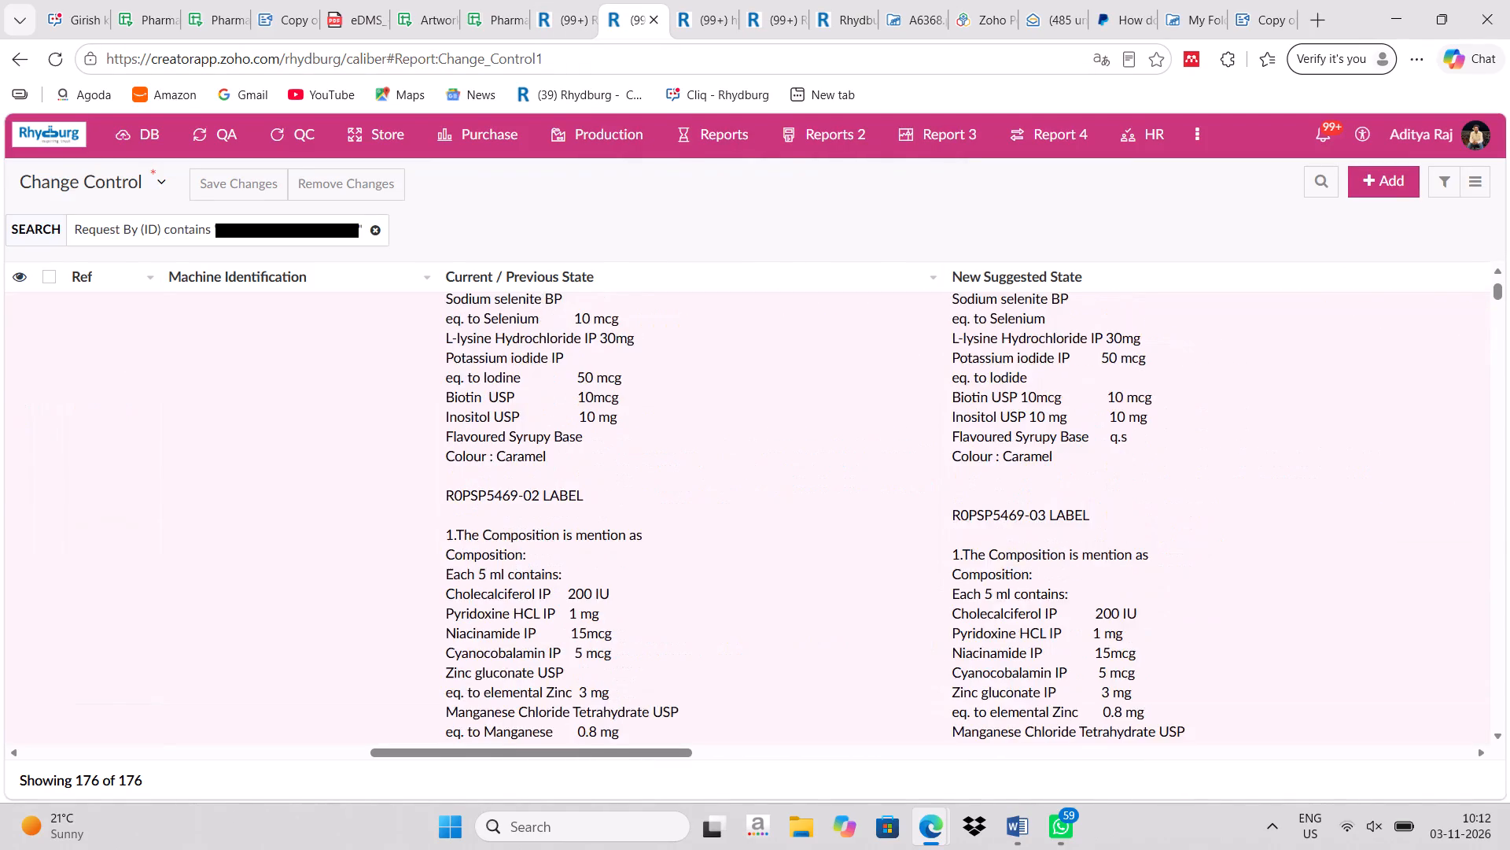
{"action": "scroll", "coordinate": [1203, 490], "scroll_direction": "up", "scroll_amount": 10}
{"action": "left_click_drag", "start_coordinate": [72, 302], "coordinate": [94, 305]}
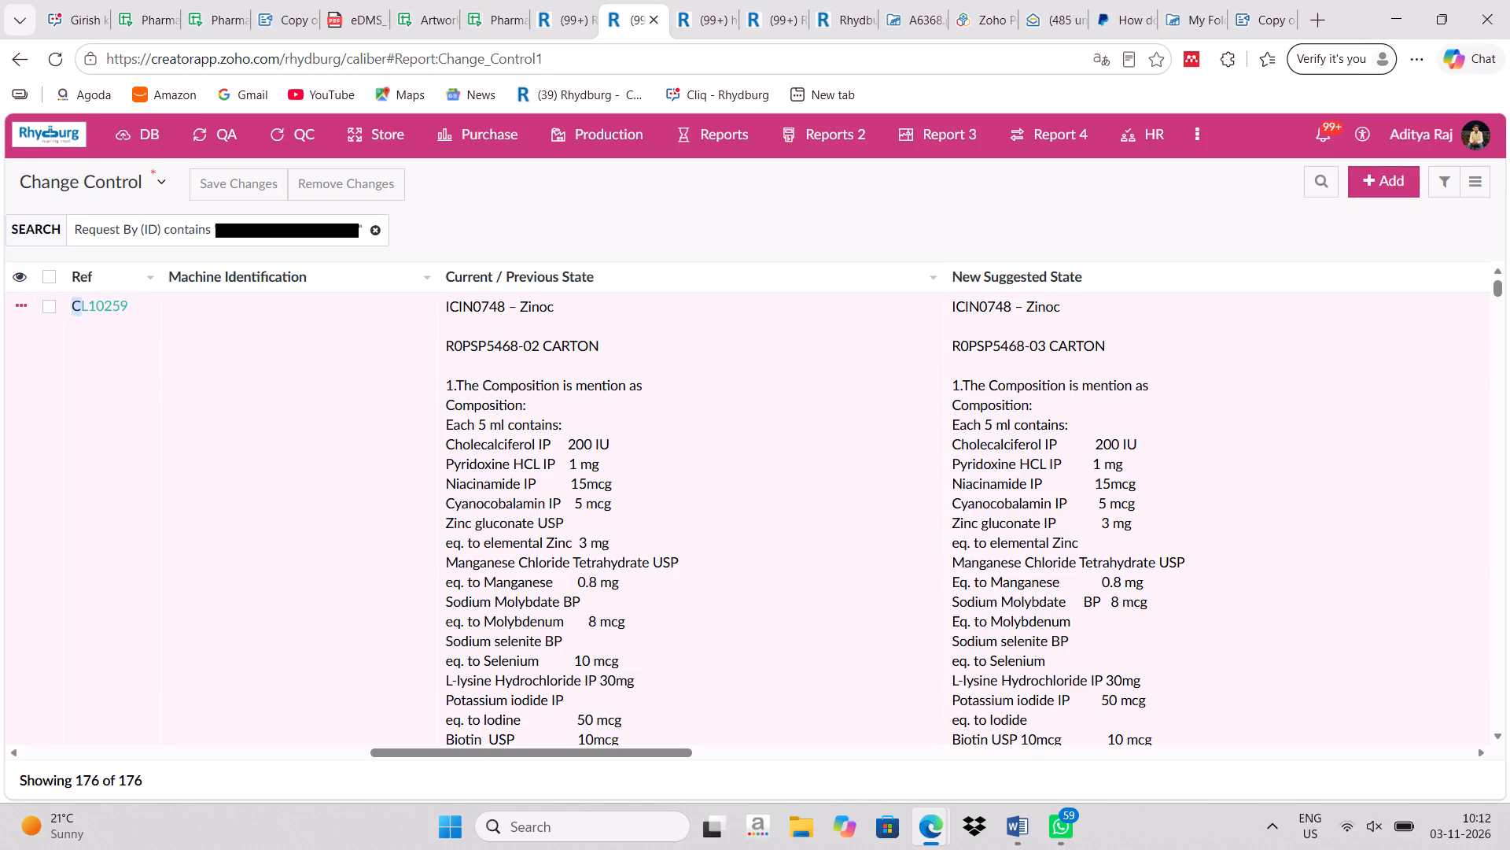
{"action": "left_click_drag", "start_coordinate": [94, 305], "coordinate": [139, 313]}
{"action": "left_click", "coordinate": [183, 247]}
In the Pharmacopoeial Changes IP 2026 Status sheet, replace the STATUS entry for Multivitamin, Multimineral with Zinc syrup (R0D1181) with CL10259.
{"action": "left_click", "coordinate": [146, 13]}
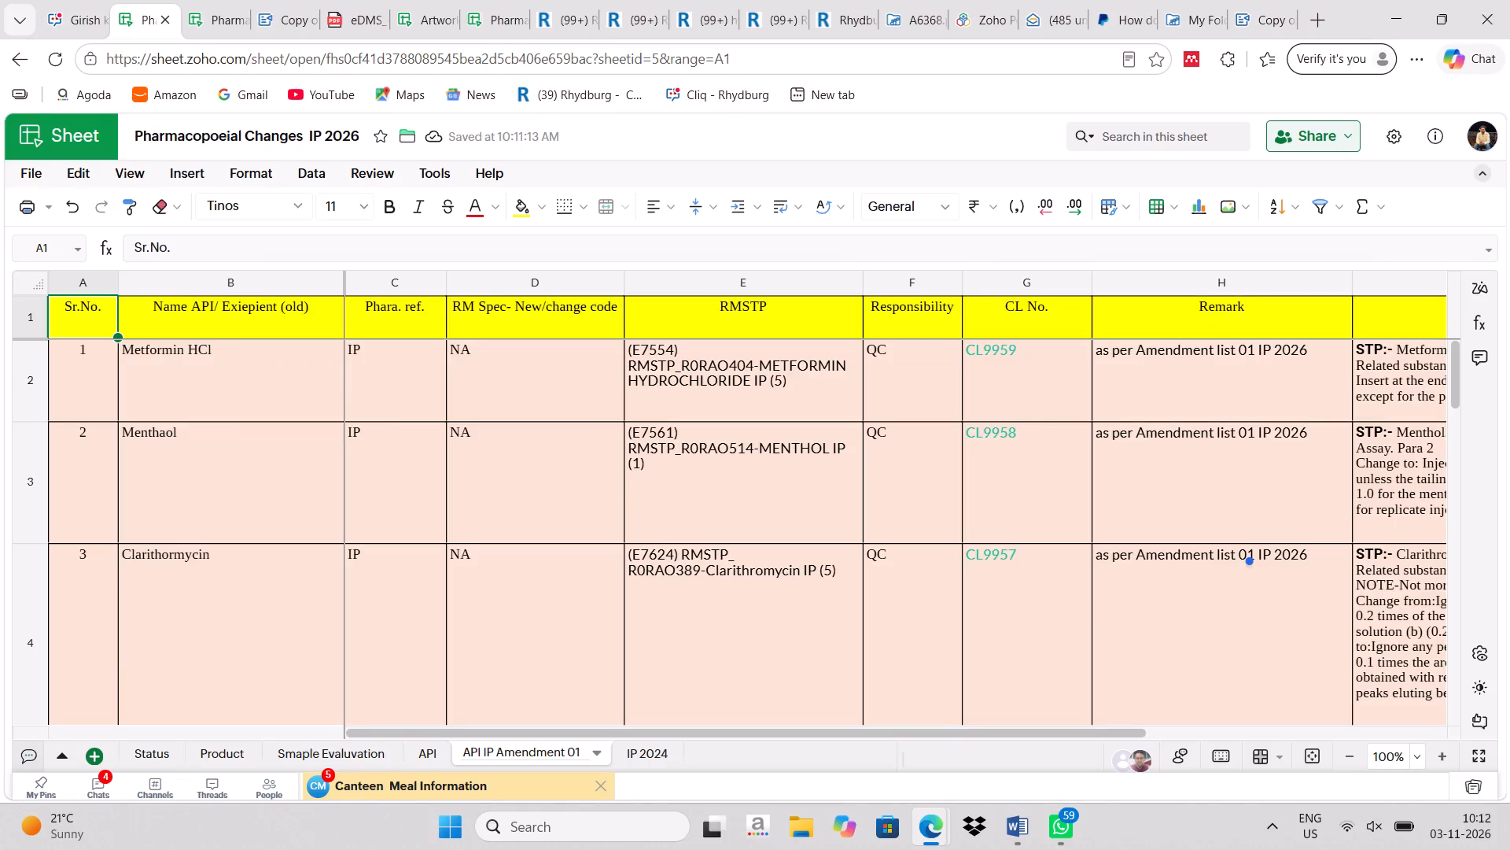
{"action": "left_click", "coordinate": [156, 750]}
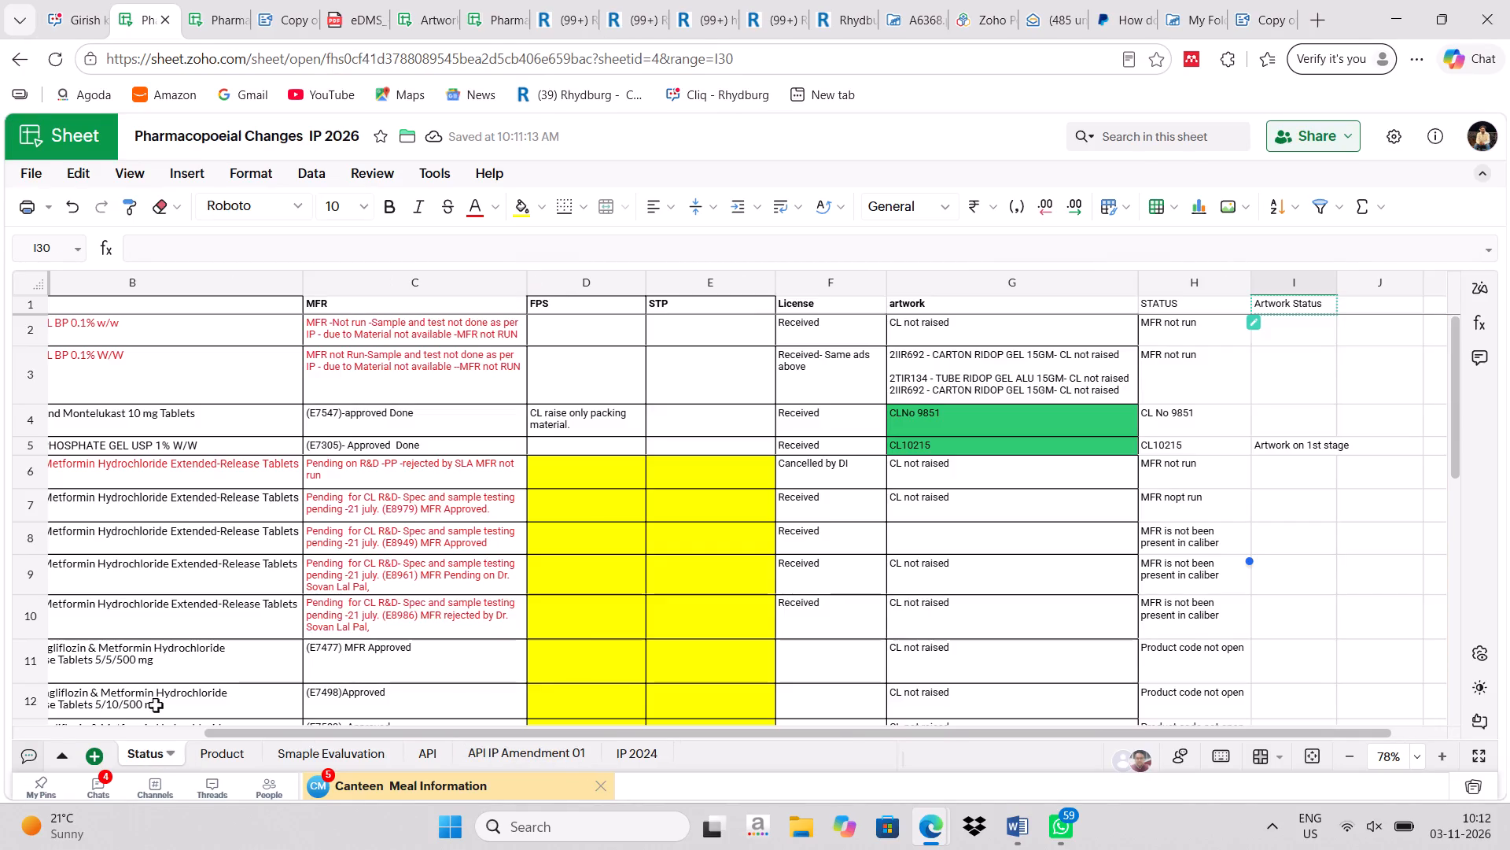
{"action": "scroll", "coordinate": [592, 644], "scroll_direction": "down", "scroll_amount": 7}
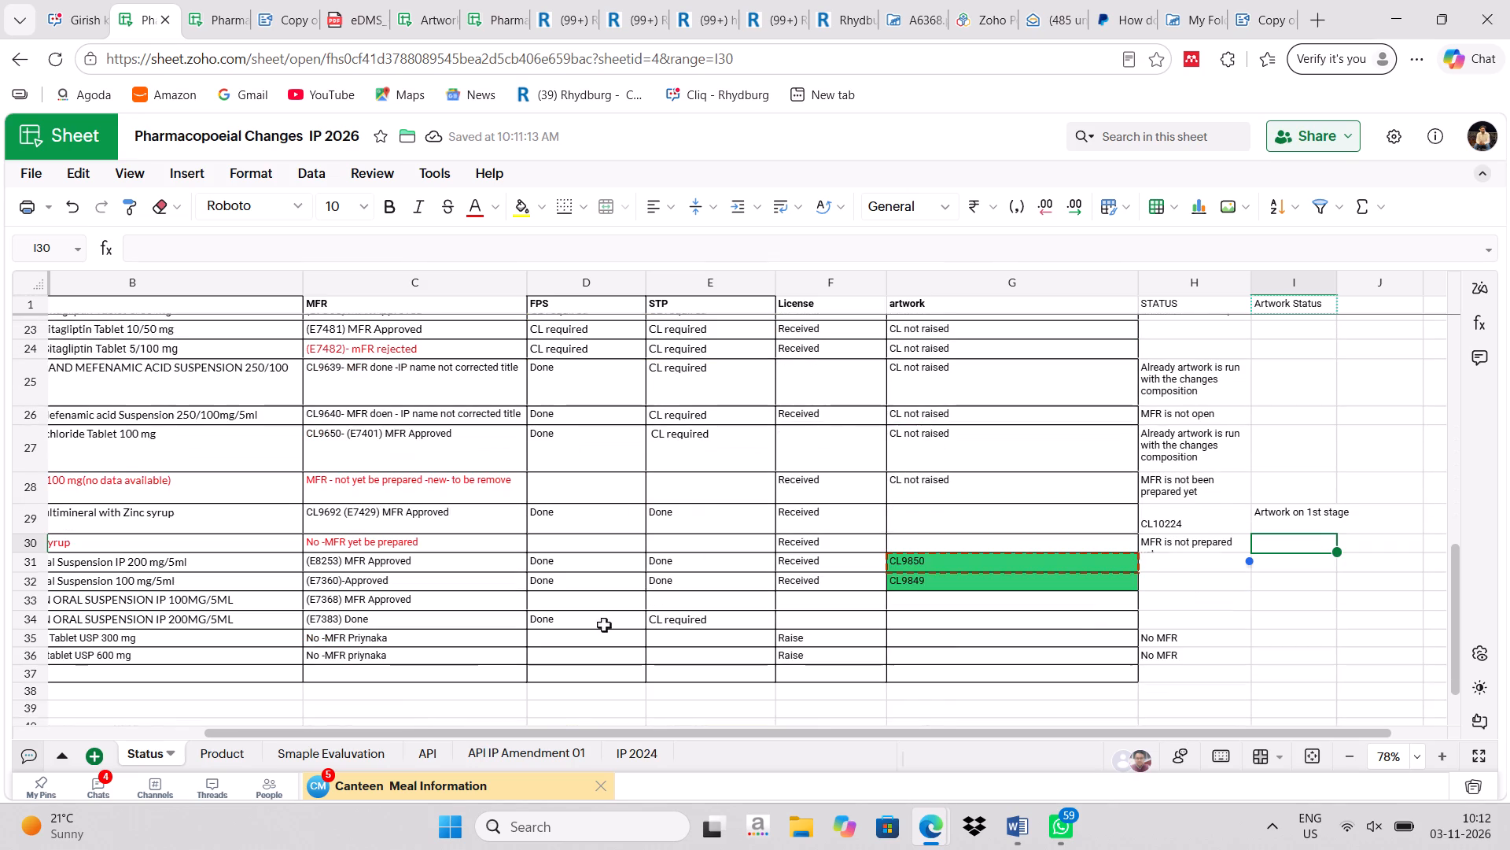
{"action": "double_click", "coordinate": [1194, 527]}
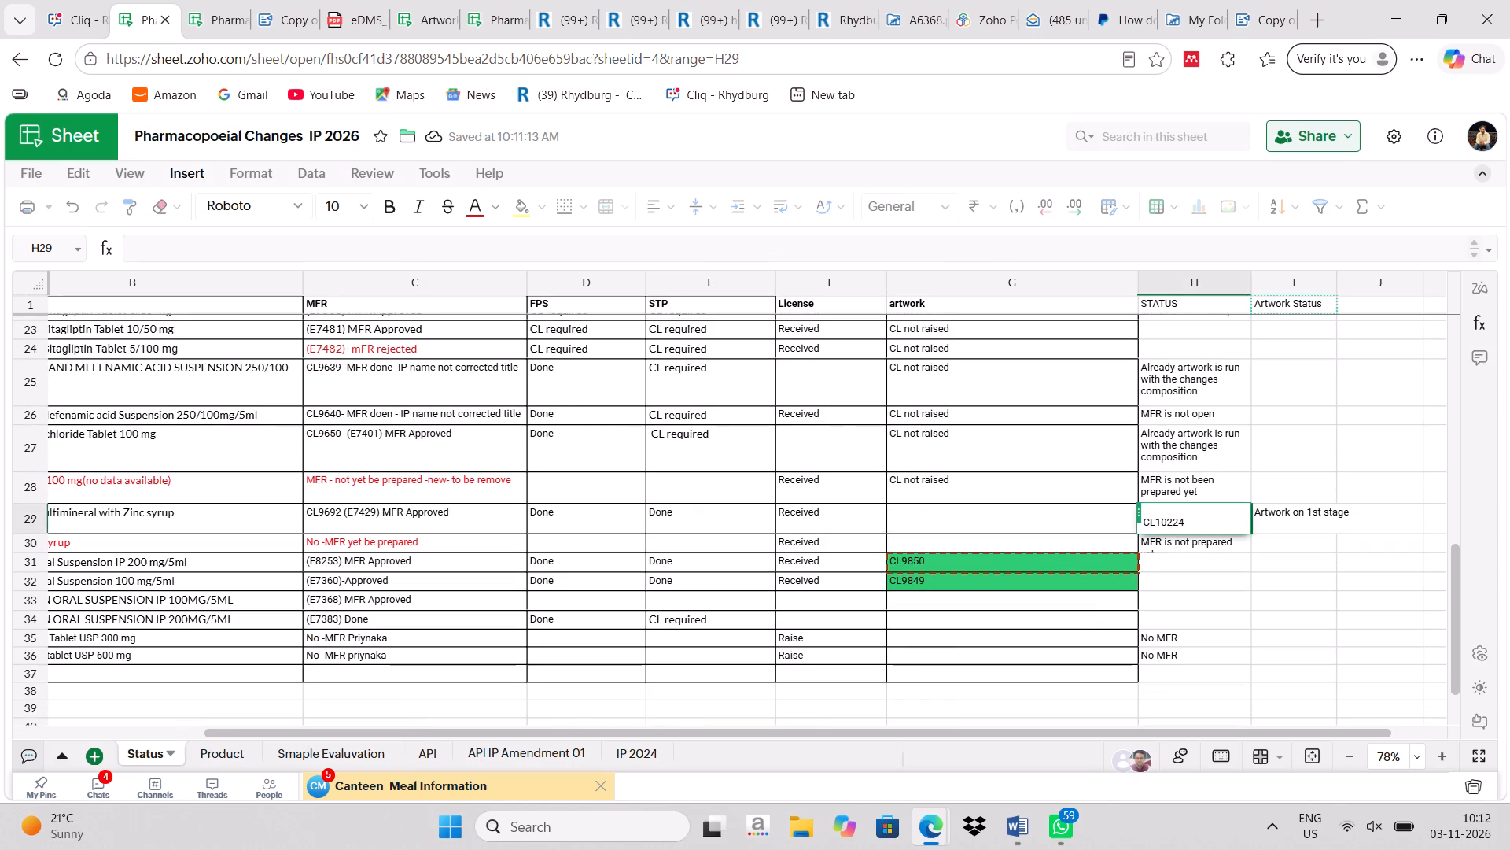
{"action": "key", "text": "BackSpace"}
{"action": "key", "text": "BackSpace"}
{"action": "key", "text": "BackSpace"}
{"action": "key", "text": "BackSpace"}
{"action": "key", "text": "BackSpace"}
{"action": "key", "text": "BackSpace"}
{"action": "key", "text": "BackSpace"}
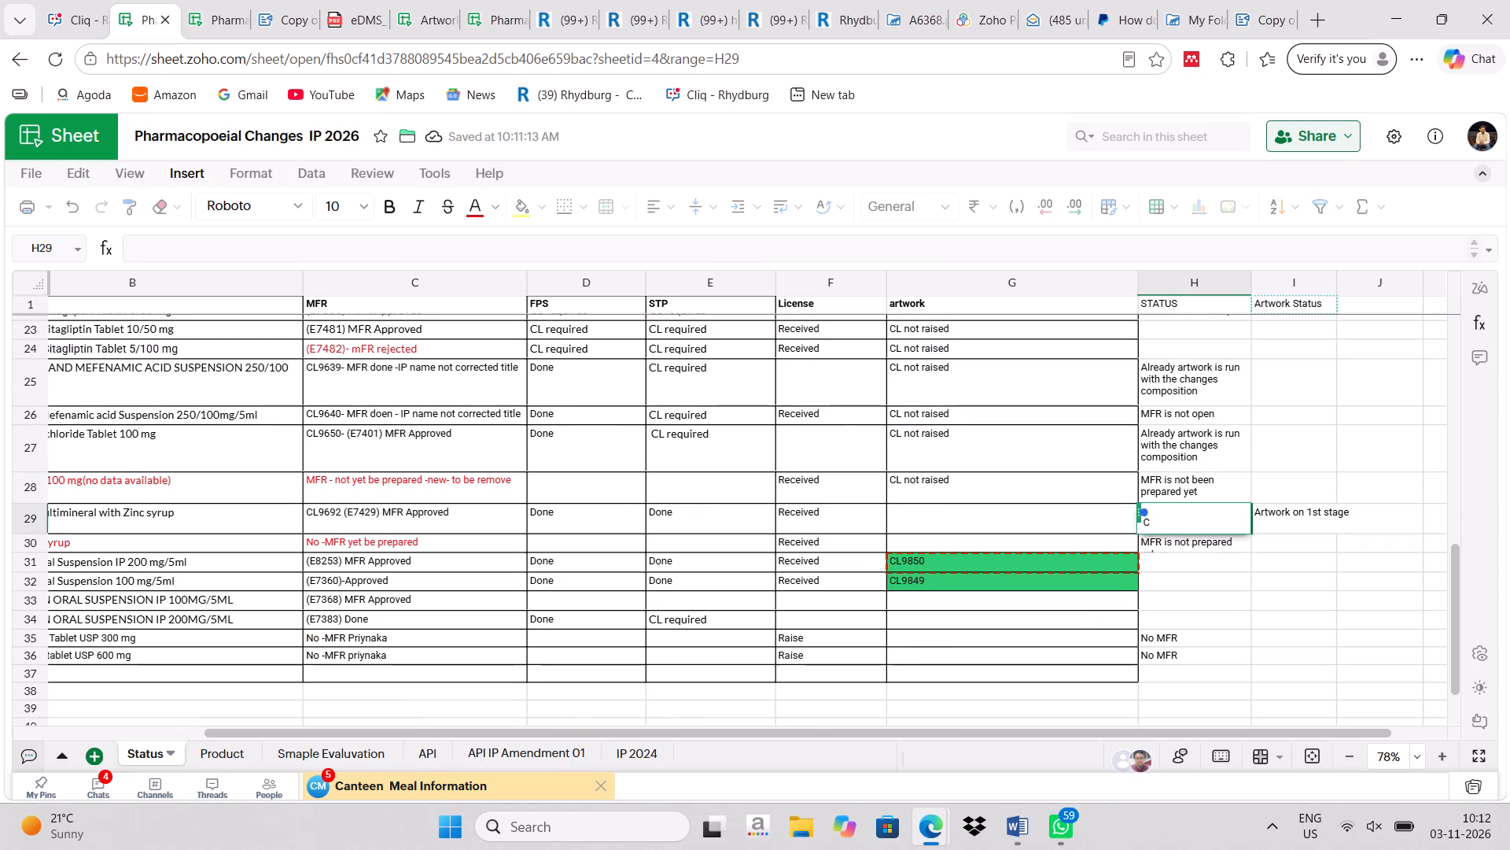
{"action": "key", "text": "ctrl+v"}
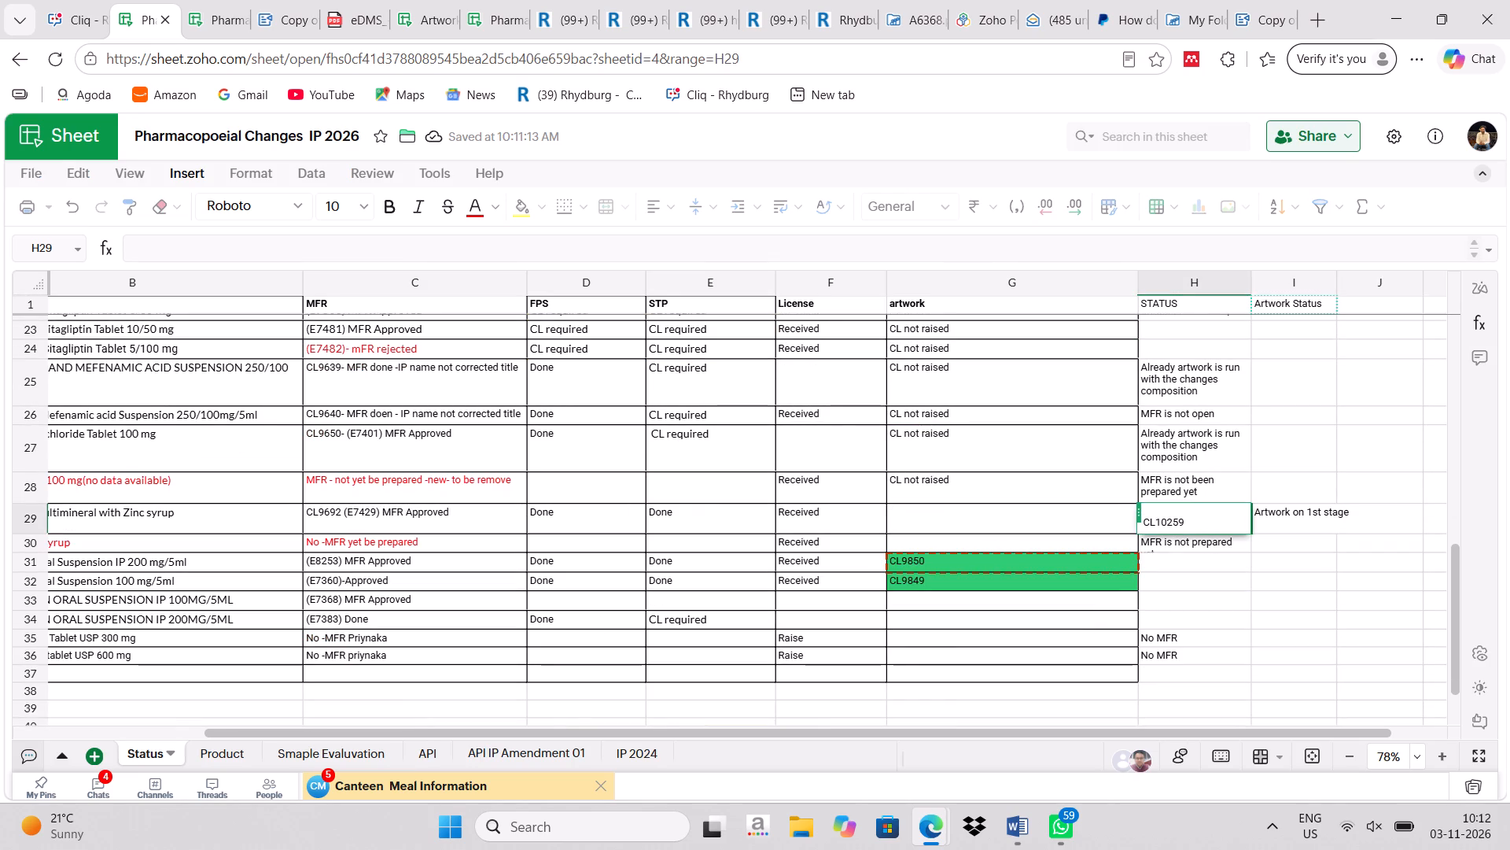
{"action": "left_click", "coordinate": [1285, 529]}
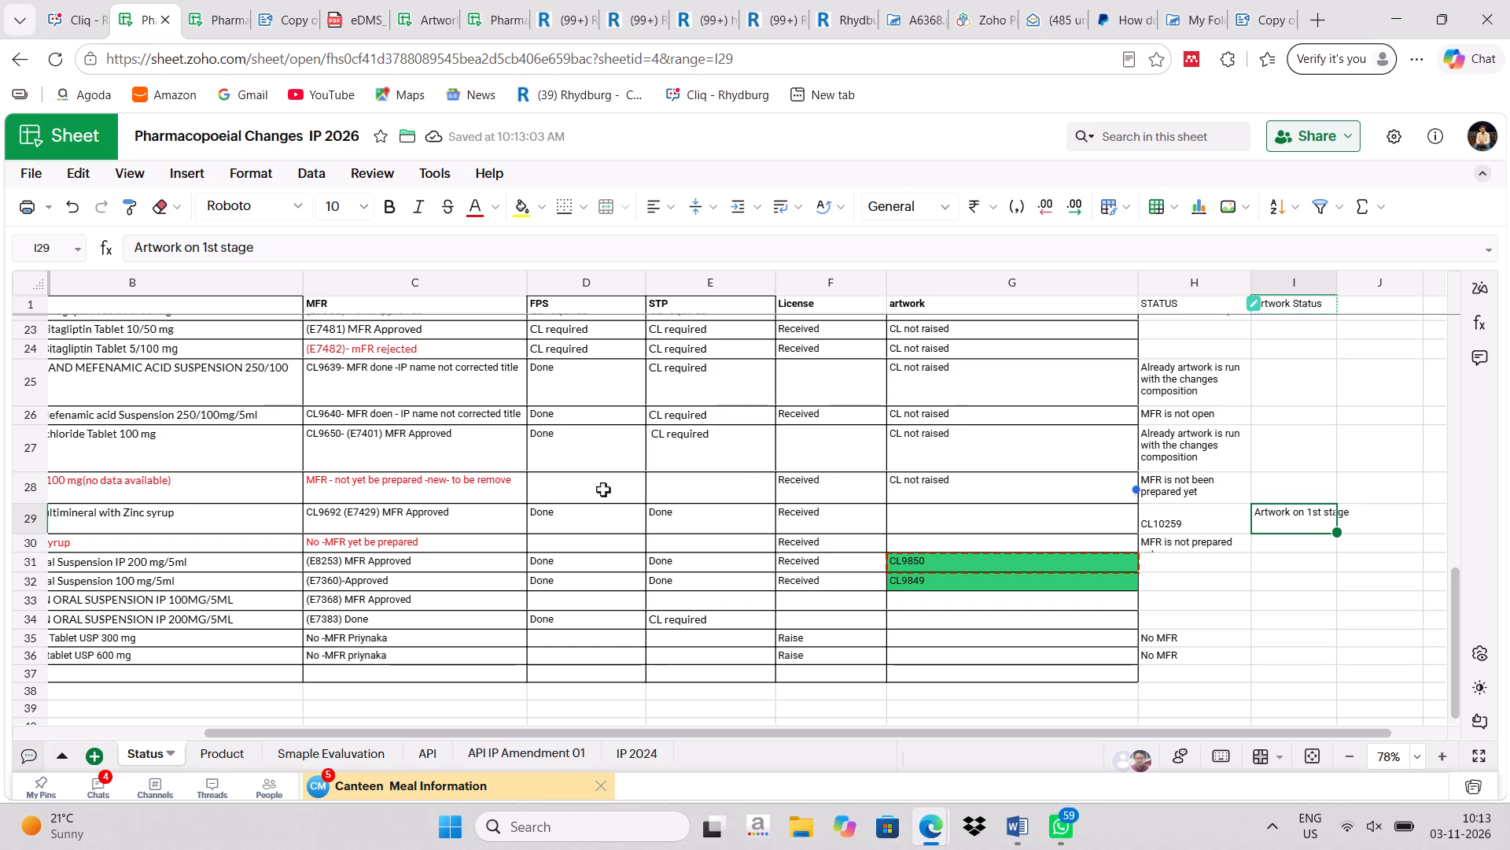
Look back through the Status sheet's product, MFR, license, artwork and STATUS columns up to the first product, briefly checking Cliq.
{"action": "left_click", "coordinate": [1040, 450]}
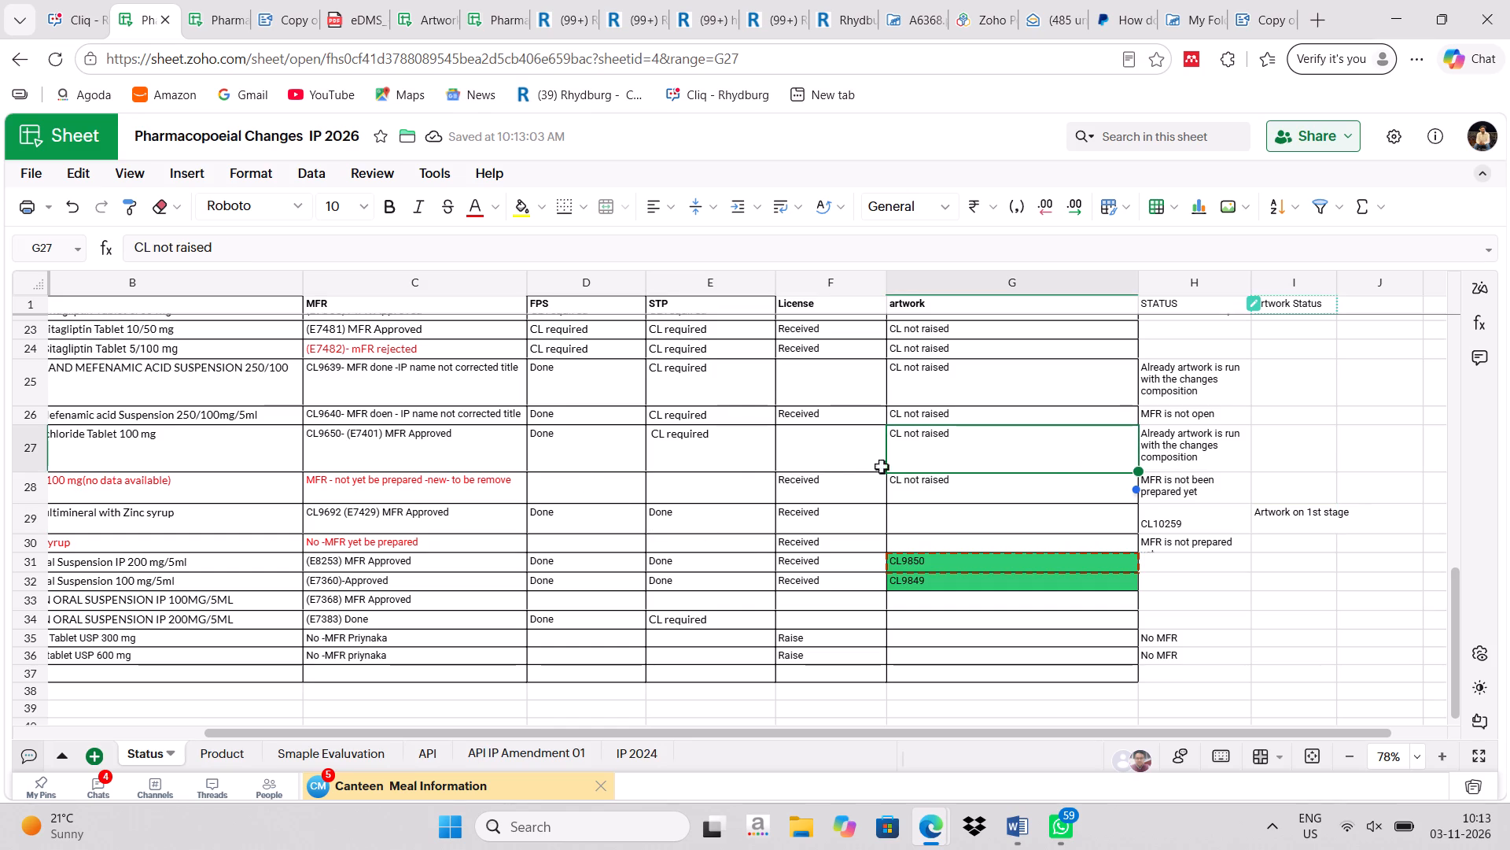
{"action": "scroll", "coordinate": [791, 463], "scroll_direction": "right", "scroll_amount": 4}
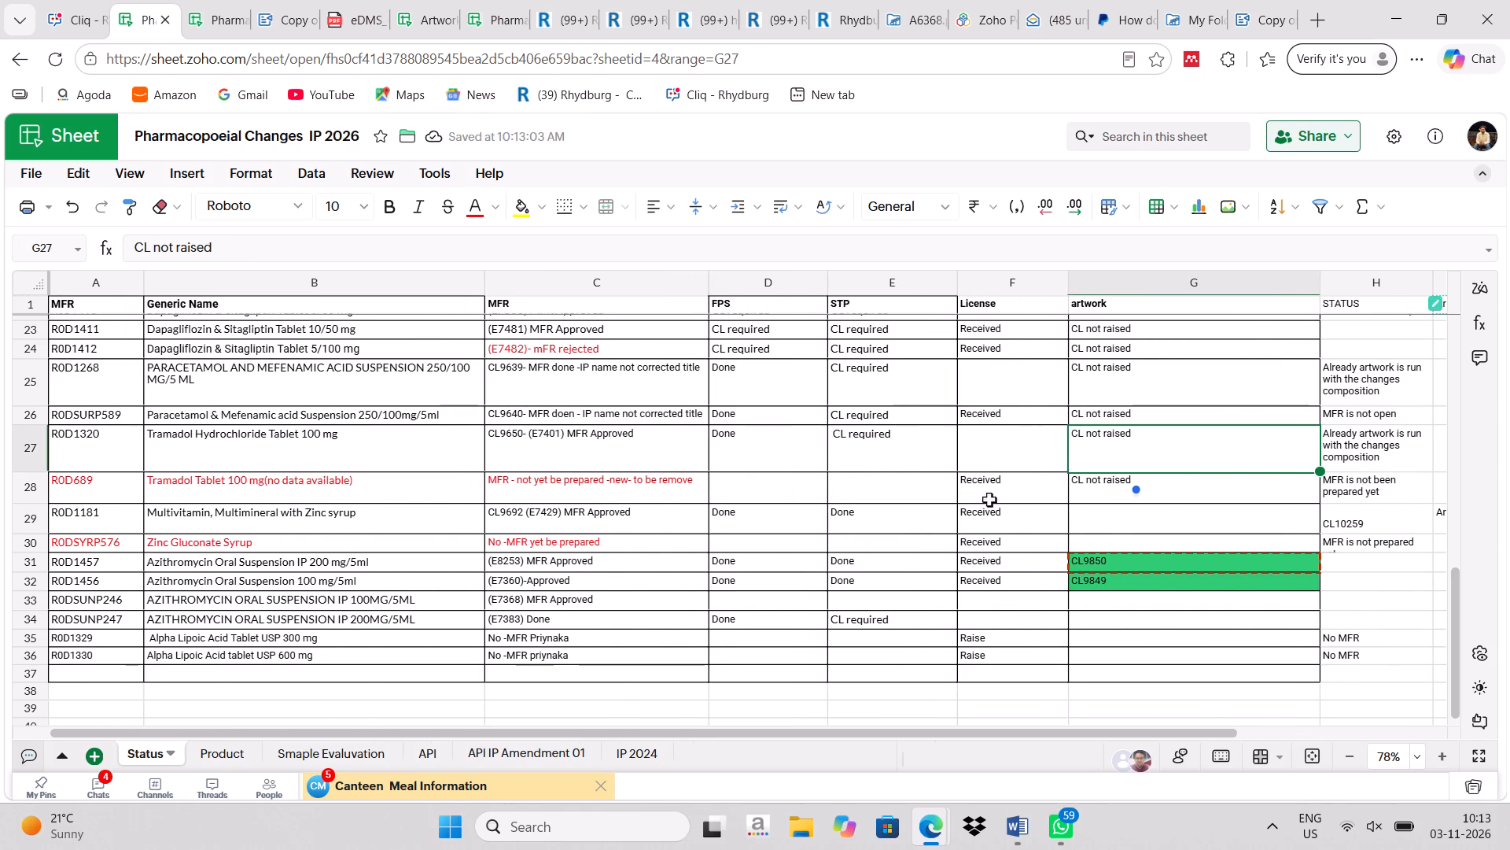
{"action": "scroll", "coordinate": [1059, 504], "scroll_direction": "up", "scroll_amount": 3}
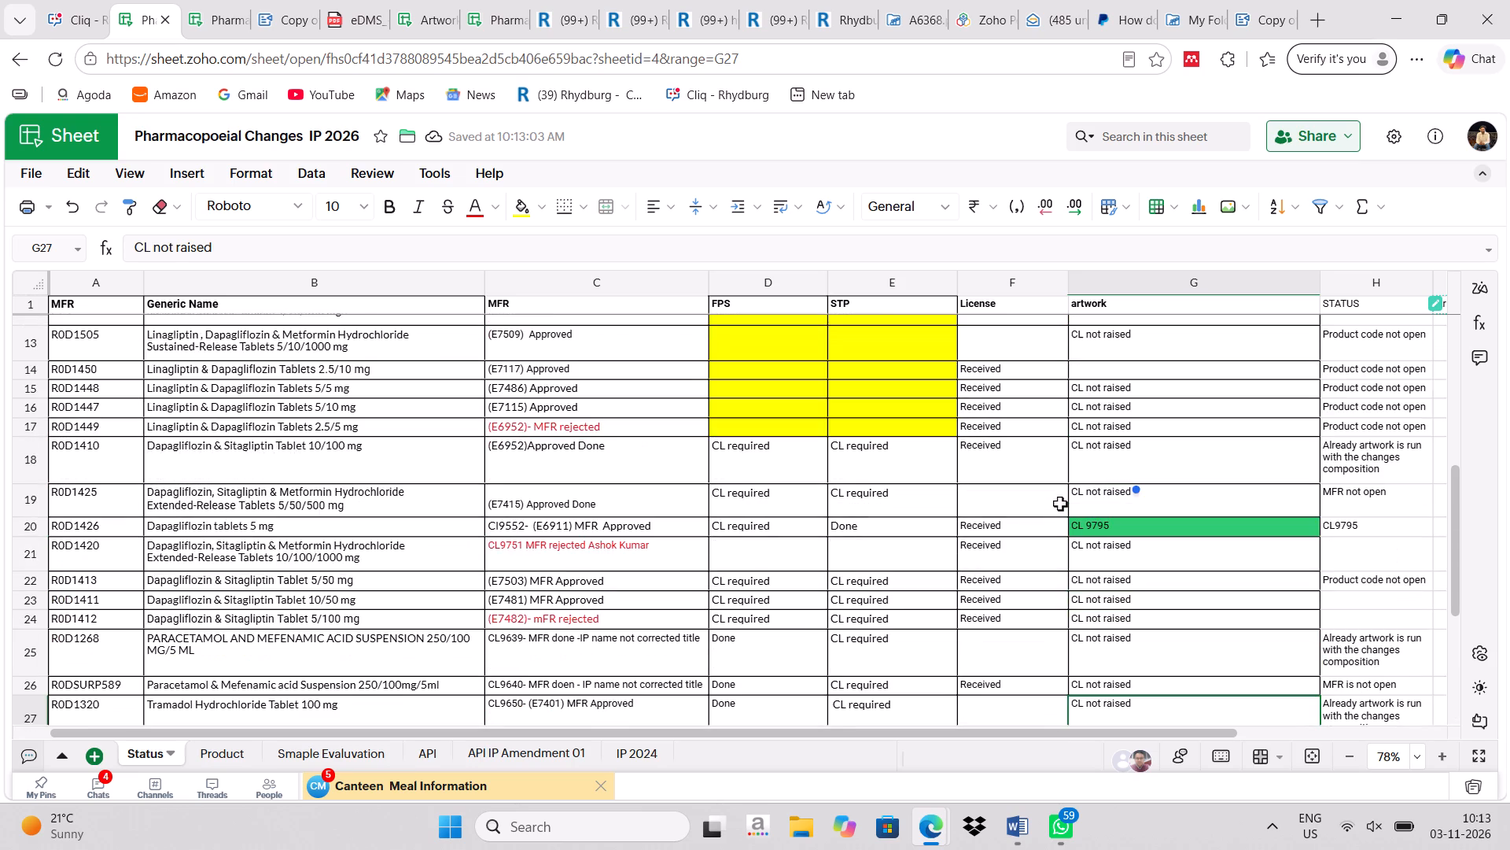
{"action": "scroll", "coordinate": [1059, 503], "scroll_direction": "up", "scroll_amount": 8}
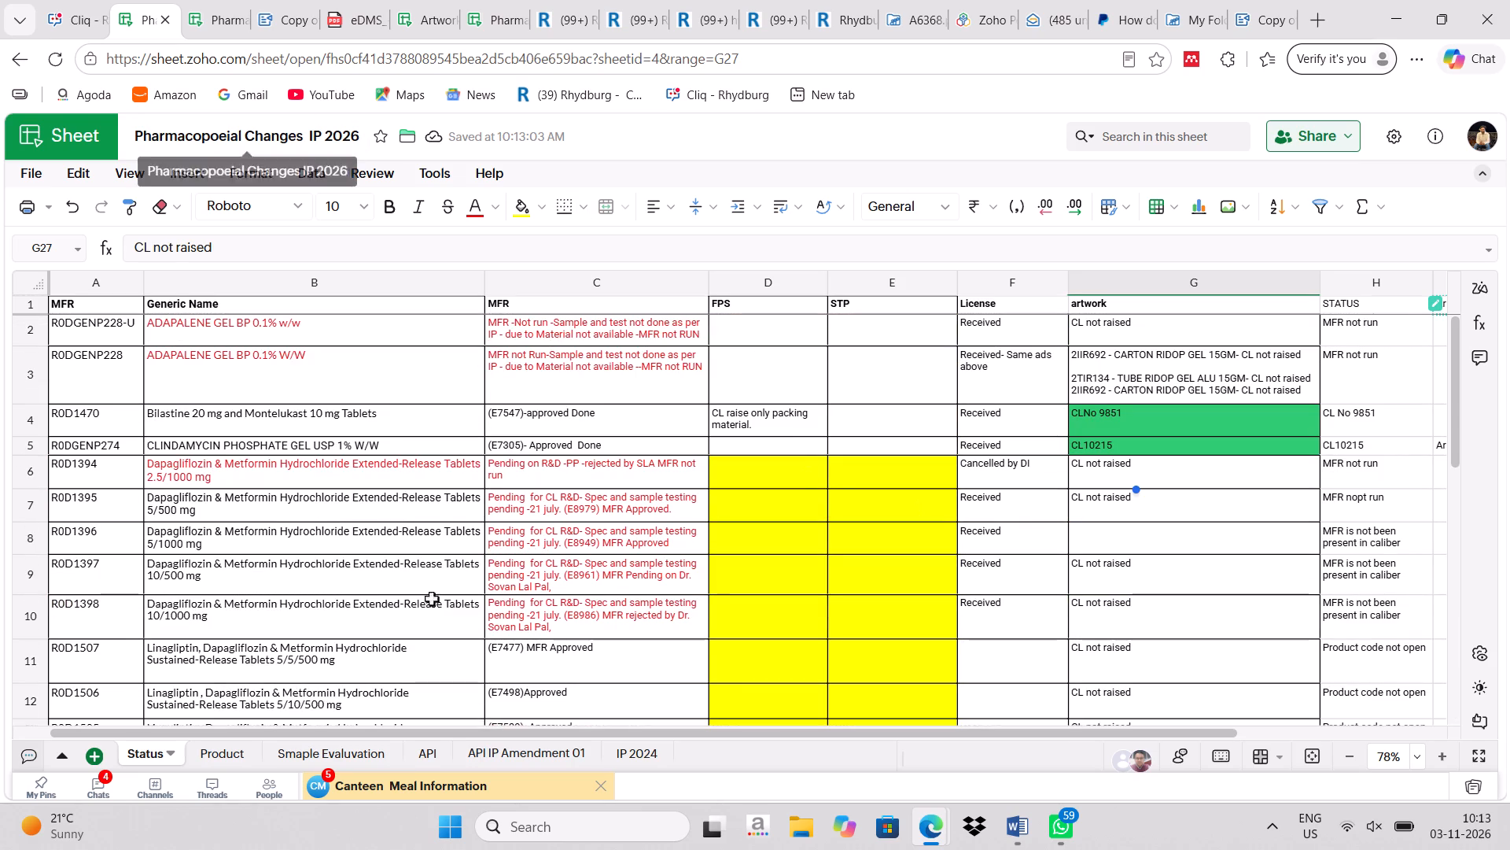
{"action": "left_click", "coordinate": [87, 10]}
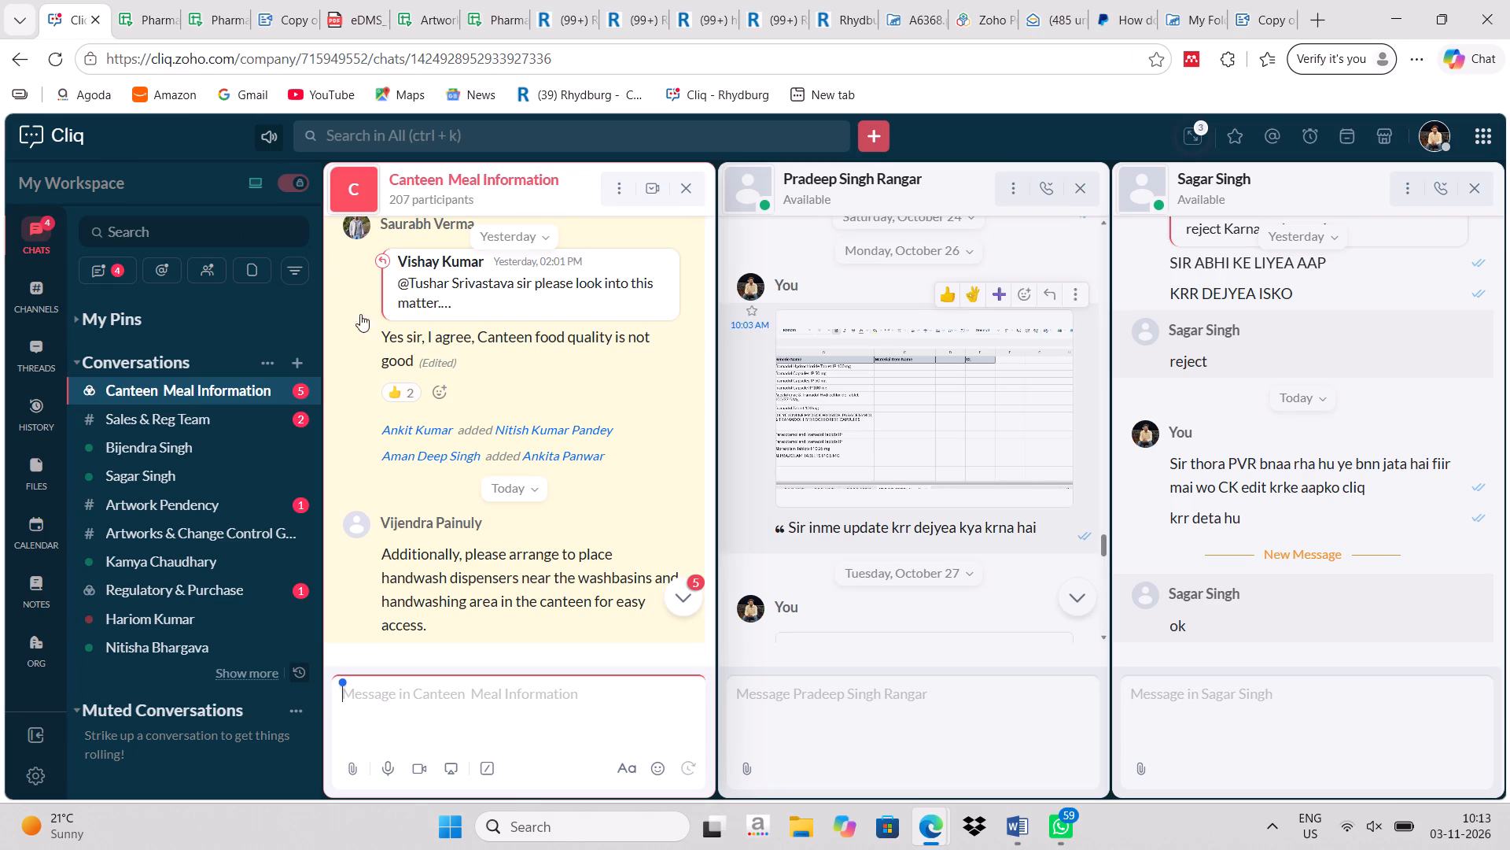
{"action": "left_click", "coordinate": [140, 13]}
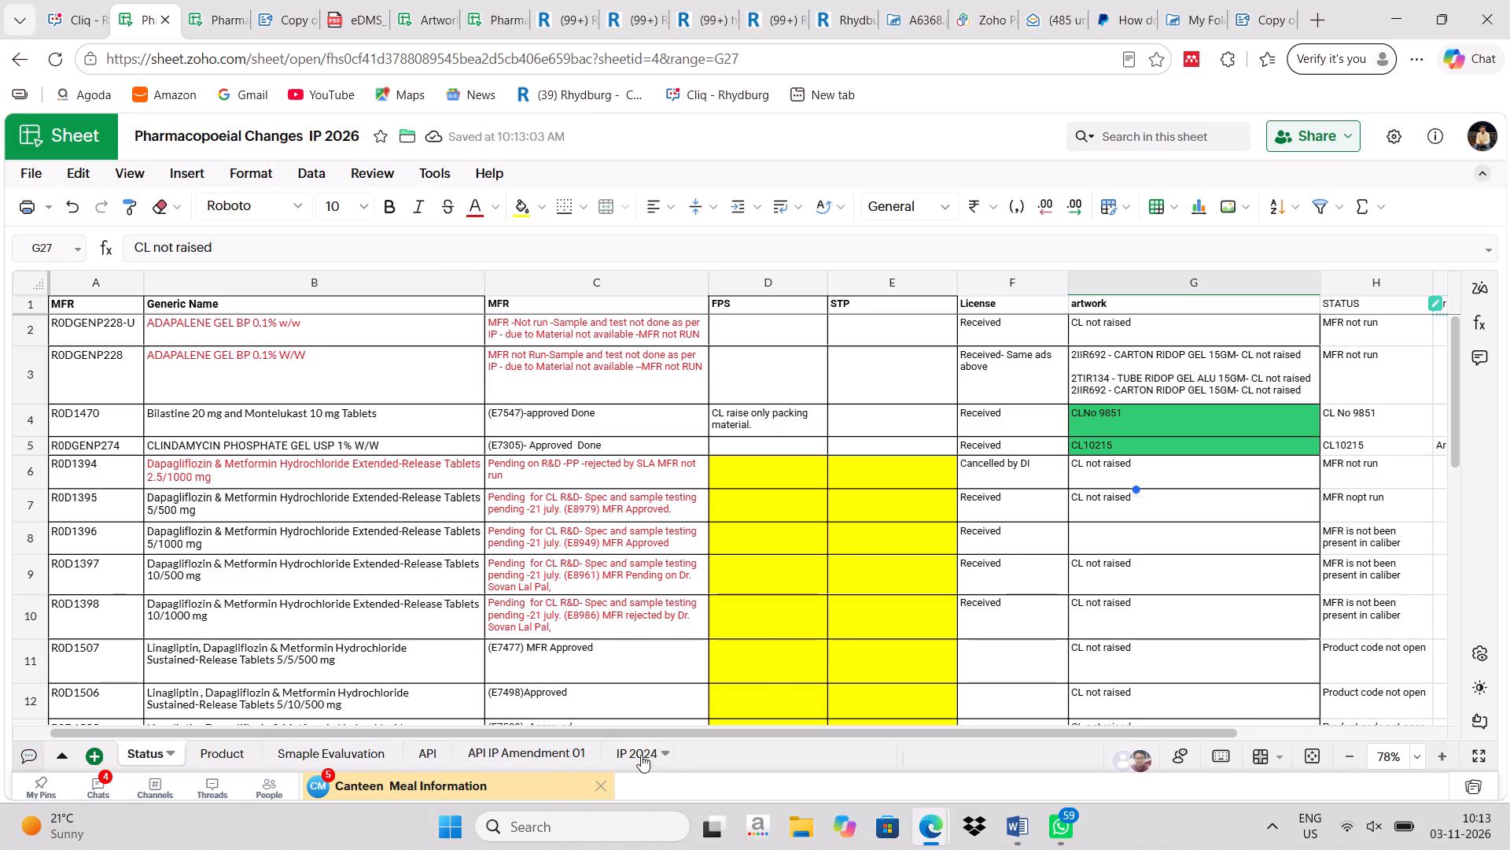
In Cliq, find the October 23 chat message asking to update the IP sheet and open its workbook link.
{"action": "left_click", "coordinate": [77, 9]}
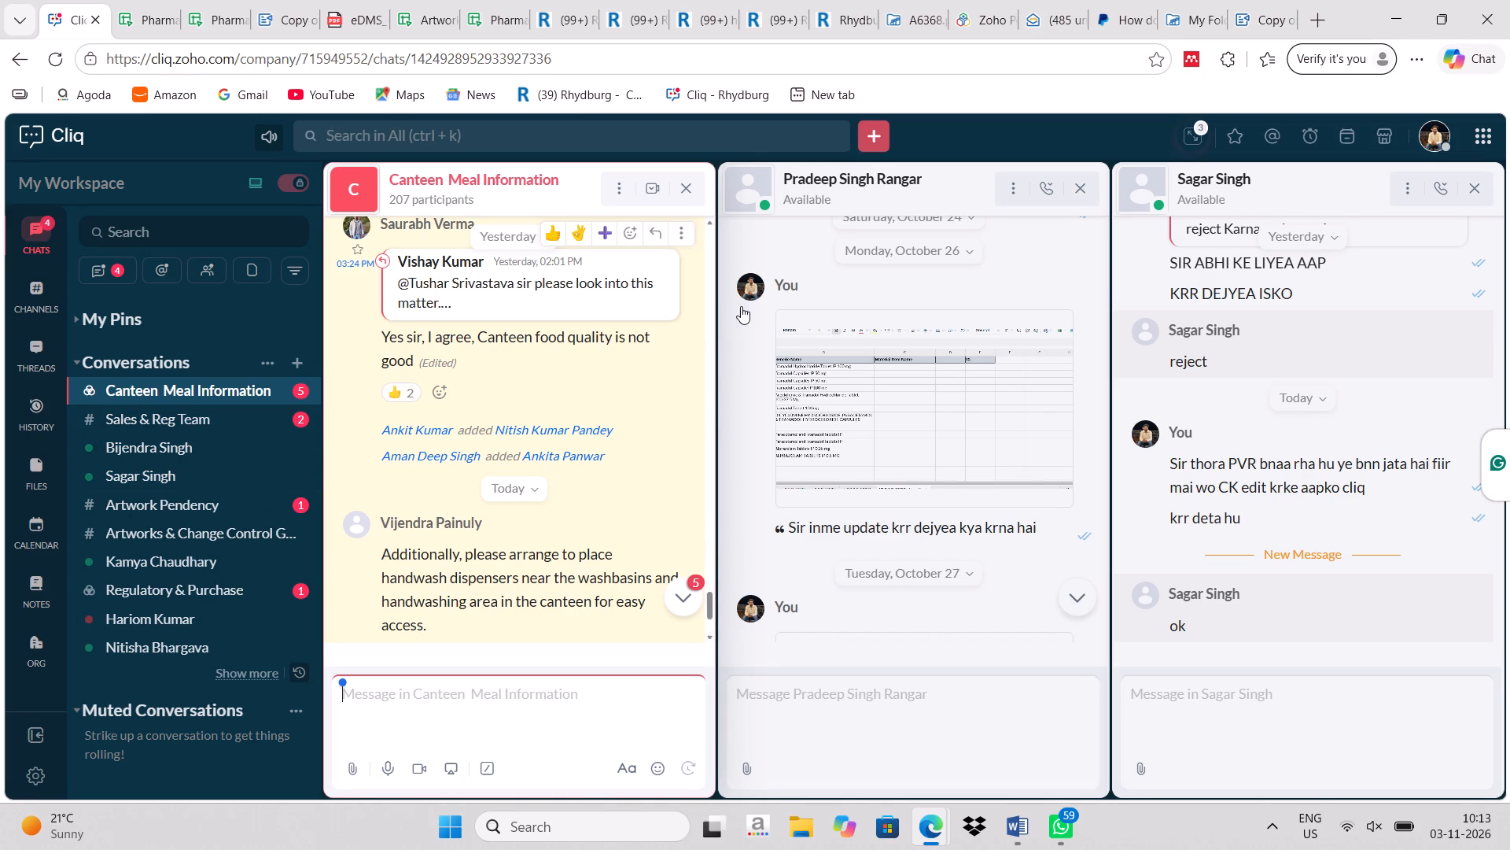
{"action": "scroll", "coordinate": [875, 464], "scroll_direction": "up", "scroll_amount": 12}
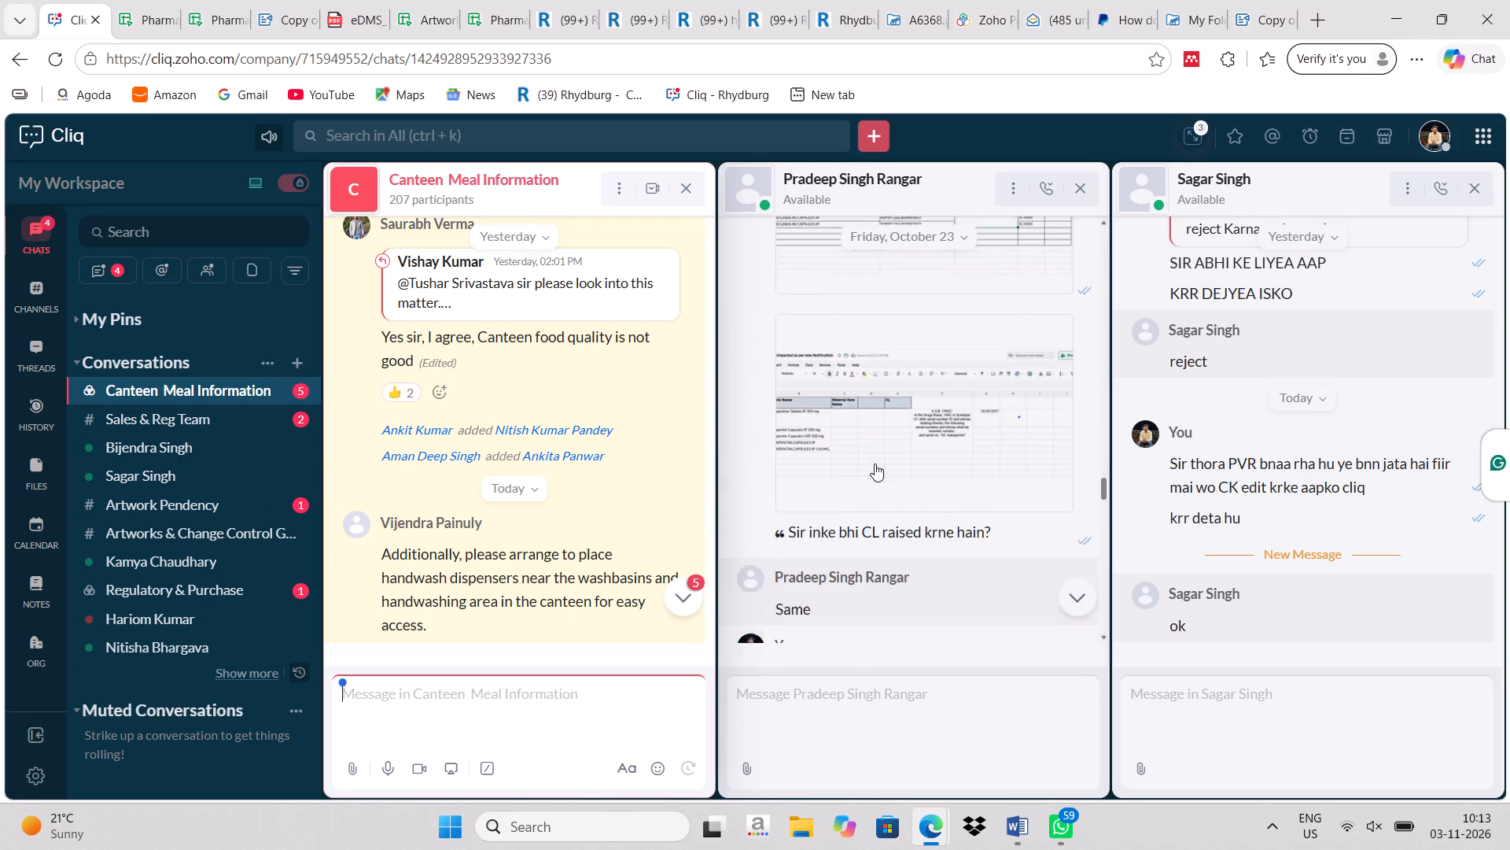
{"action": "scroll", "coordinate": [875, 464], "scroll_direction": "up", "scroll_amount": 5}
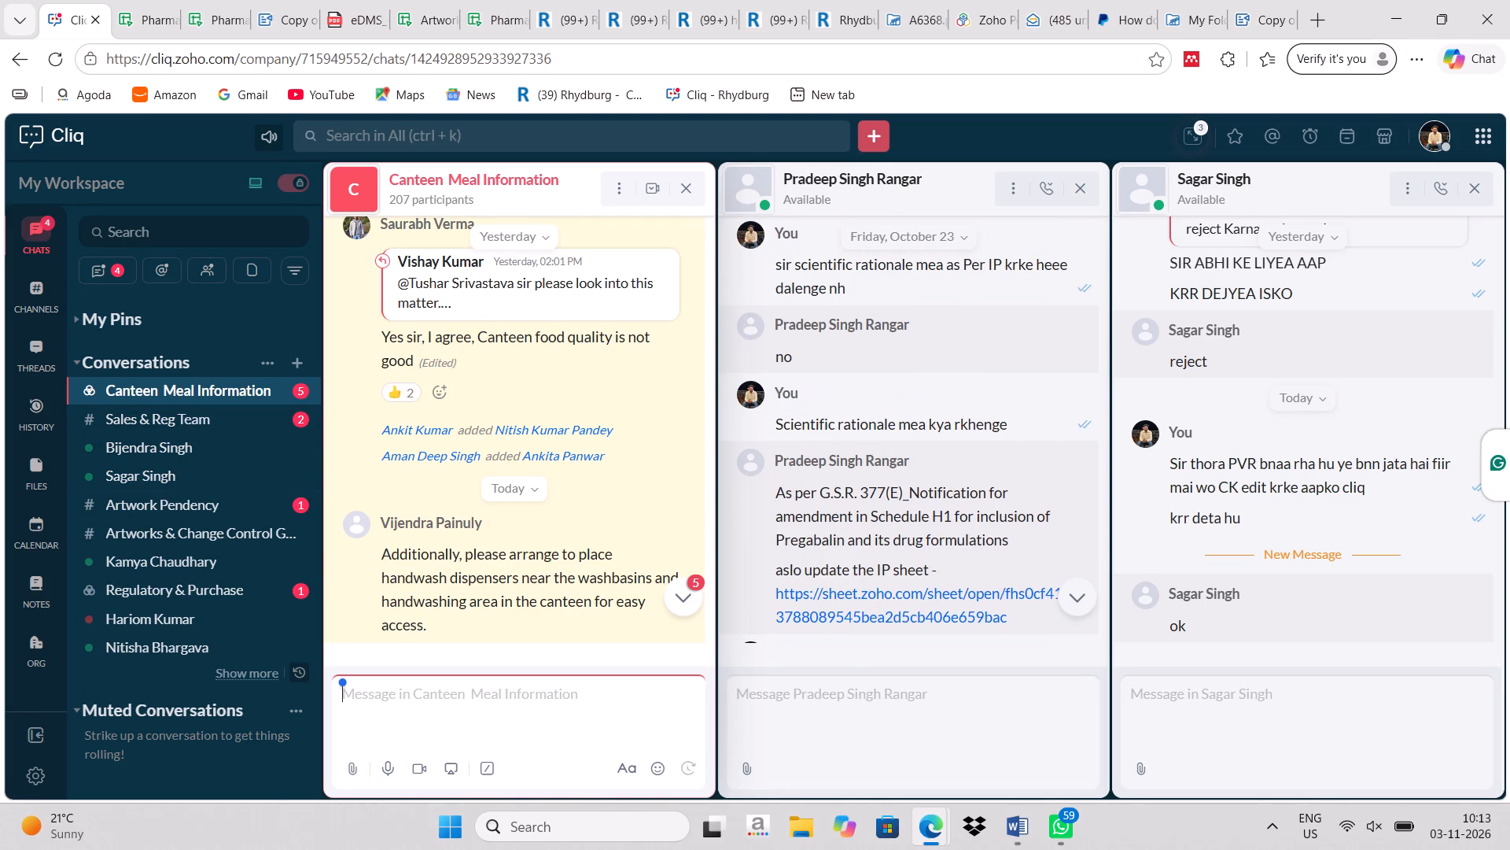
{"action": "left_click", "coordinate": [899, 595]}
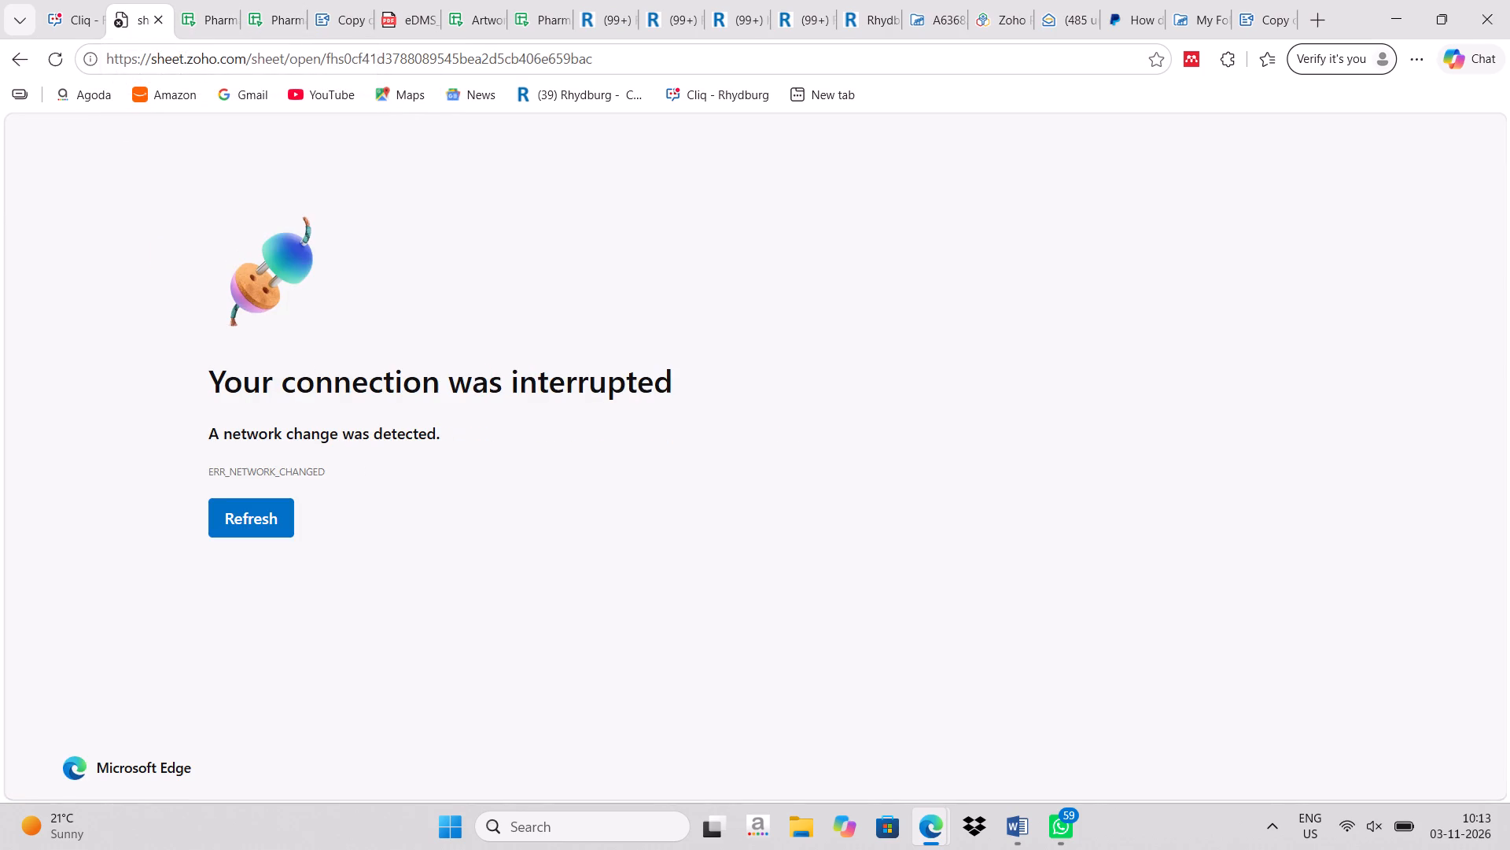
Look over the Status sheet in the newly opened workbook copy, then try to open the Product and IP 2024 sheets.
{"action": "left_click", "coordinate": [131, 23]}
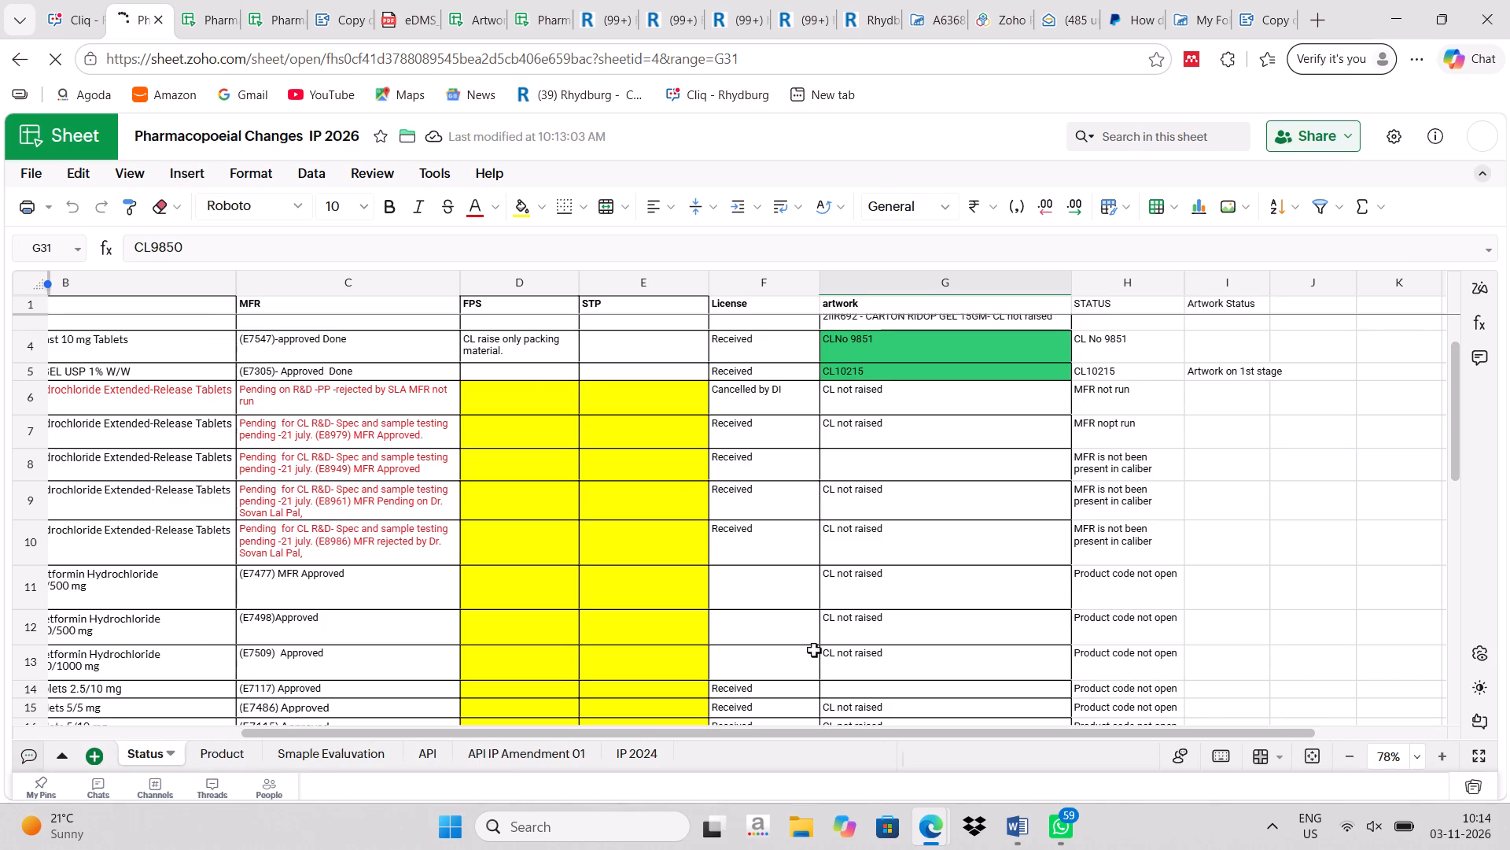
{"action": "scroll", "coordinate": [515, 498], "scroll_direction": "right", "scroll_amount": 5}
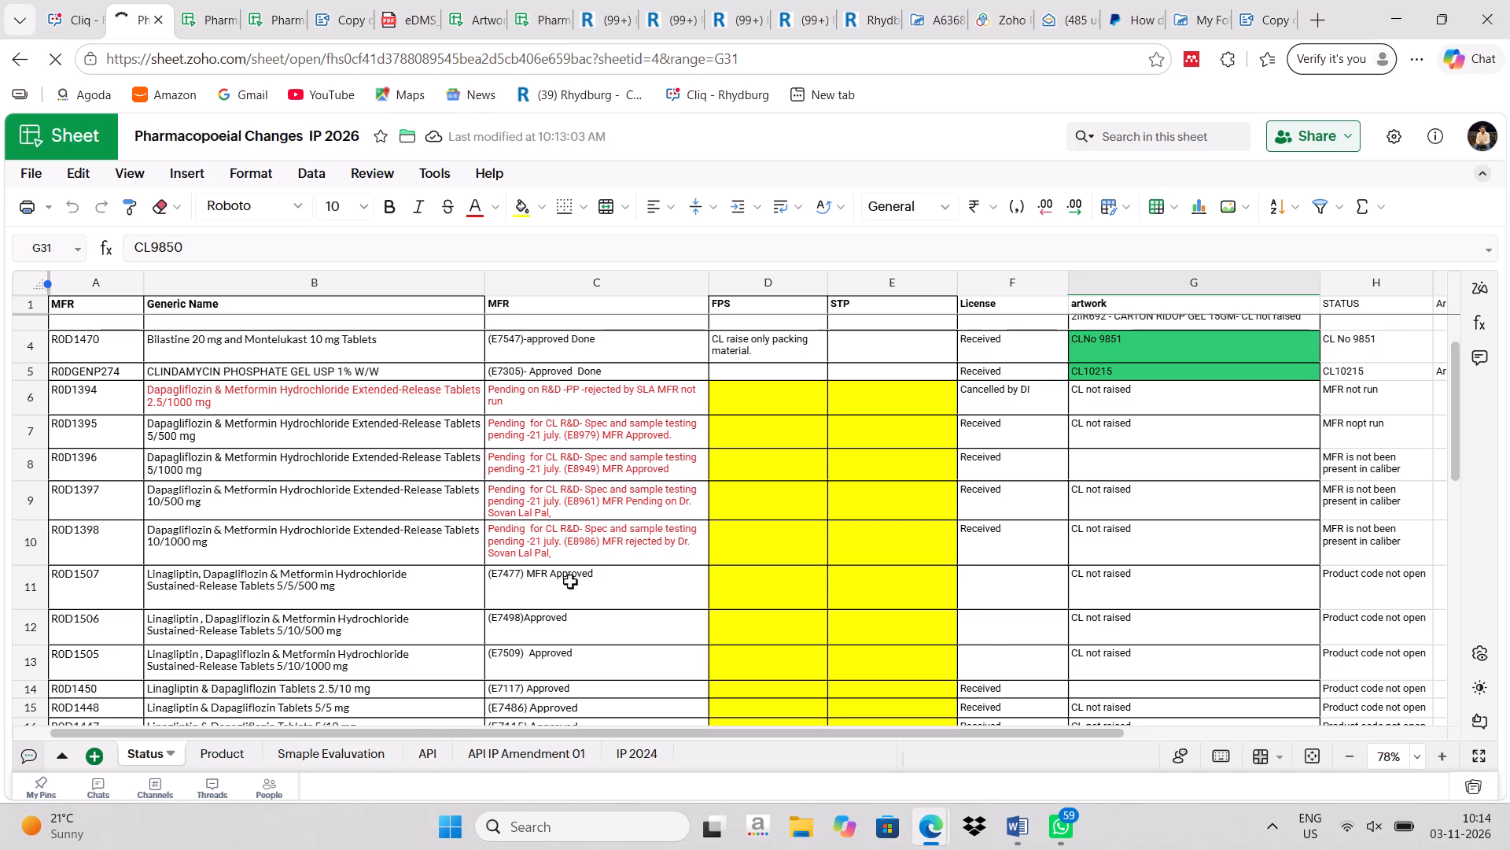
{"action": "scroll", "coordinate": [591, 567], "scroll_direction": "down", "scroll_amount": 5}
{"action": "scroll", "coordinate": [661, 552], "scroll_direction": "down", "scroll_amount": 6}
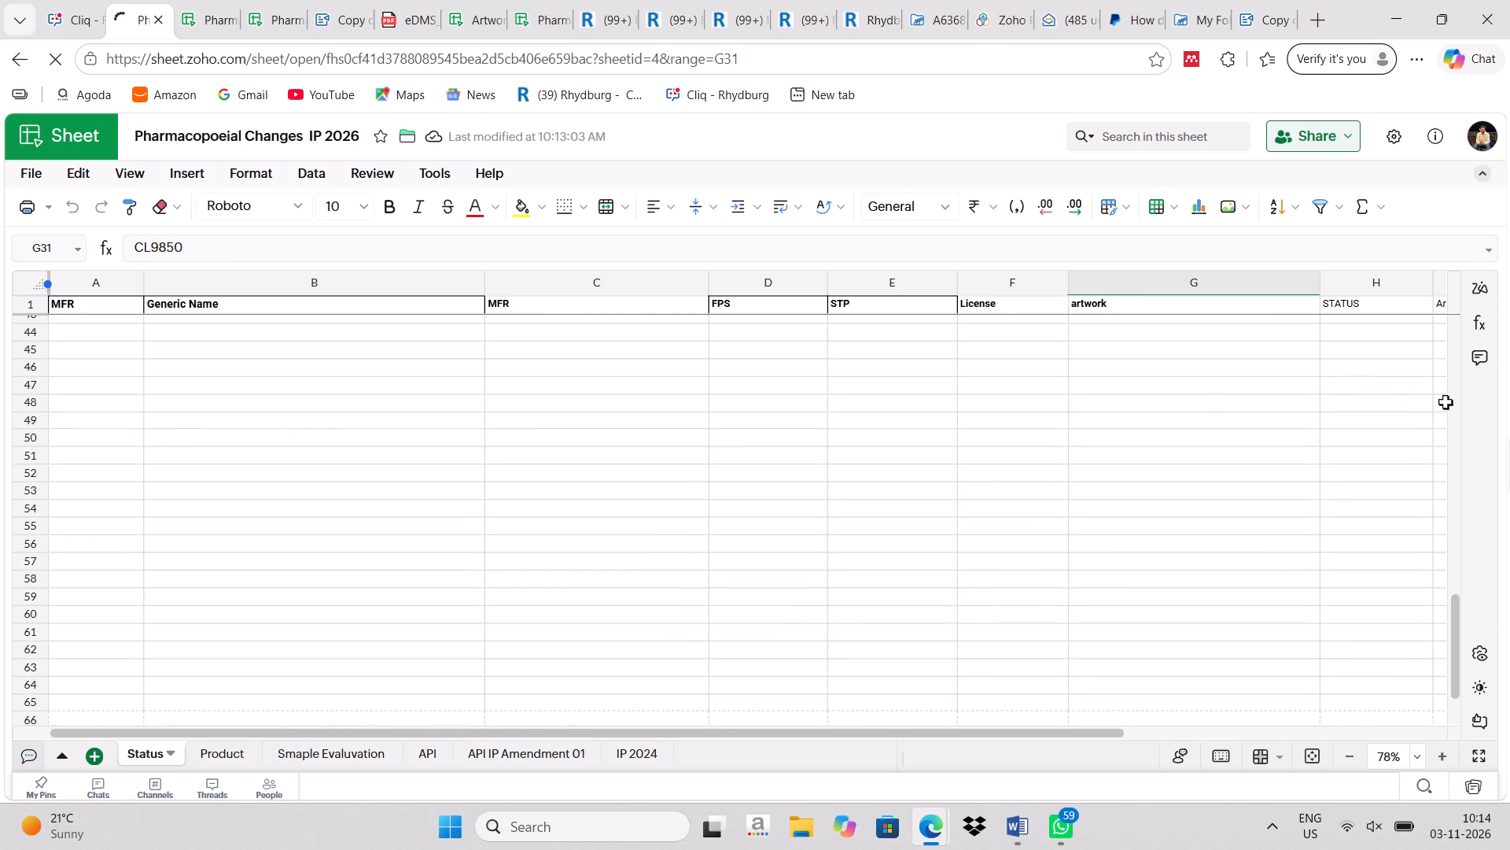
{"action": "scroll", "coordinate": [775, 670], "scroll_direction": "up", "scroll_amount": 16}
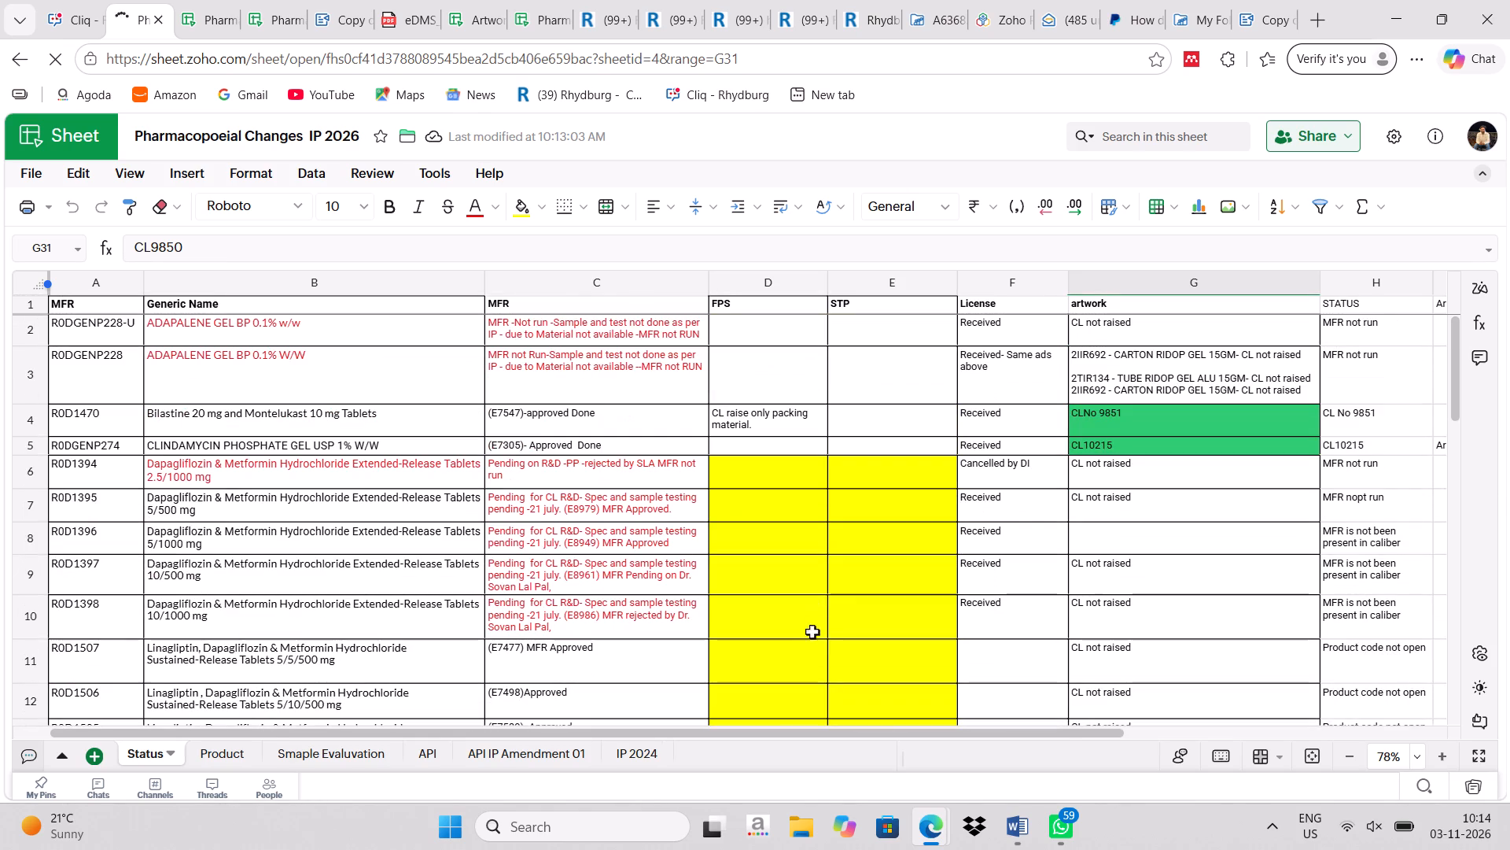
{"action": "scroll", "coordinate": [812, 631], "scroll_direction": "up", "scroll_amount": 5}
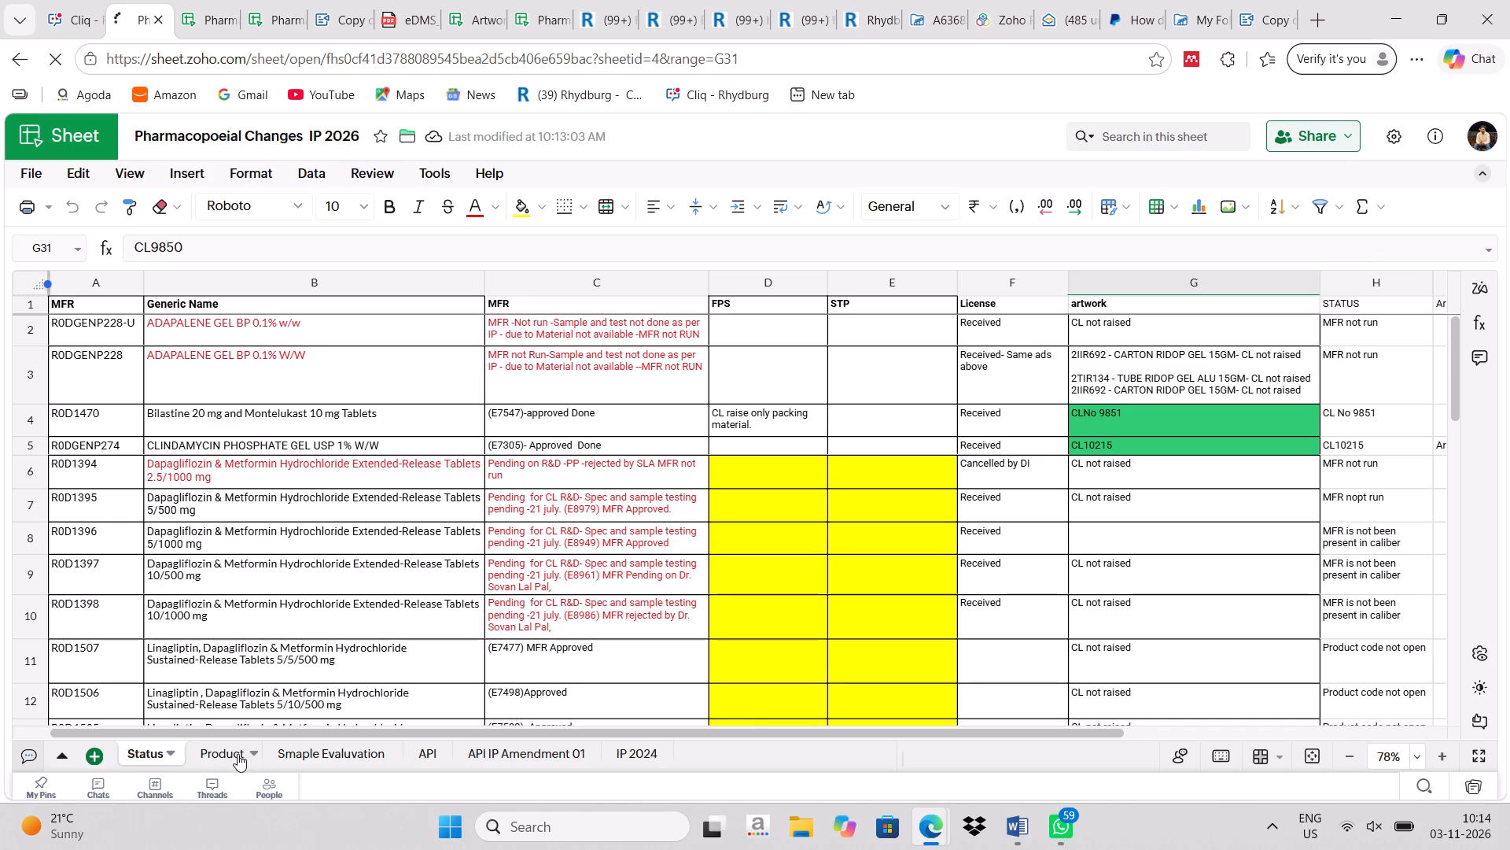
{"action": "left_click", "coordinate": [226, 755]}
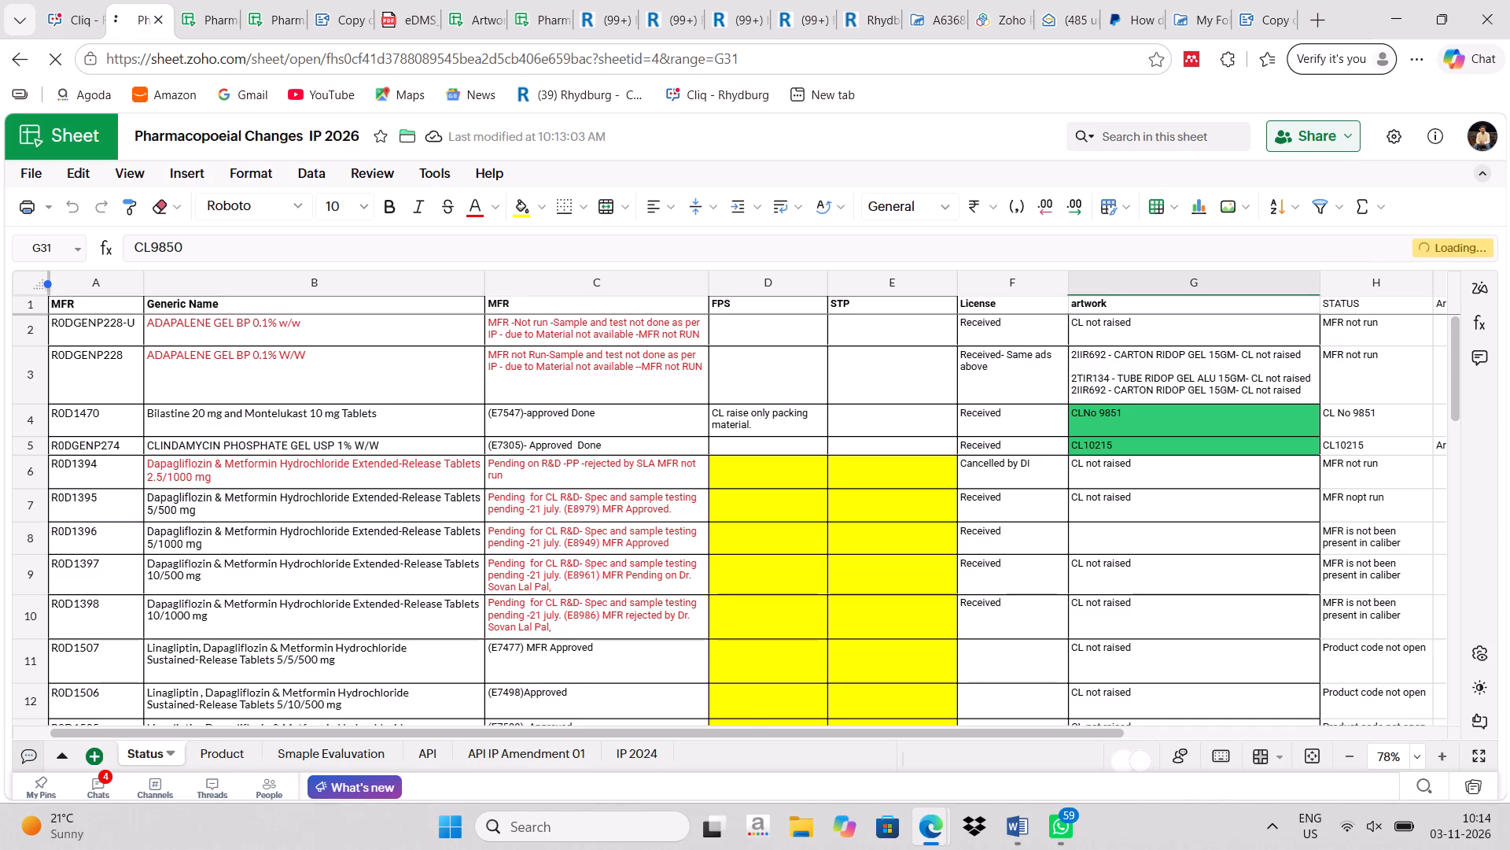
{"action": "left_click", "coordinate": [630, 758]}
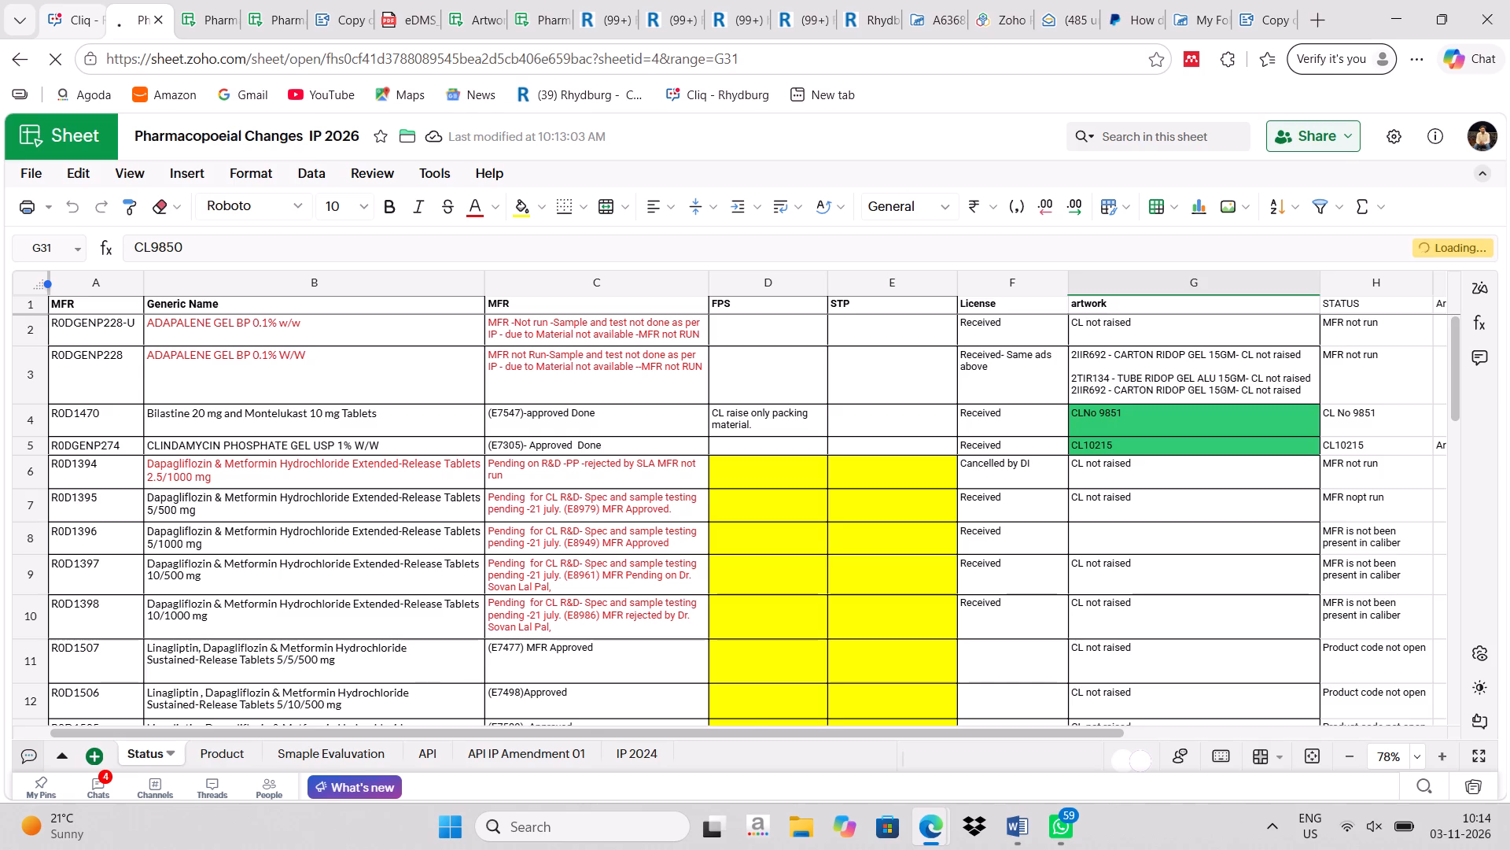
Switch to Cliq, open the colleague's direct chat listed just below Sales & Reg Team, and view its latest messages.
{"action": "left_click", "coordinate": [77, 18]}
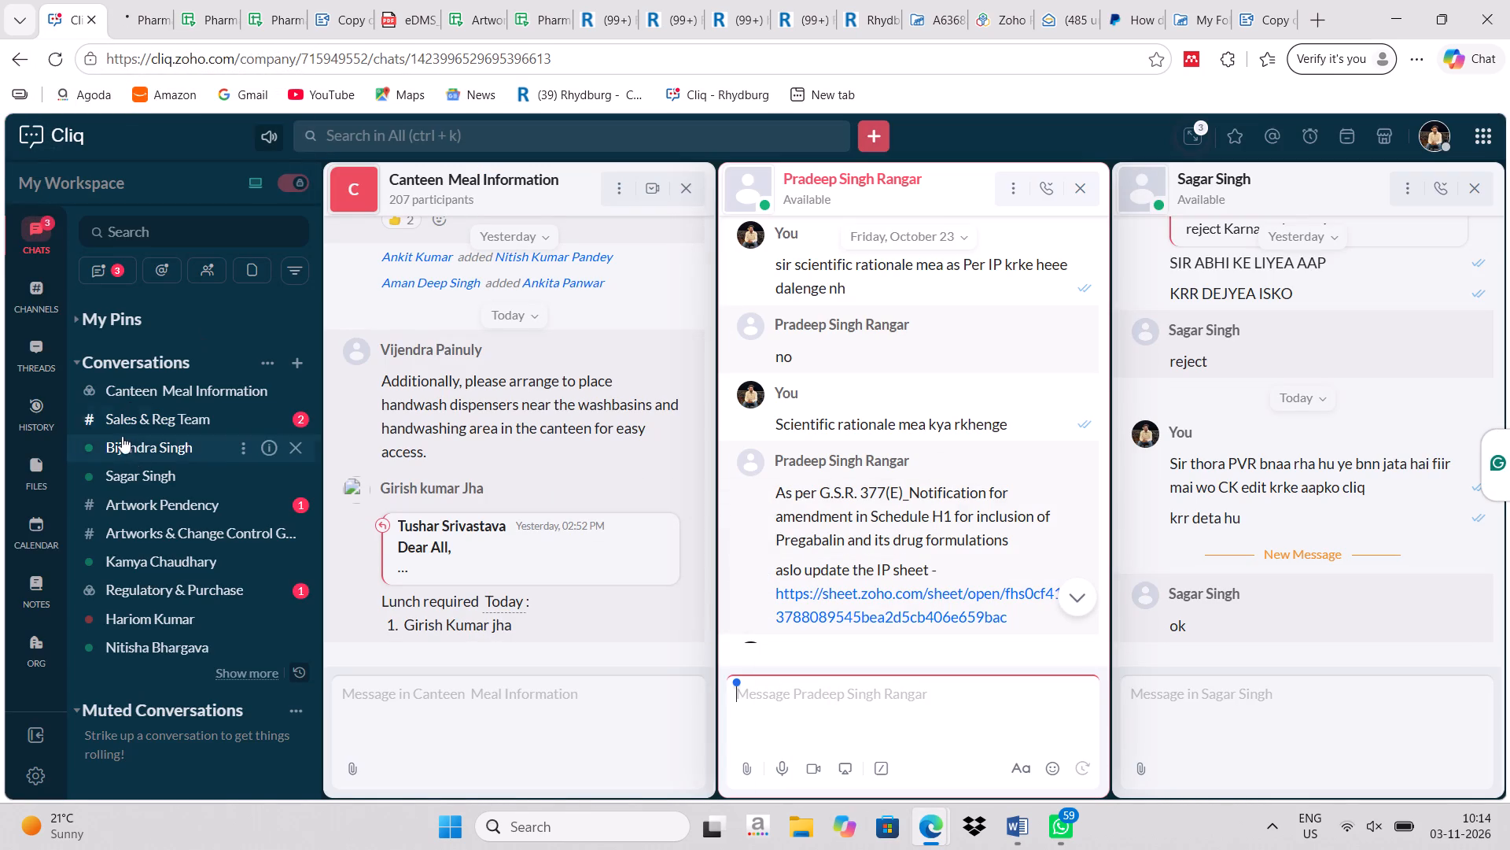
{"action": "left_click", "coordinate": [168, 445]}
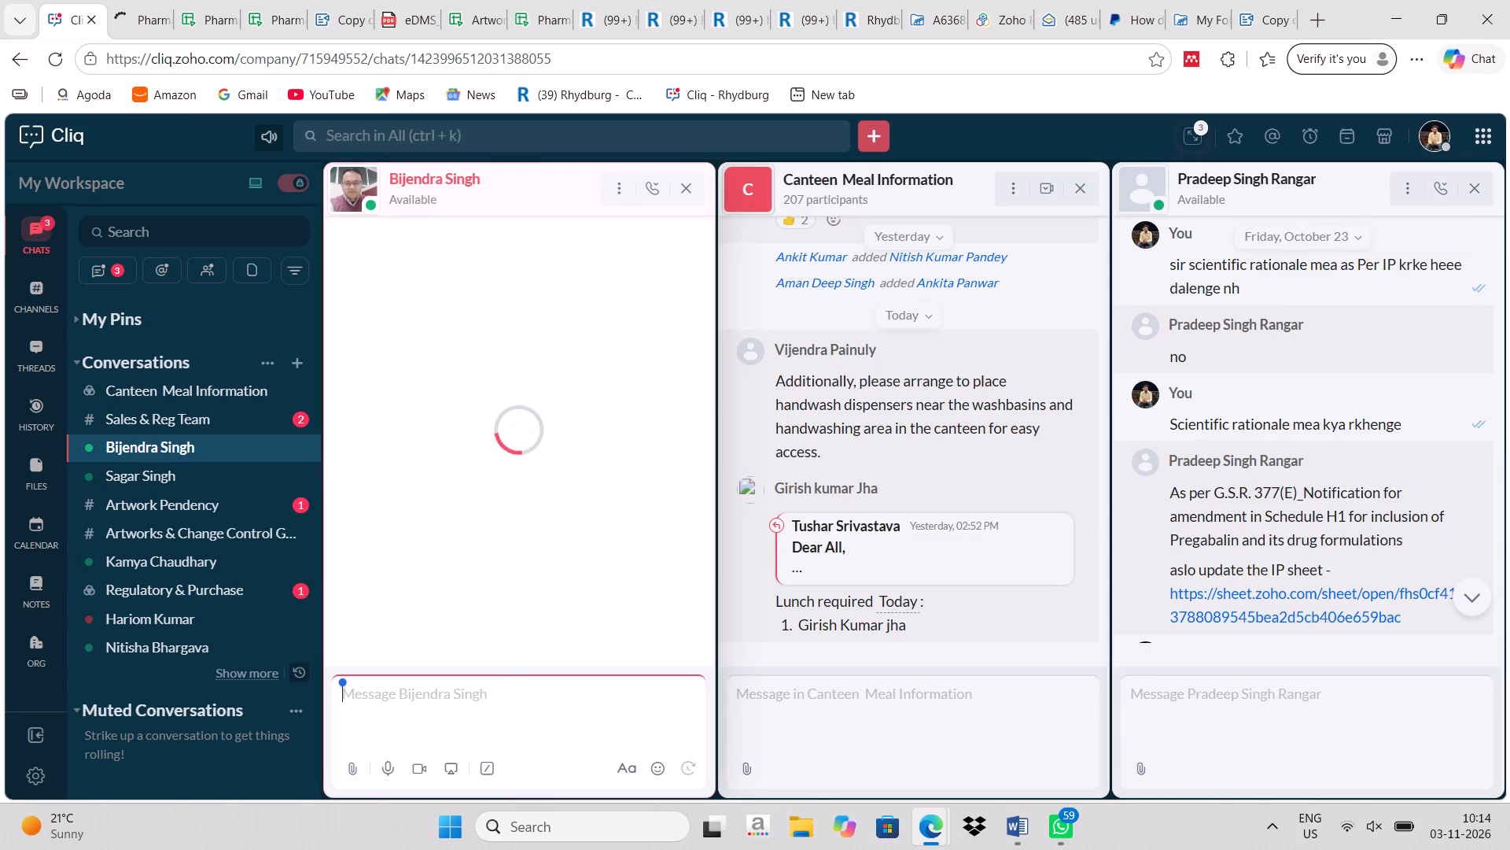
{"action": "scroll", "coordinate": [514, 530], "scroll_direction": "down", "scroll_amount": 10}
{"action": "scroll", "coordinate": [513, 525], "scroll_direction": "down", "scroll_amount": 17}
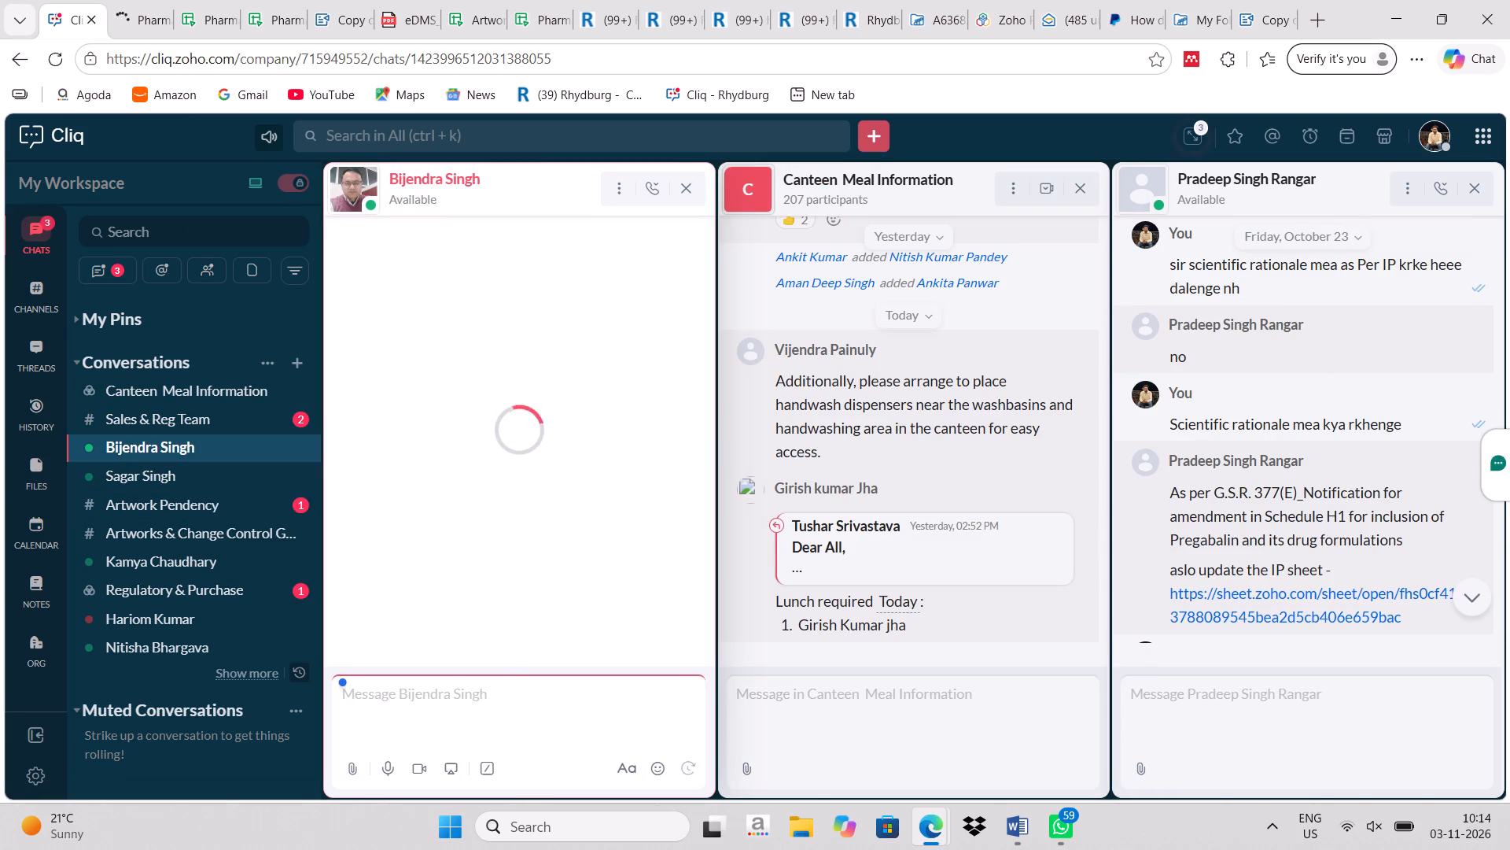
{"action": "scroll", "coordinate": [514, 524], "scroll_direction": "down", "scroll_amount": 9}
{"action": "scroll", "coordinate": [514, 524], "scroll_direction": "up", "scroll_amount": 3}
{"action": "scroll", "coordinate": [514, 524], "scroll_direction": "down", "scroll_amount": 18}
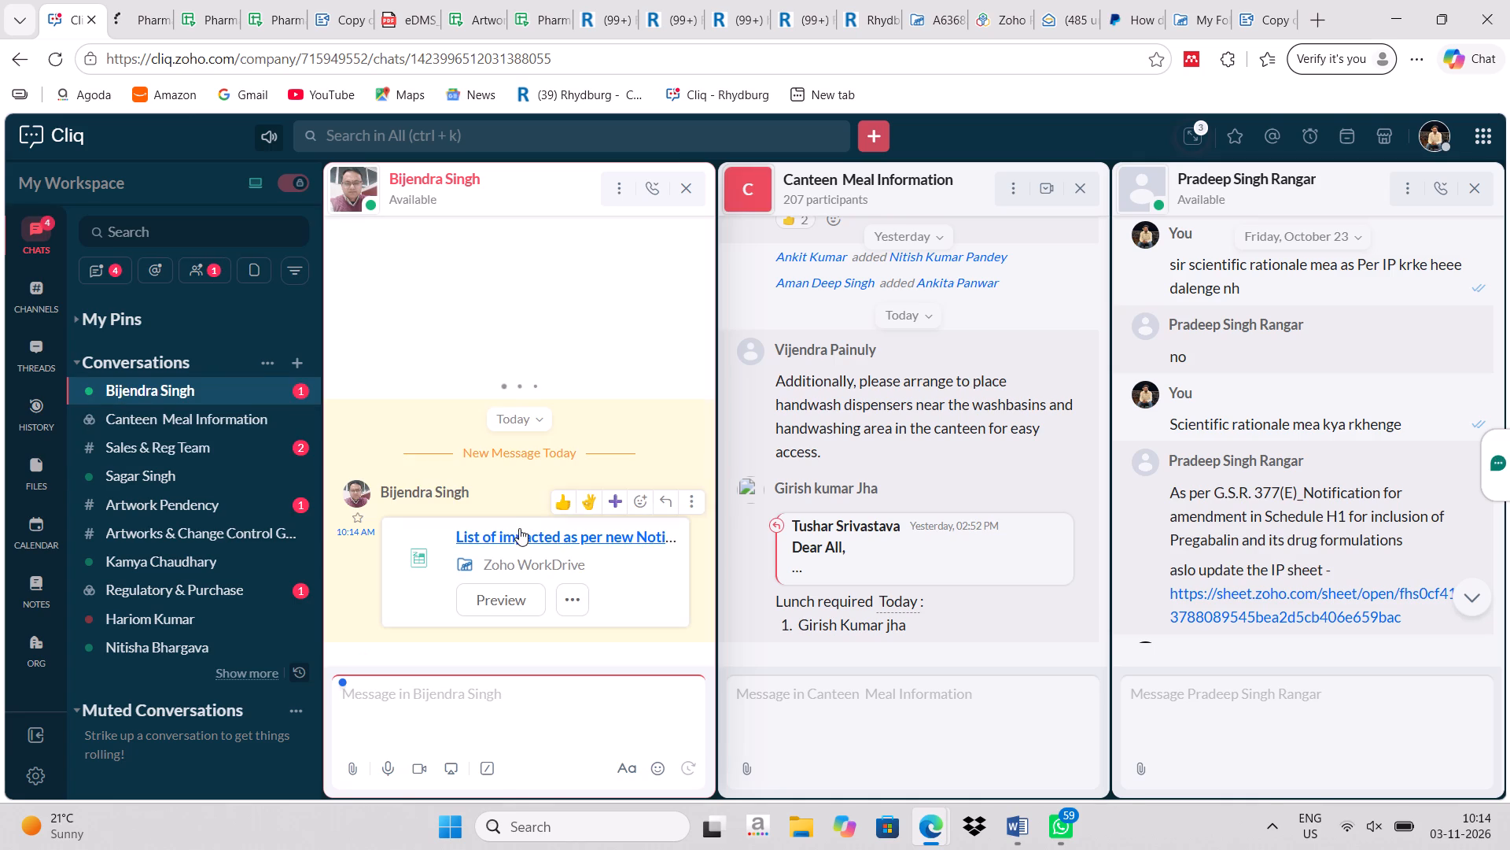
Try to open the shared "List of impacted as per new Notification" file in the colleague's chat, and start its preview.
{"action": "left_click", "coordinate": [553, 536]}
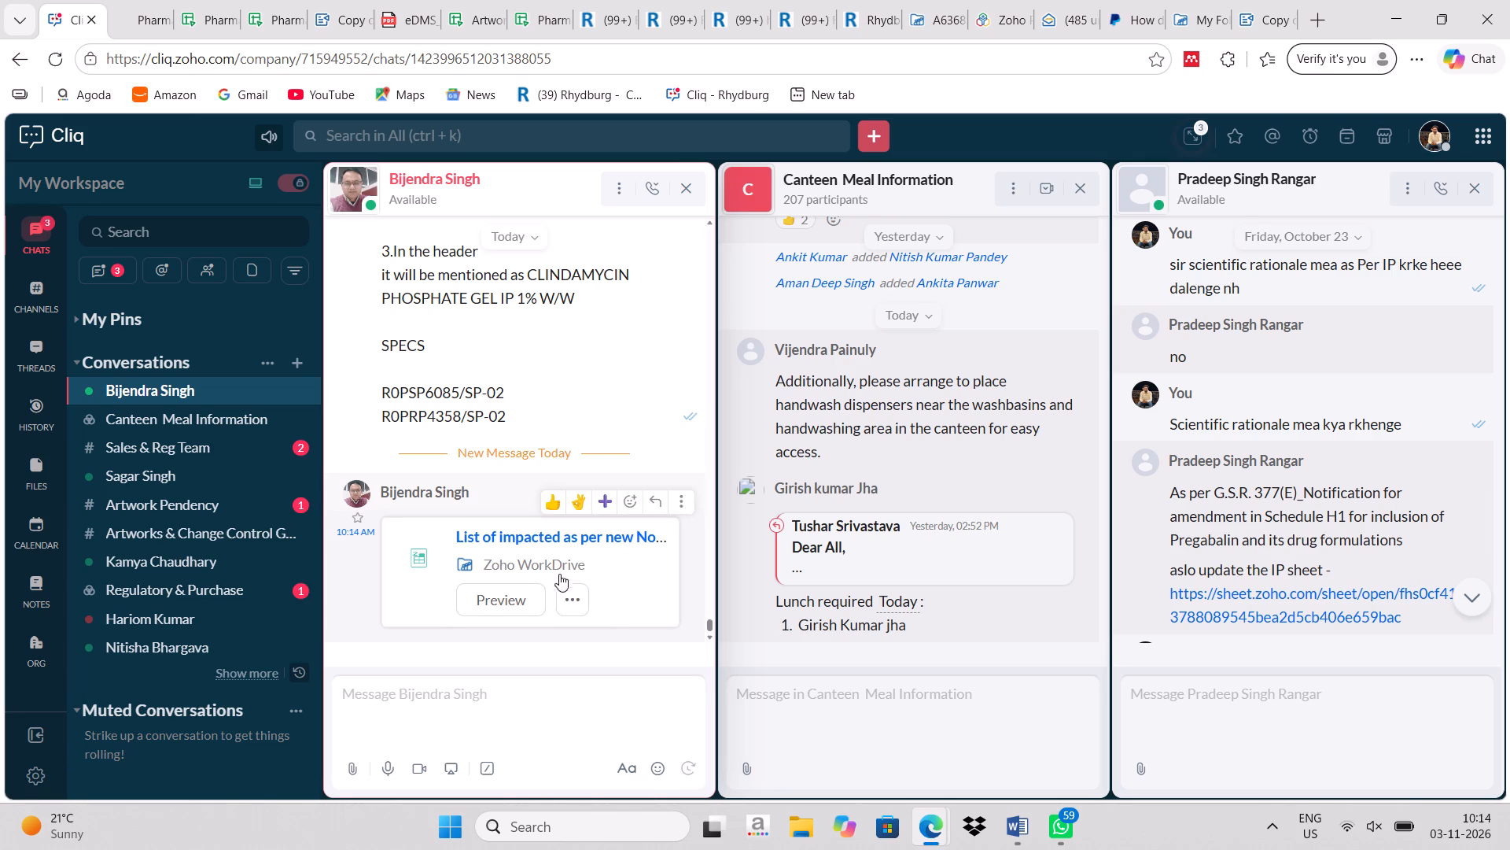
{"action": "left_click", "coordinate": [575, 597]}
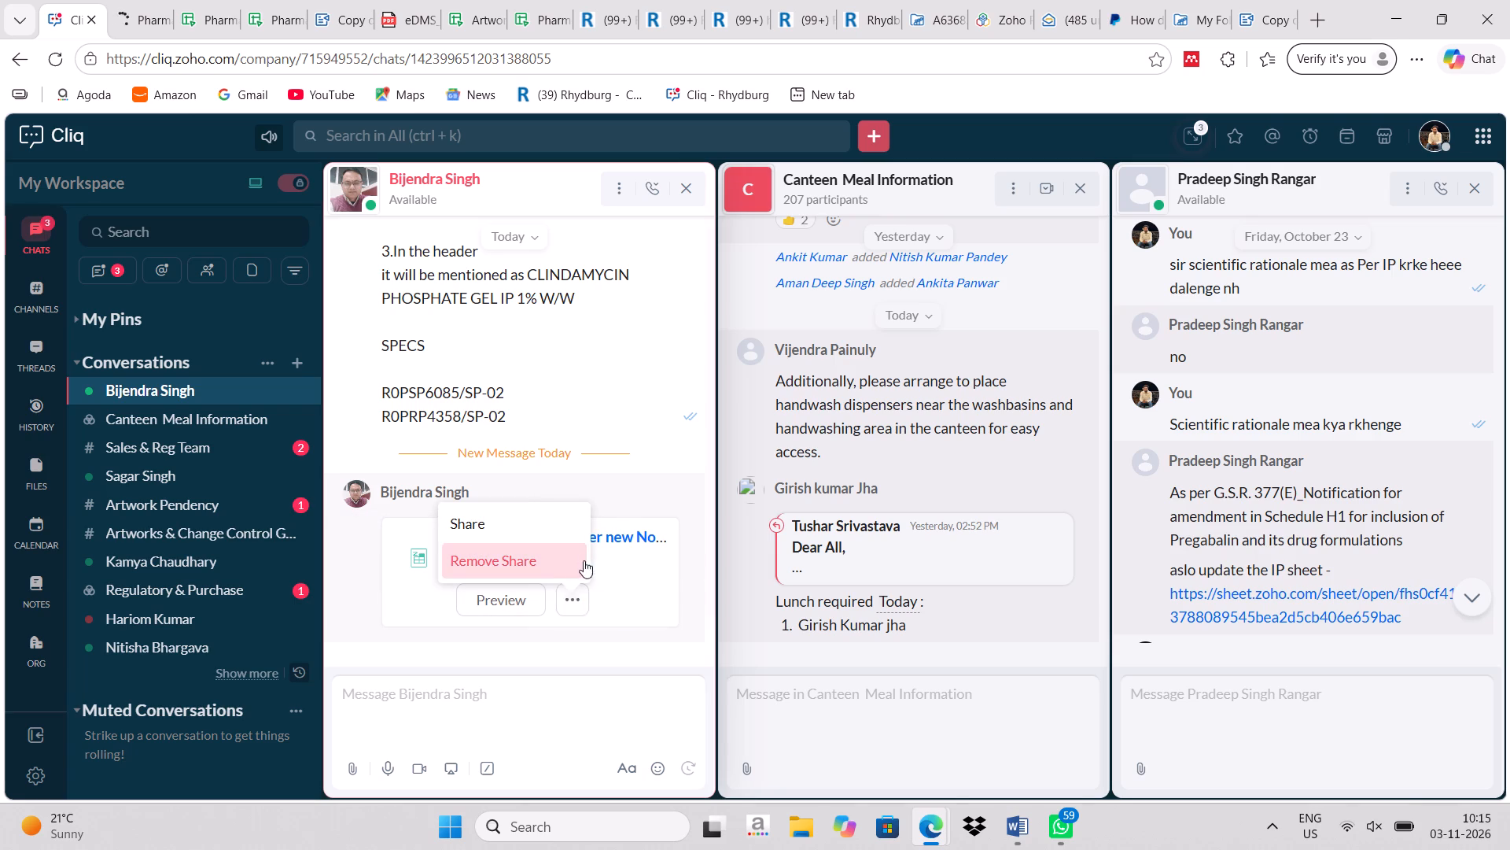
{"action": "left_click", "coordinate": [569, 601]}
{"action": "left_click", "coordinate": [503, 599]}
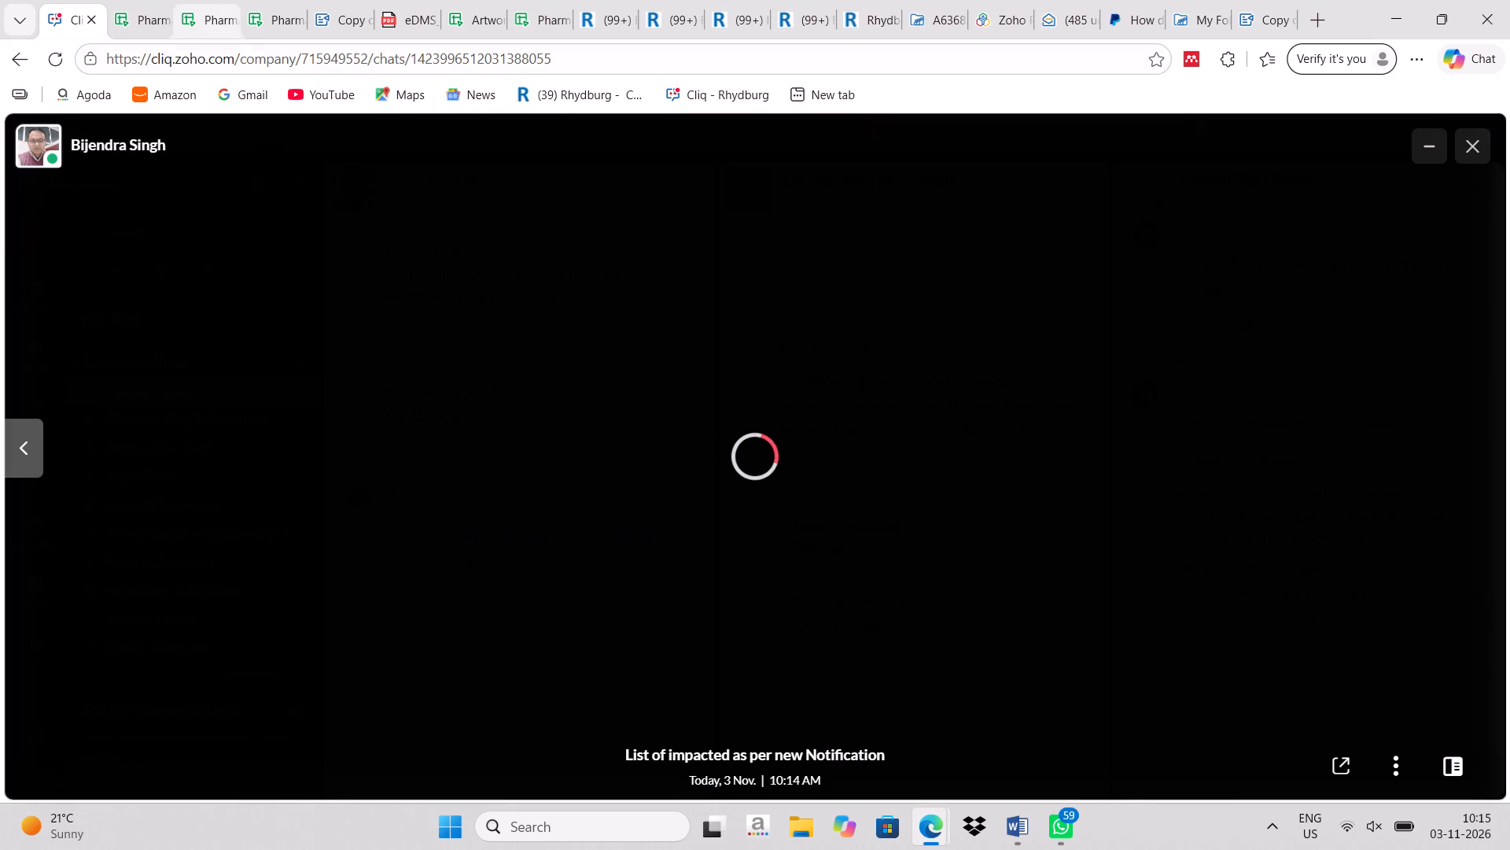
Close the third Pharmacopoeial Changes IP 2026 workbook copy, the one showing cell G31, and return to Cliq.
{"action": "left_click", "coordinate": [287, 14]}
{"action": "left_click", "coordinate": [291, 17]}
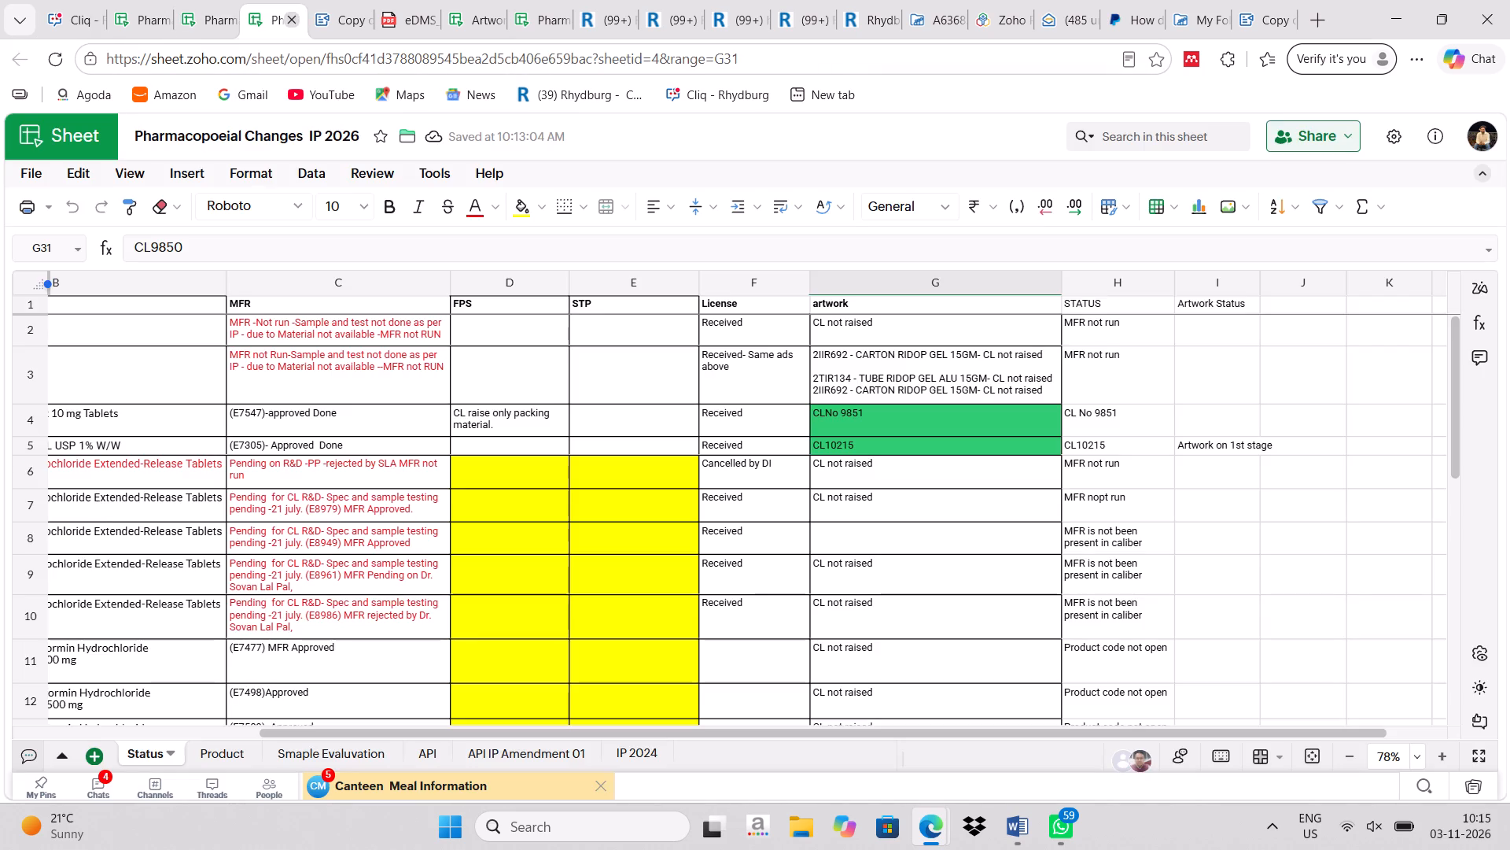
{"action": "left_click", "coordinate": [67, 16]}
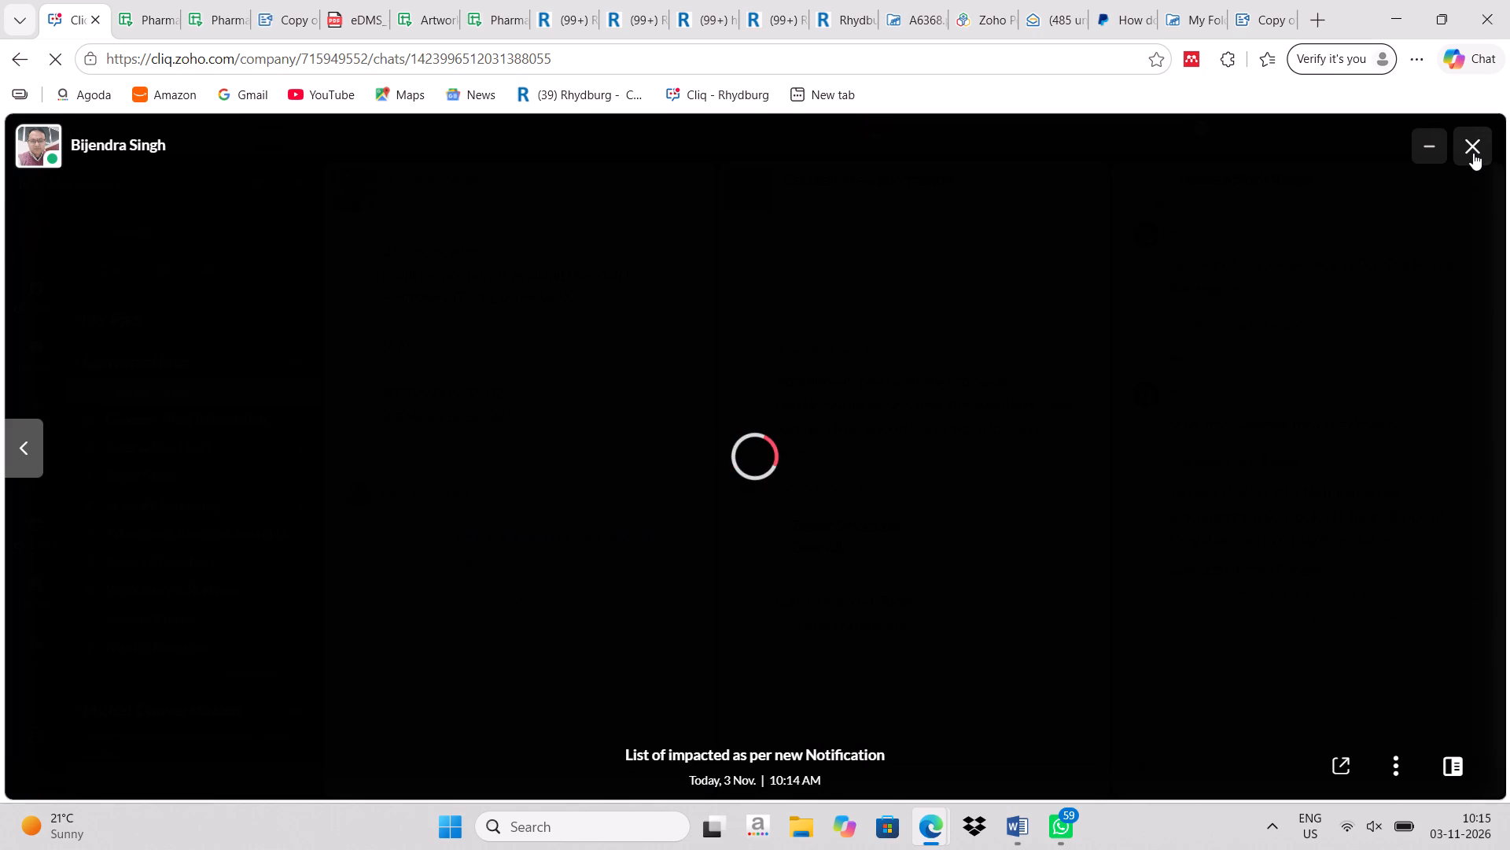
Close the file preview and try again to preview "List of impacted as per new Notification" from the chat.
{"action": "left_click", "coordinate": [768, 477]}
{"action": "left_click", "coordinate": [1468, 158]}
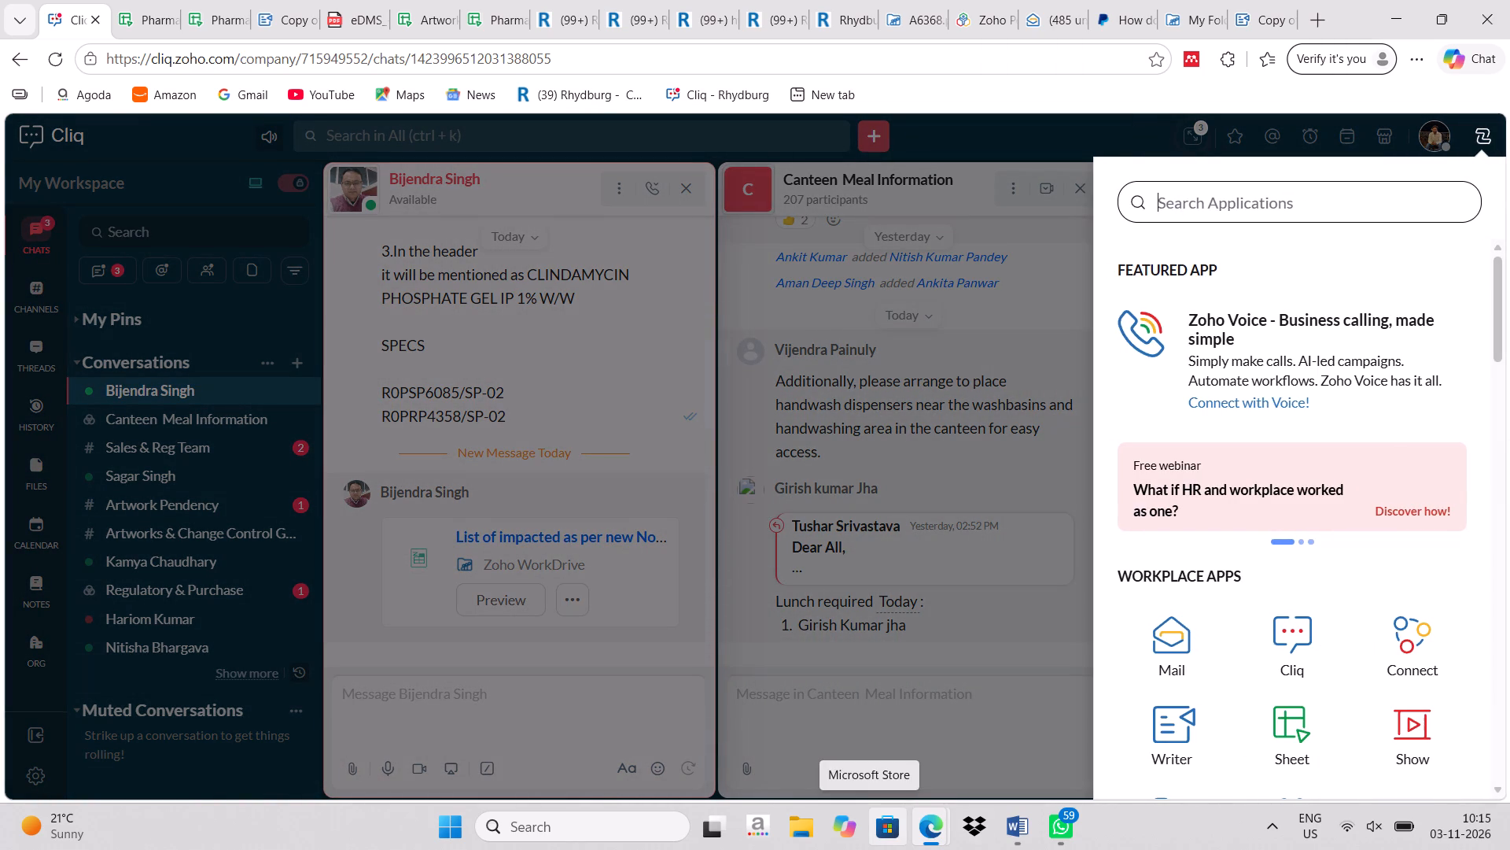
{"action": "left_click", "coordinate": [491, 653]}
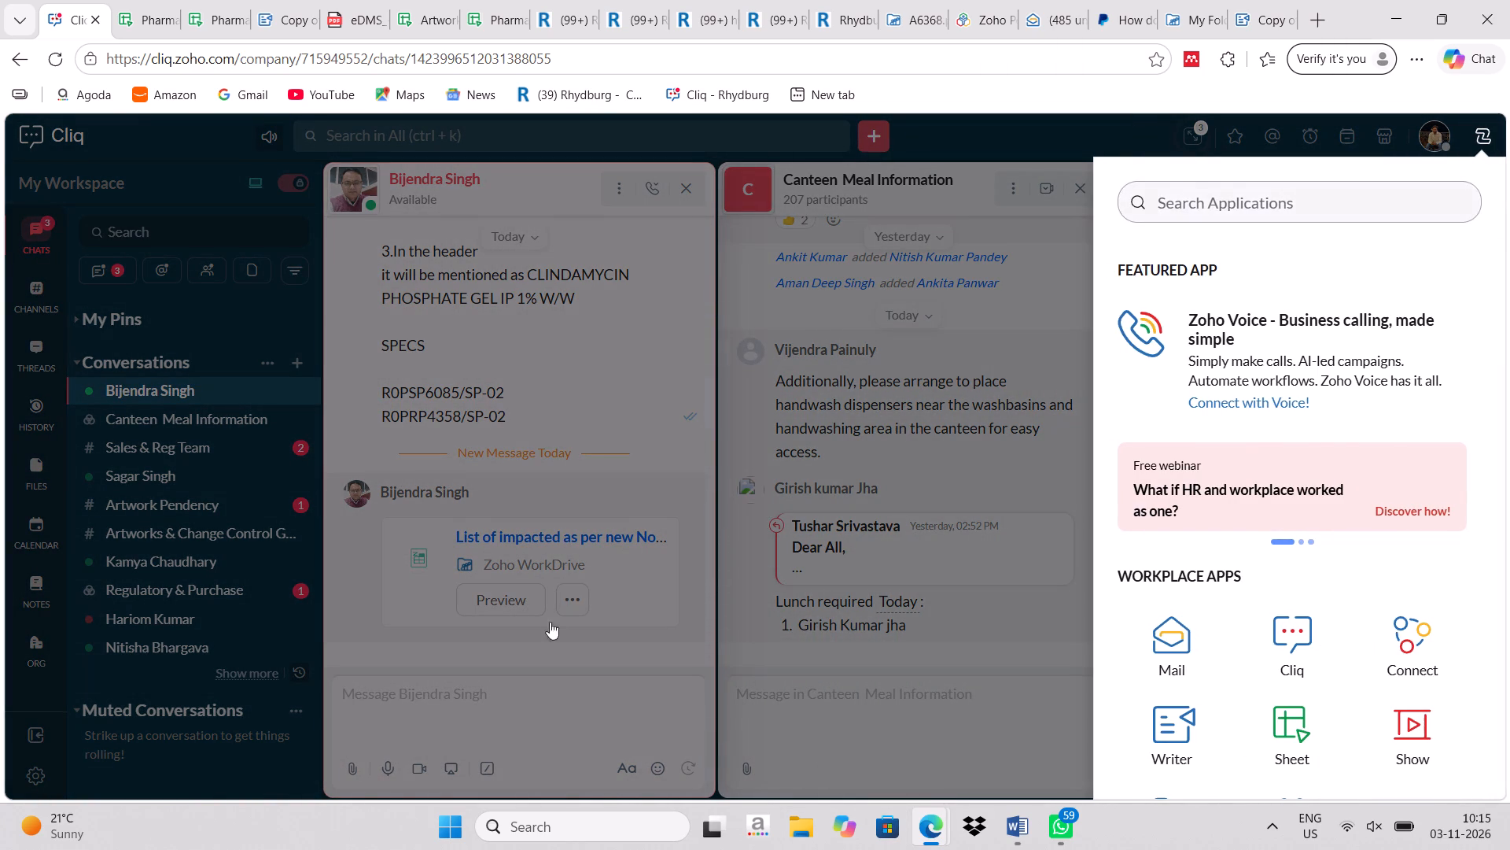
{"action": "left_click", "coordinate": [560, 605]}
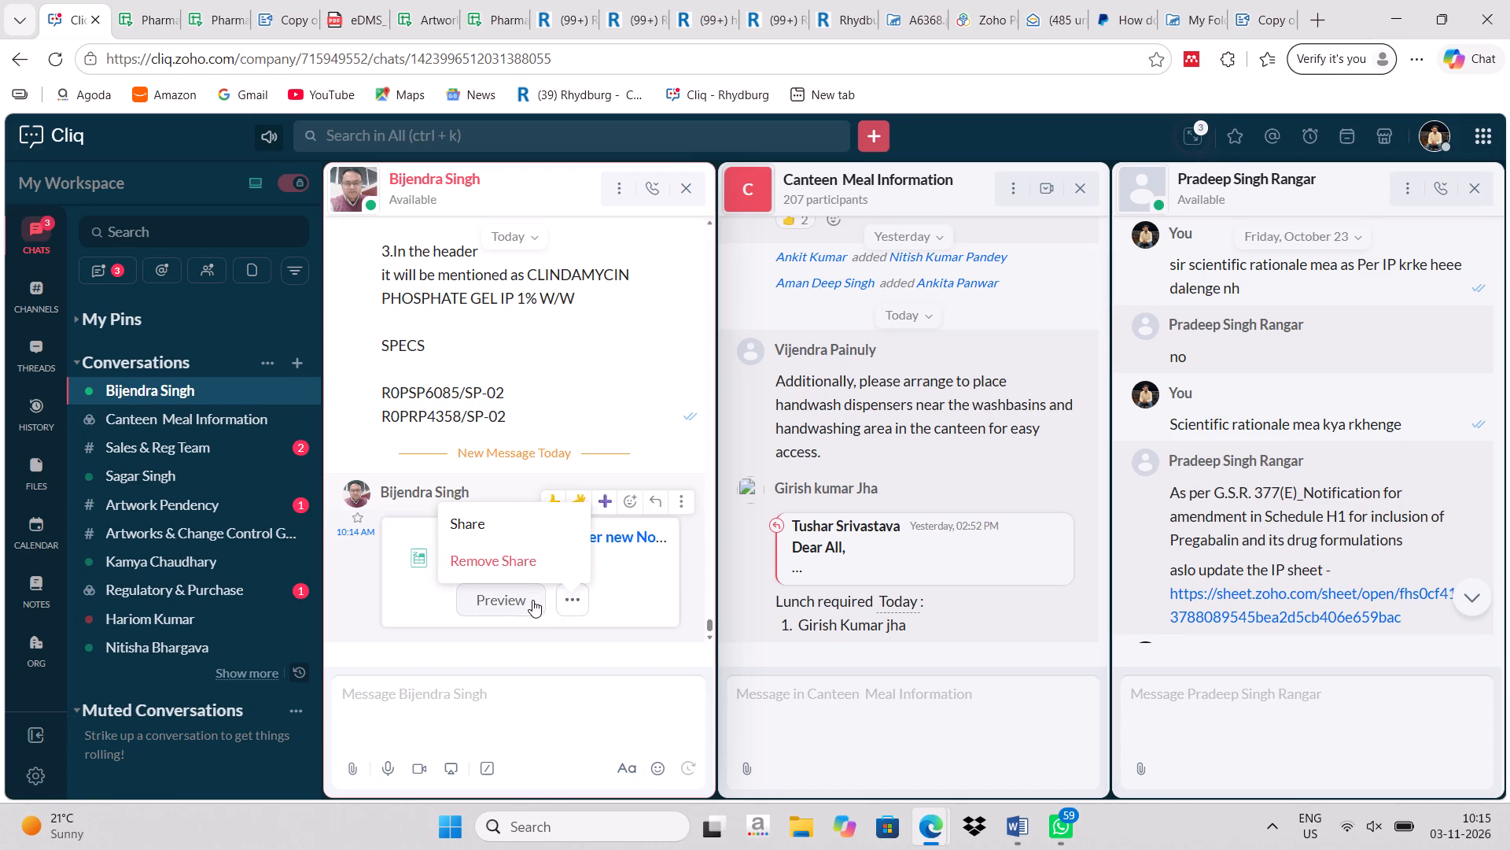
{"action": "left_click", "coordinate": [490, 603]}
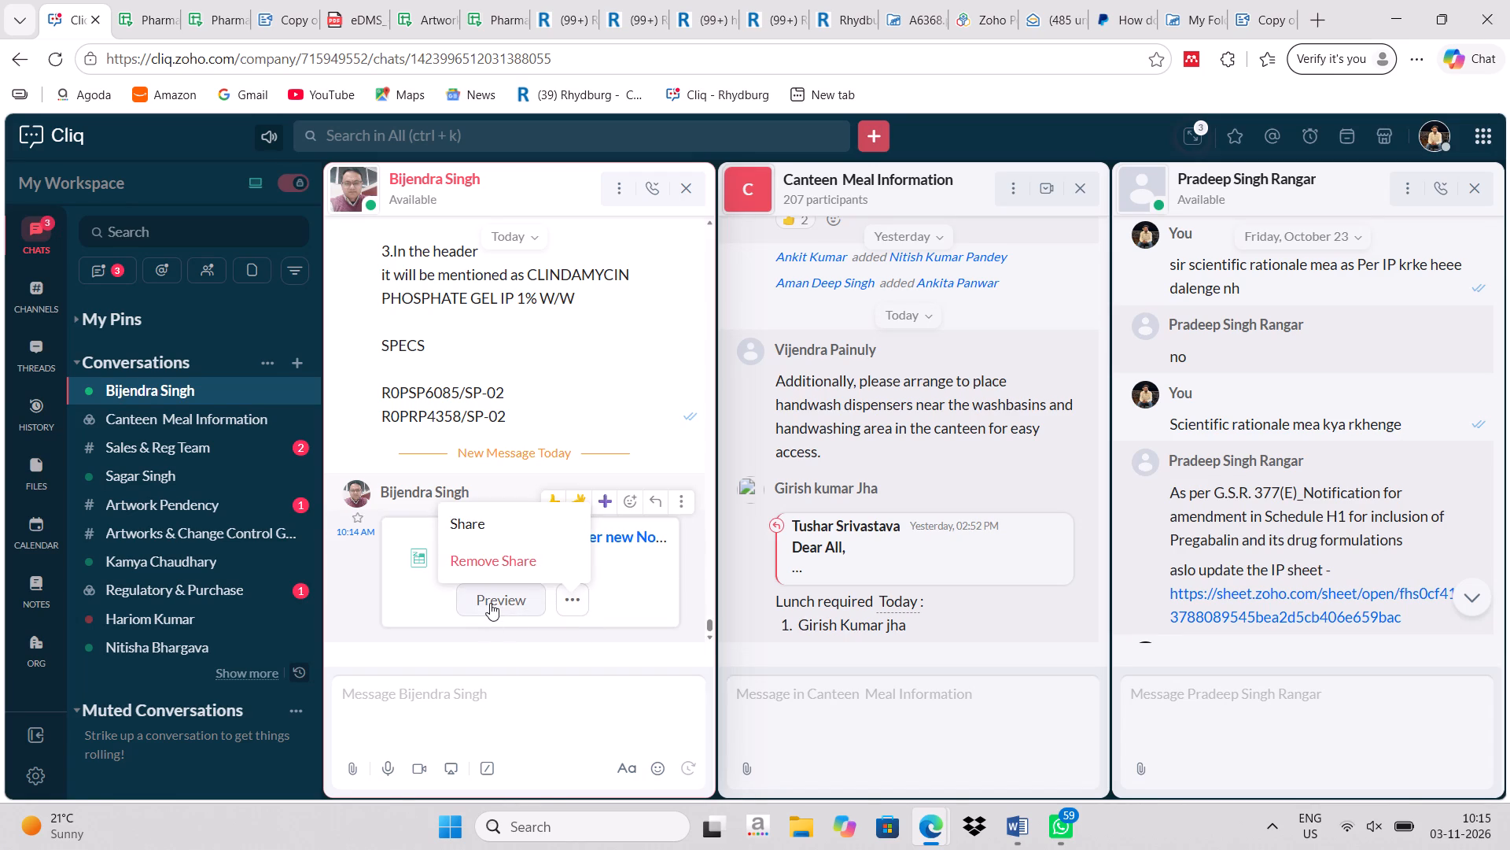